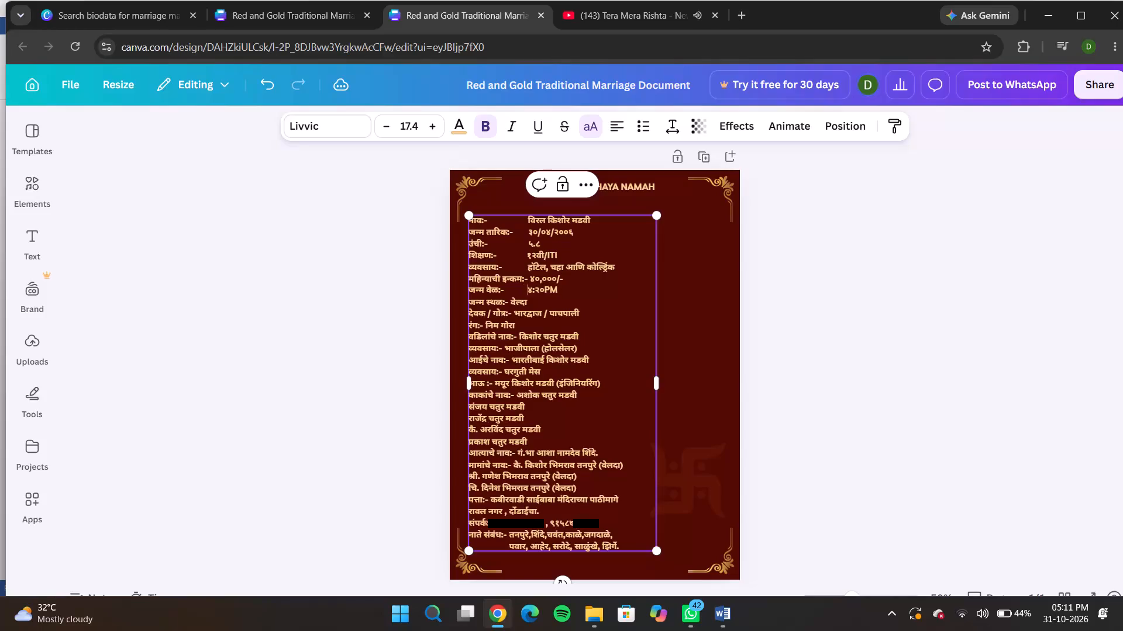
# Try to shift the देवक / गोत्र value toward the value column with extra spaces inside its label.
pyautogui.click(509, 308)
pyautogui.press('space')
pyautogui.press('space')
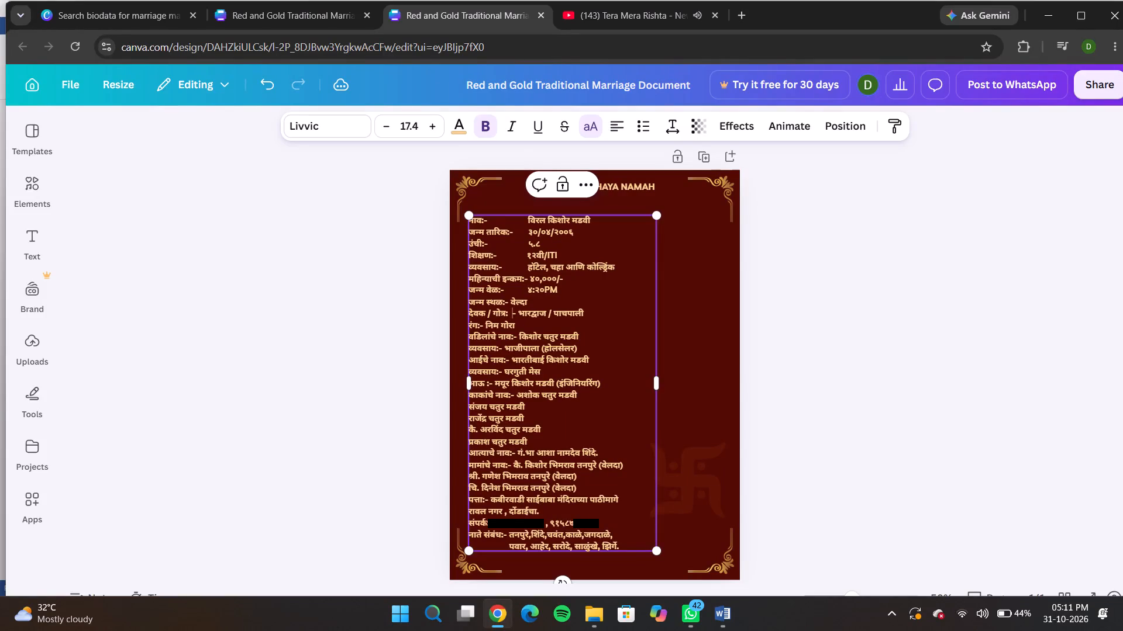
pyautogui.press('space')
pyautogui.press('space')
# Add spaces after the जन्म स्थळ label so the birthplace value lines up with the values above it.
pyautogui.click(509, 303)
pyautogui.press('space')
pyautogui.press('space')
pyautogui.press('space')
pyautogui.press('space')
pyautogui.press('space')
pyautogui.press('space')
pyautogui.press('space')
pyautogui.press('space')
pyautogui.press('space')
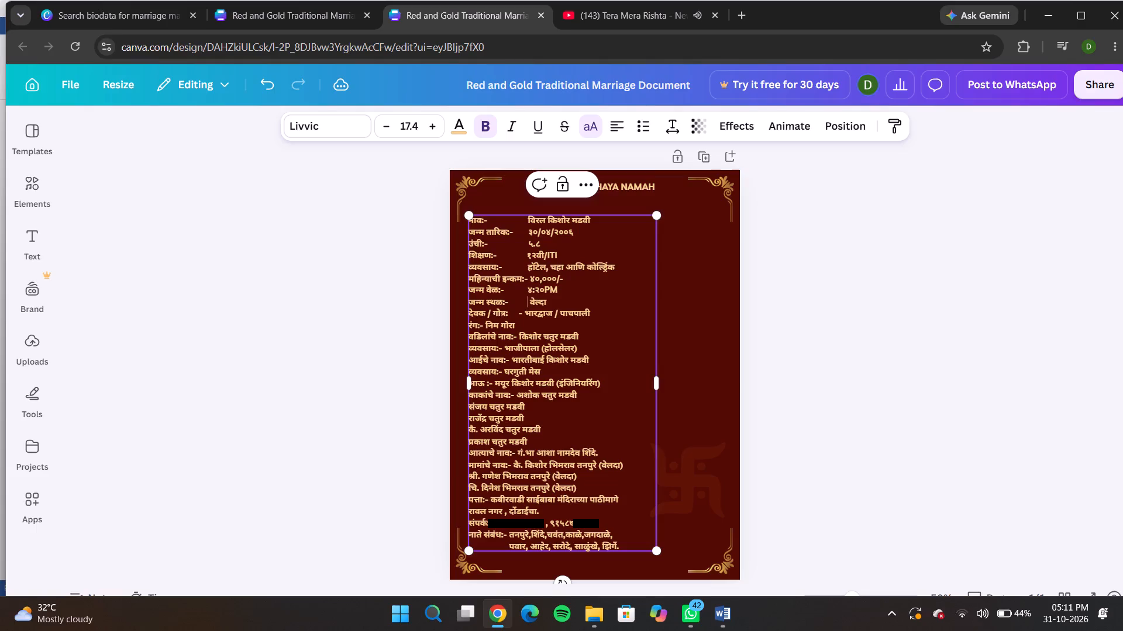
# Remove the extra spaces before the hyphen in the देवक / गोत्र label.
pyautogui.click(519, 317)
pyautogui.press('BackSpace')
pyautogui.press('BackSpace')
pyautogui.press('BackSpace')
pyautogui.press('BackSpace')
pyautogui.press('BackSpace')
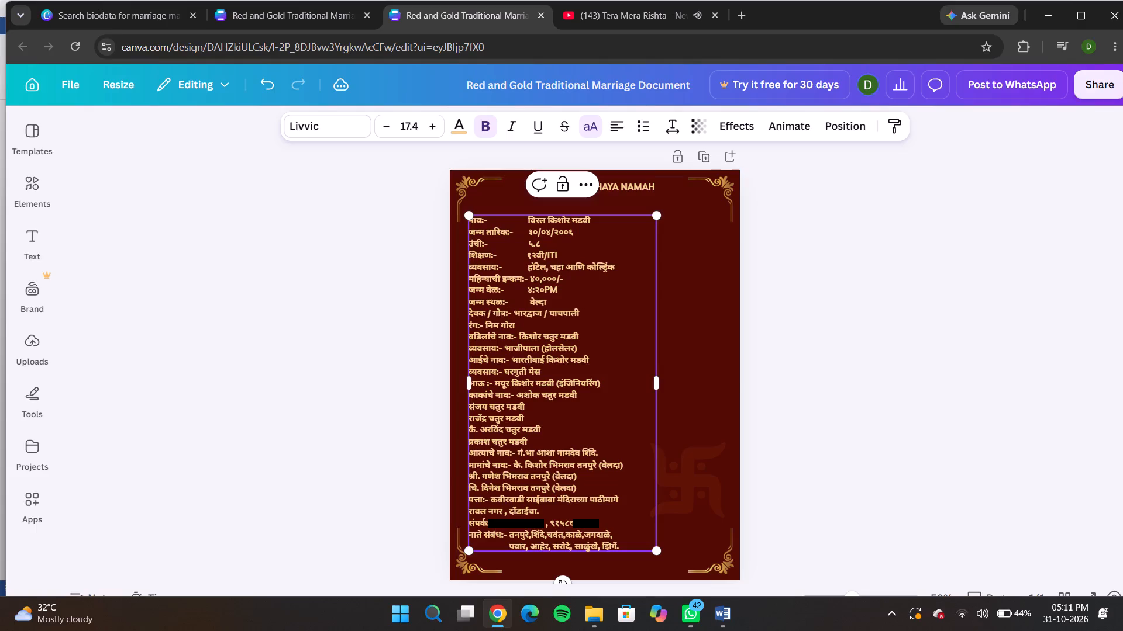
# Add spaces after the देवक / गोत्र:- label so its value lines up with the value column.
pyautogui.press('Right')
pyautogui.press('space')
pyautogui.press('space')
pyautogui.press('space')
pyautogui.press('space')
pyautogui.press('space')
pyautogui.press('space')
pyautogui.press('space')
pyautogui.press('space')
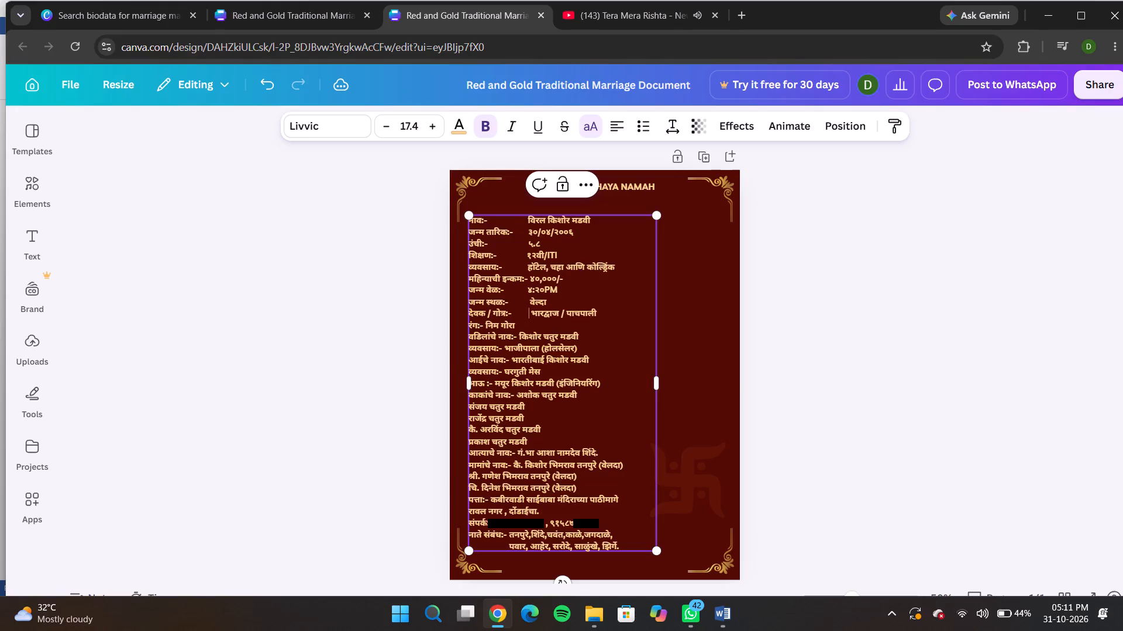
pyautogui.press('BackSpace')
# Switch to YouTube and change the playback quality of the Tera Mera Rishta video.
pyautogui.click(647, 22)
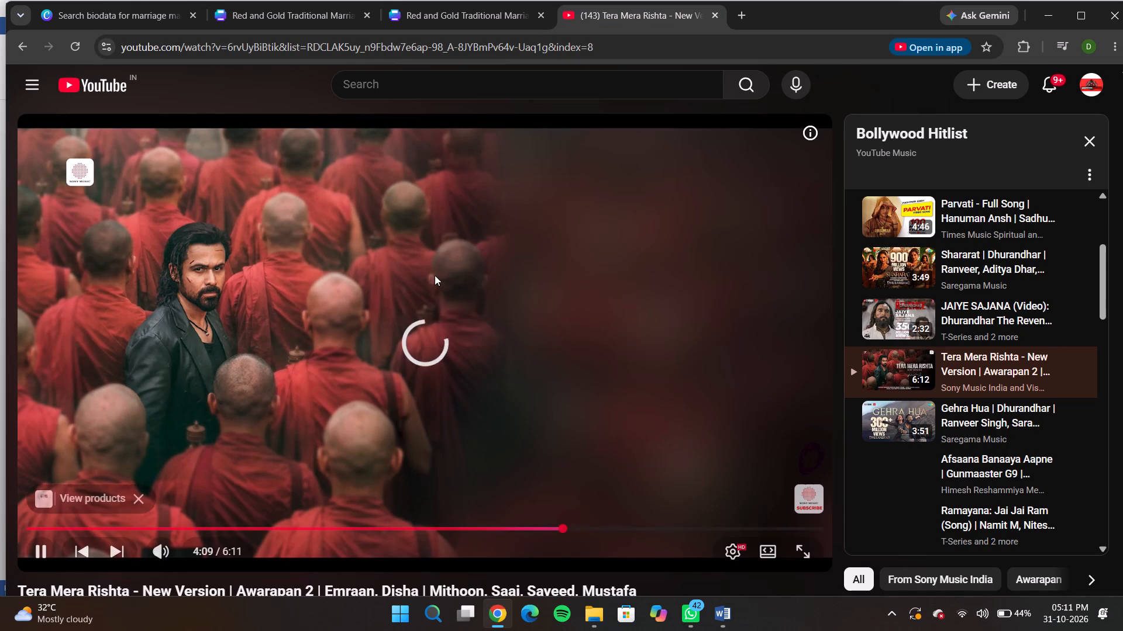
pyautogui.click(742, 559)
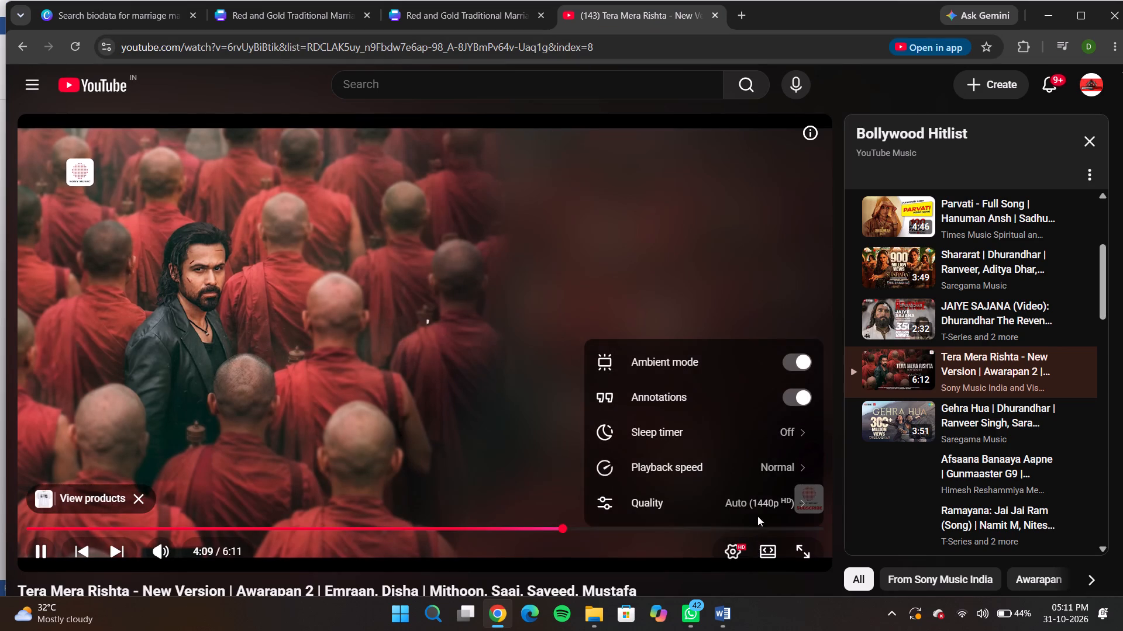
pyautogui.click(758, 498)
pyautogui.click(722, 490)
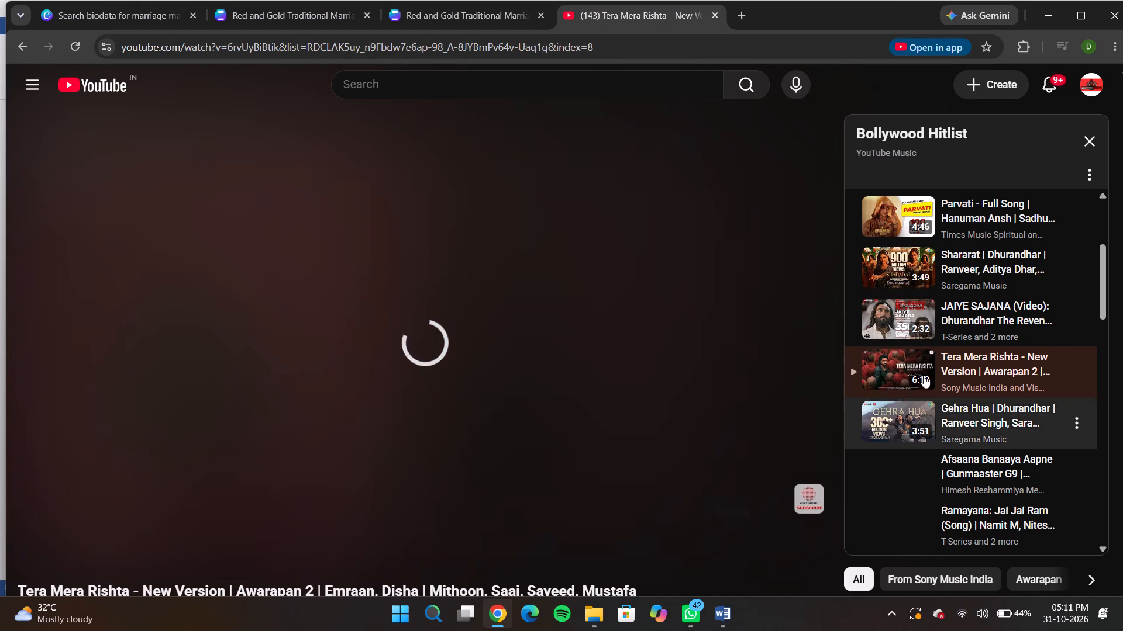
# Return to the Canva marriage document and space the रंग value निम गोरा across to the value column.
pyautogui.click(480, 20)
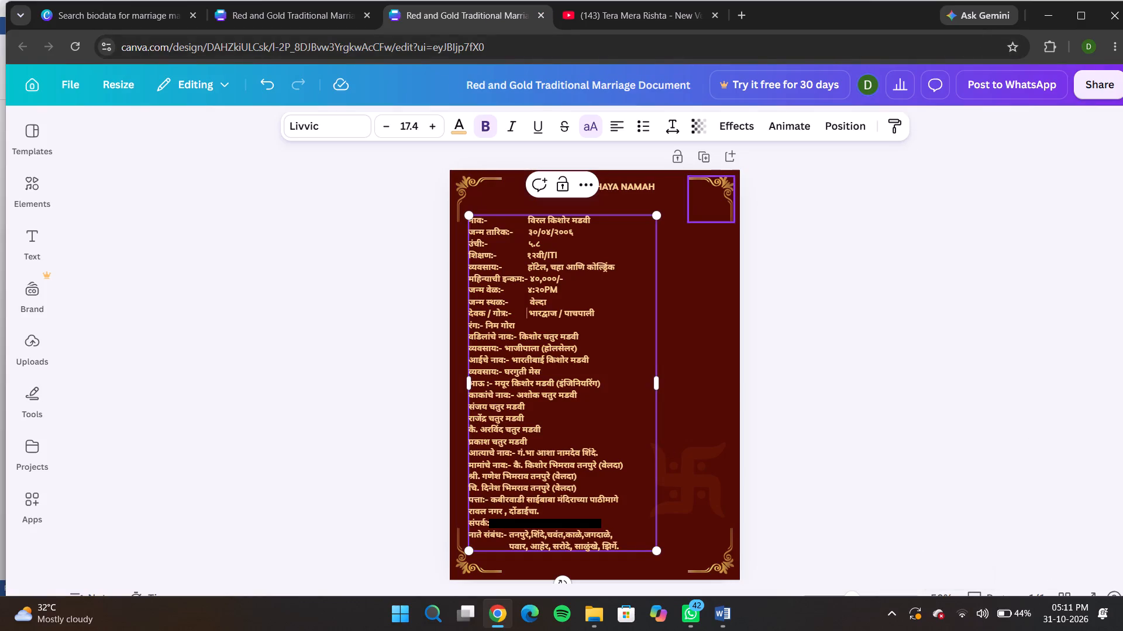
pyautogui.click(486, 328)
pyautogui.press('space')
pyautogui.press('space')
pyautogui.press('space')
pyautogui.press('space')
pyautogui.press('space')
pyautogui.press('space')
pyautogui.press('space')
pyautogui.press('space')
pyautogui.press('space')
pyautogui.press('space')
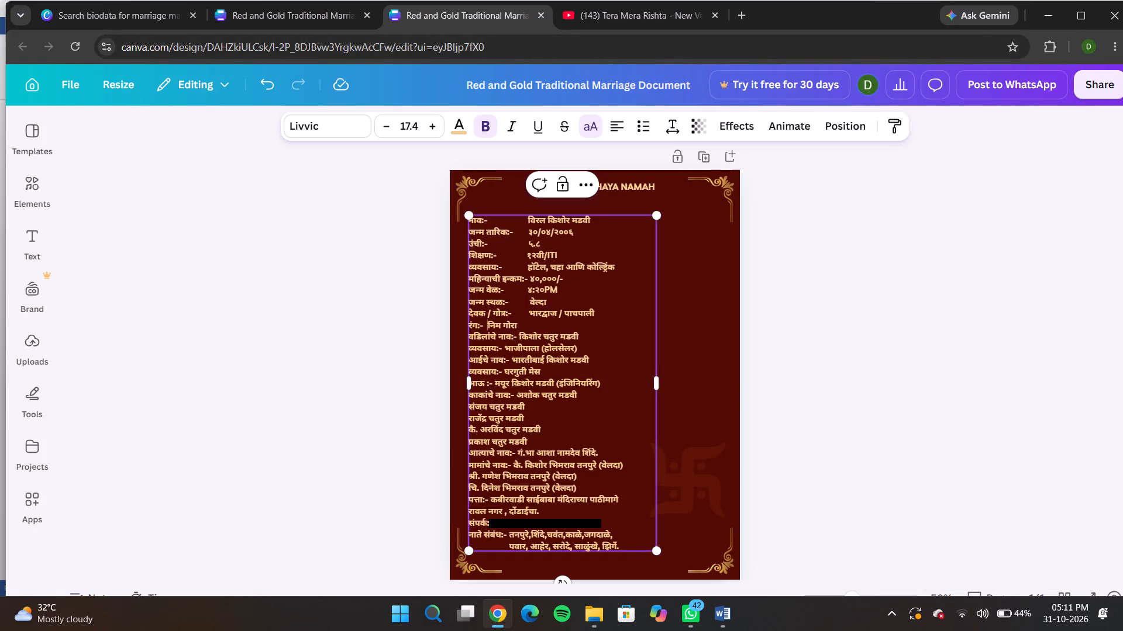
pyautogui.press('space')
pyautogui.press('space')
pyautogui.press('space')
pyautogui.press('space')
pyautogui.press('space')
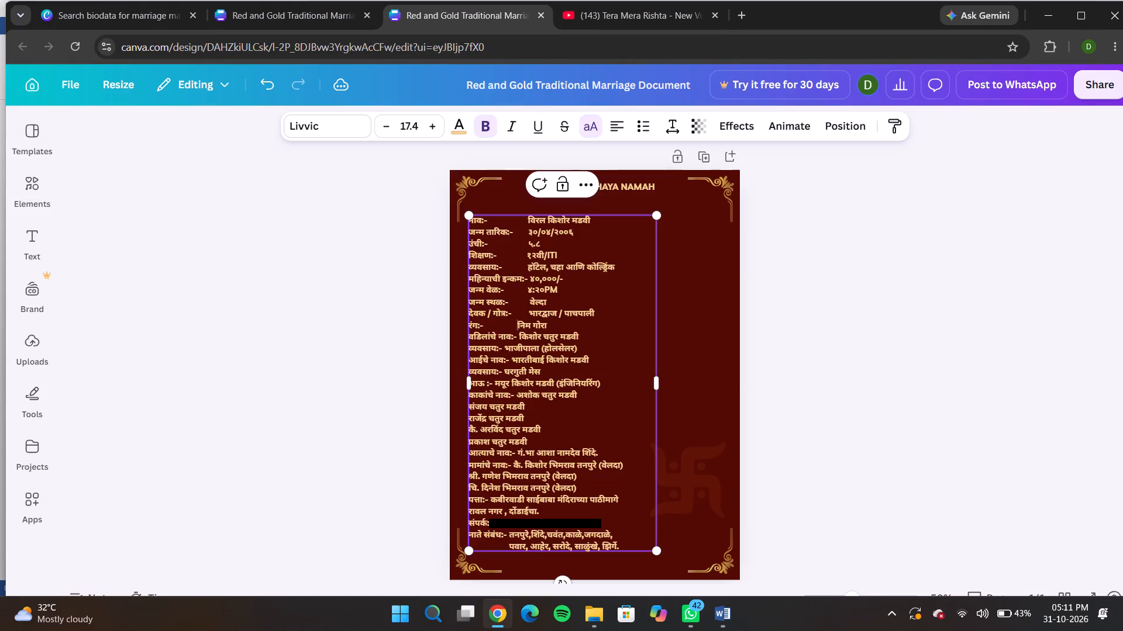
pyautogui.press('space')
pyautogui.press('space')
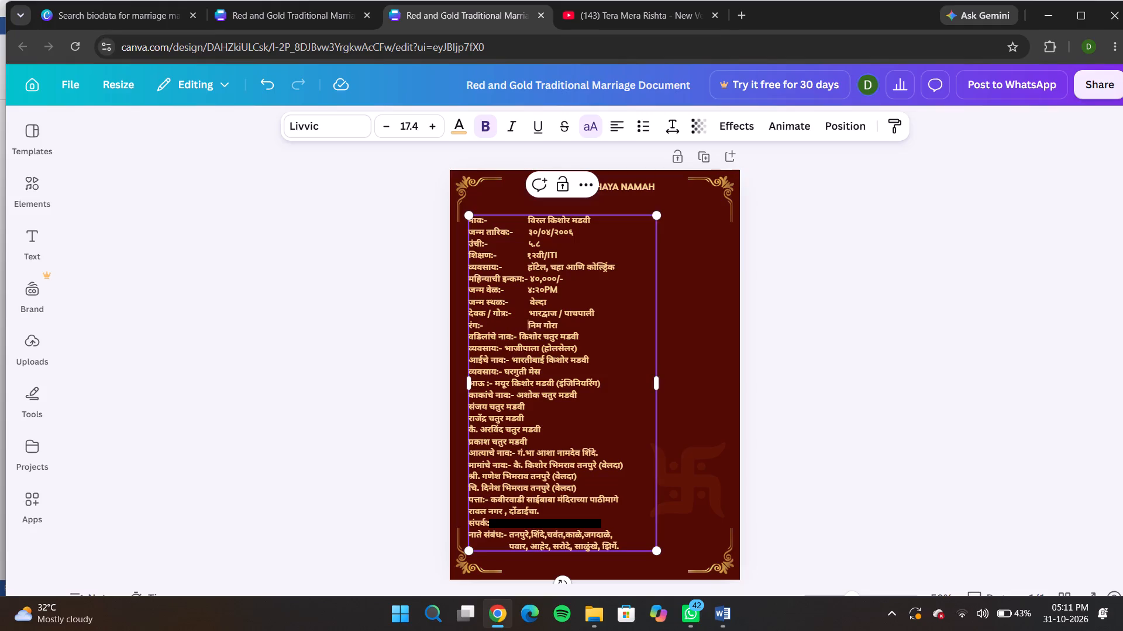
# Add spaces after the father's name label and his व्यवसाय label so both values line up with the value column.
pyautogui.click(519, 341)
pyautogui.press('space')
pyautogui.press('space')
pyautogui.press('space')
pyautogui.press('space')
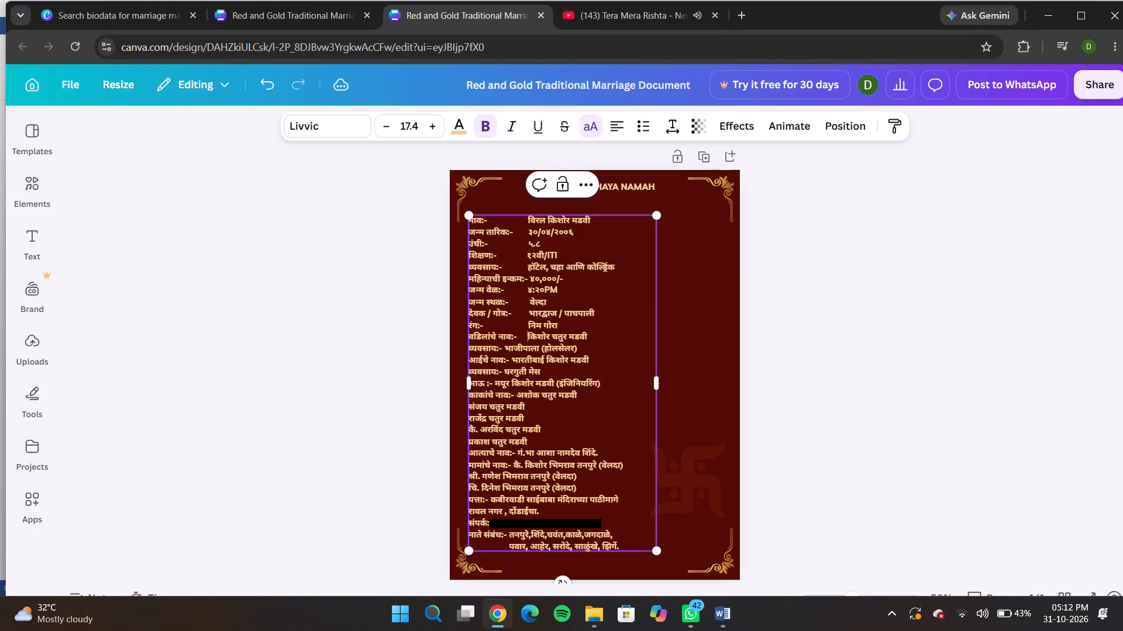
pyautogui.click(503, 351)
pyautogui.press('space')
pyautogui.press('space')
pyautogui.press('space')
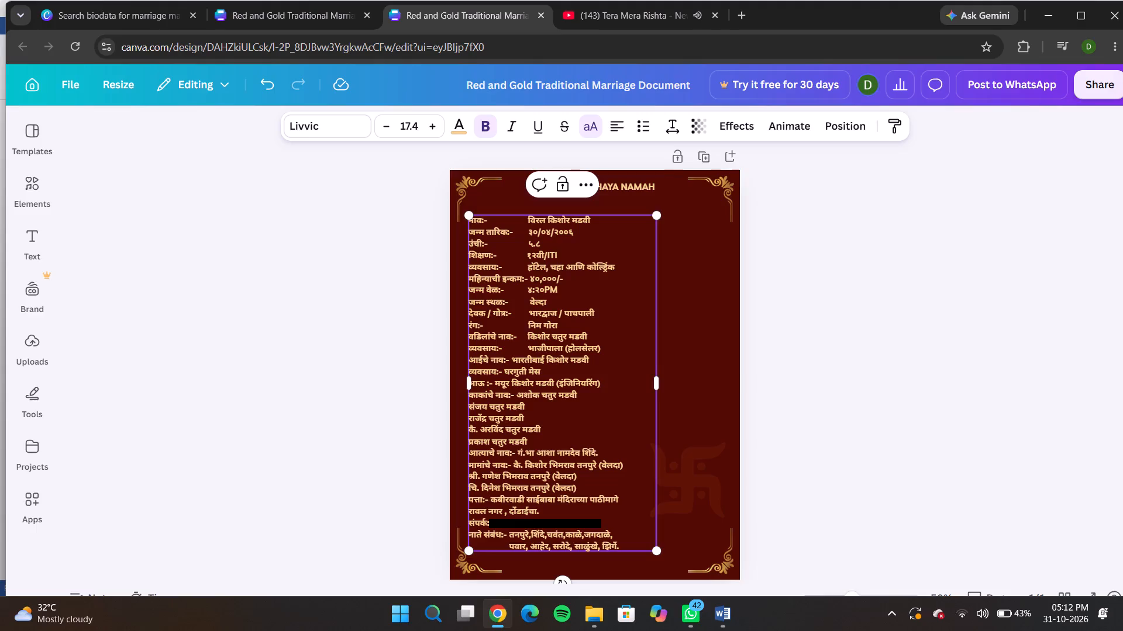
# Add spaces after the आईचे नाव label to move the mother's name across to the value column.
pyautogui.click(512, 362)
pyautogui.press('space')
pyautogui.press('space')
pyautogui.press('space')
pyautogui.press('space')
pyautogui.press('space')
pyautogui.press('space')
pyautogui.press('space')
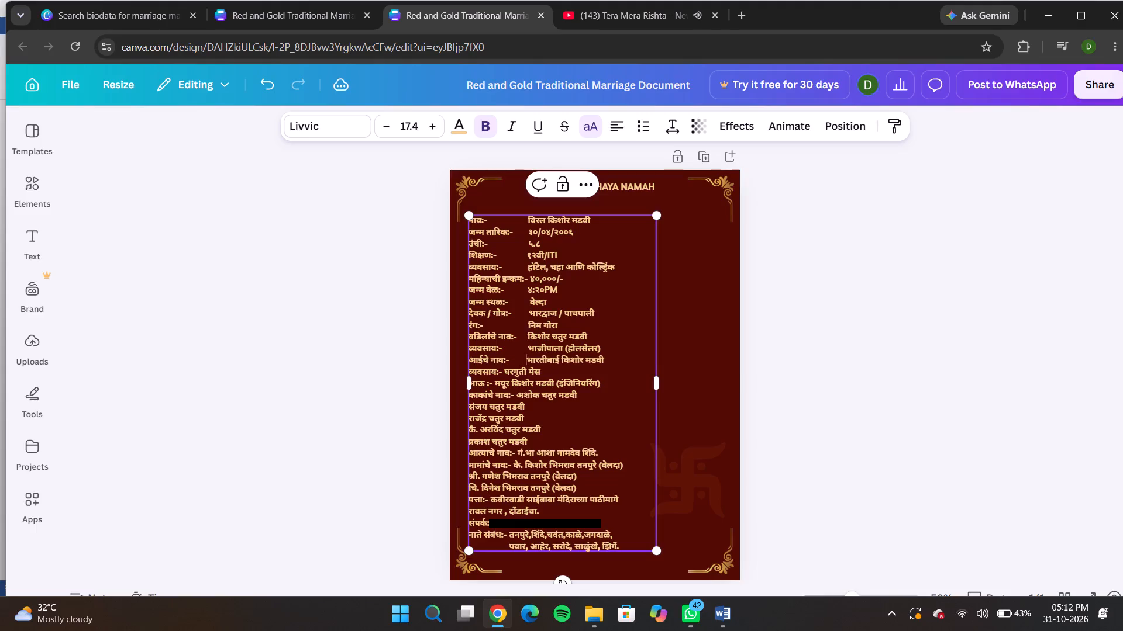
pyautogui.press('space')
# Add spaces after the व्यवसाय label in the mother's section to move its value across to the value column.
pyautogui.click(501, 375)
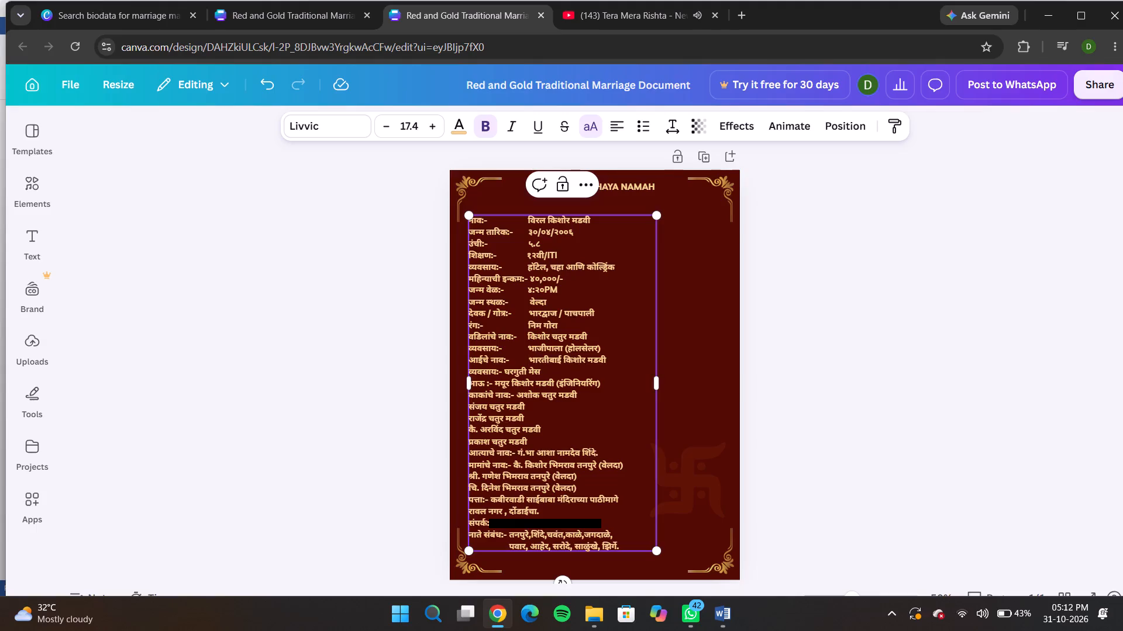
pyautogui.press('space')
pyautogui.press('space')
pyautogui.press('space')
pyautogui.press('space')
pyautogui.press('space')
pyautogui.press('space')
pyautogui.press('space')
pyautogui.press('space')
pyautogui.press('space')
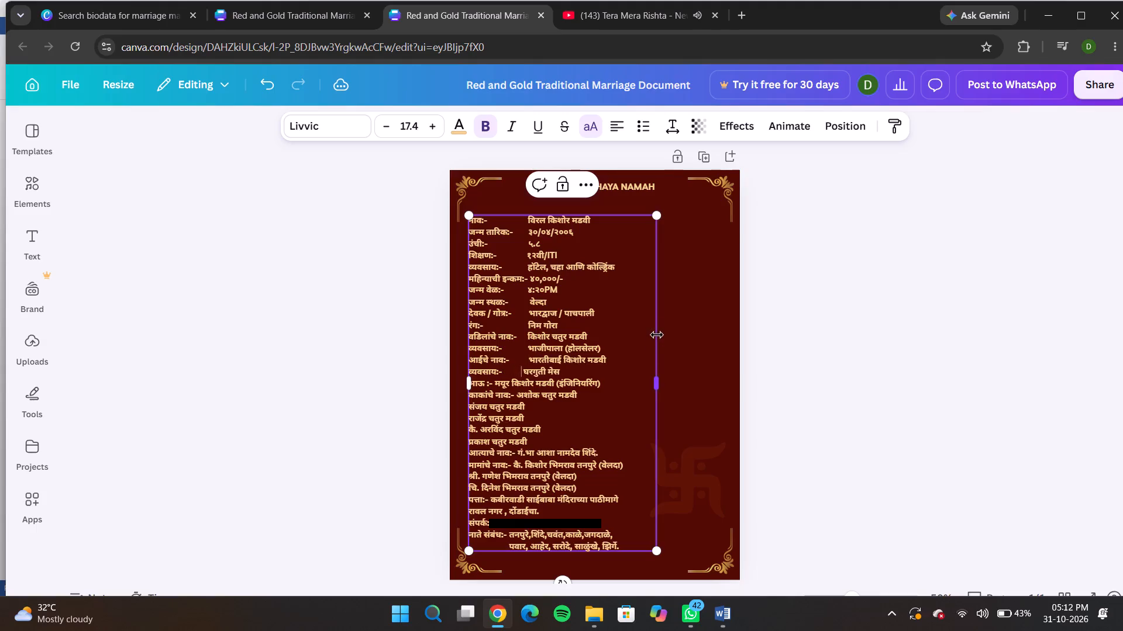
pyautogui.press('space')
pyautogui.press('space')
pyautogui.press('space')
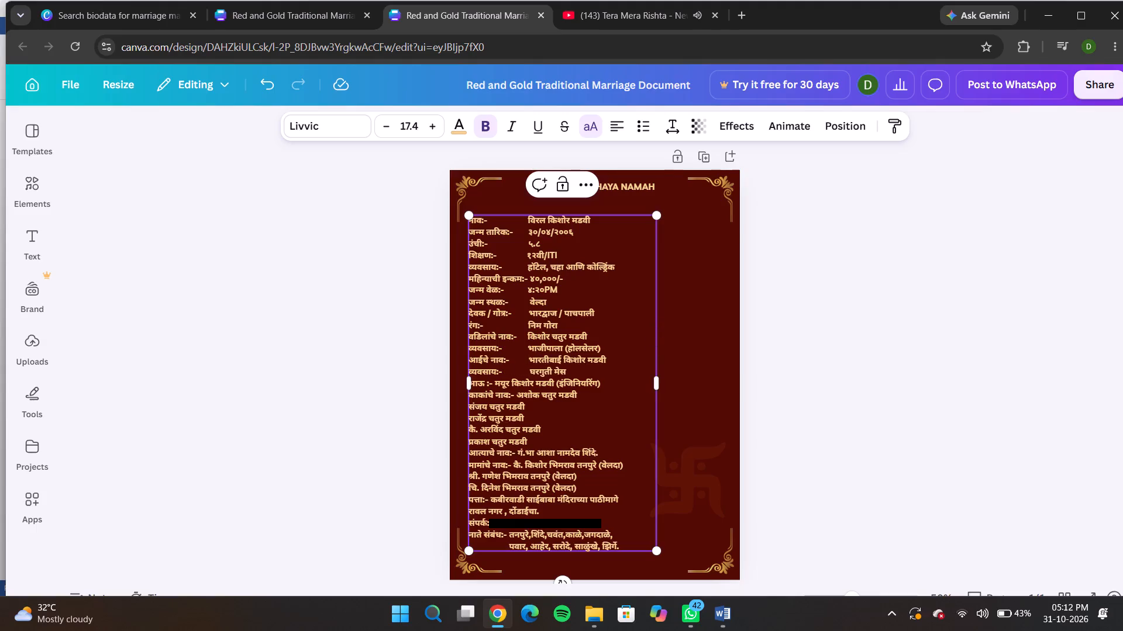
# Add spaces after the भाऊ label to move the brother's details across to the value column.
pyautogui.click(492, 386)
pyautogui.press('space')
pyautogui.press('space')
pyautogui.press('space')
pyautogui.press('space')
pyautogui.press('space')
pyautogui.press('space')
pyautogui.press('space')
pyautogui.press('space')
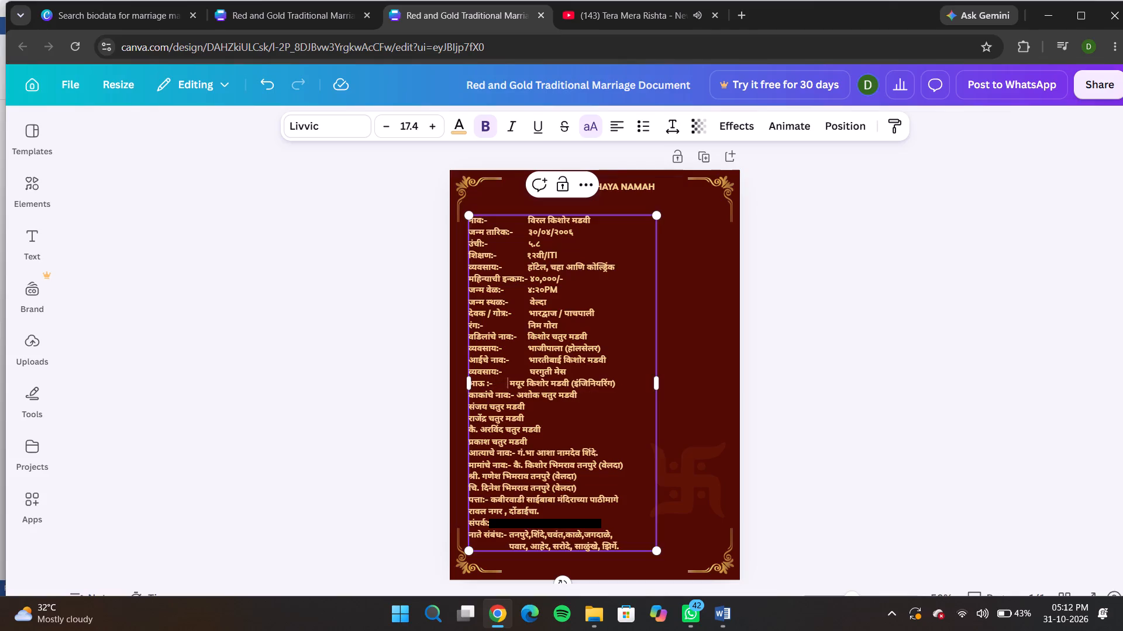
pyautogui.press('space')
pyautogui.press('space')
pyautogui.press('space')
pyautogui.press('space')
pyautogui.press('space')
pyautogui.press('space')
pyautogui.press('space')
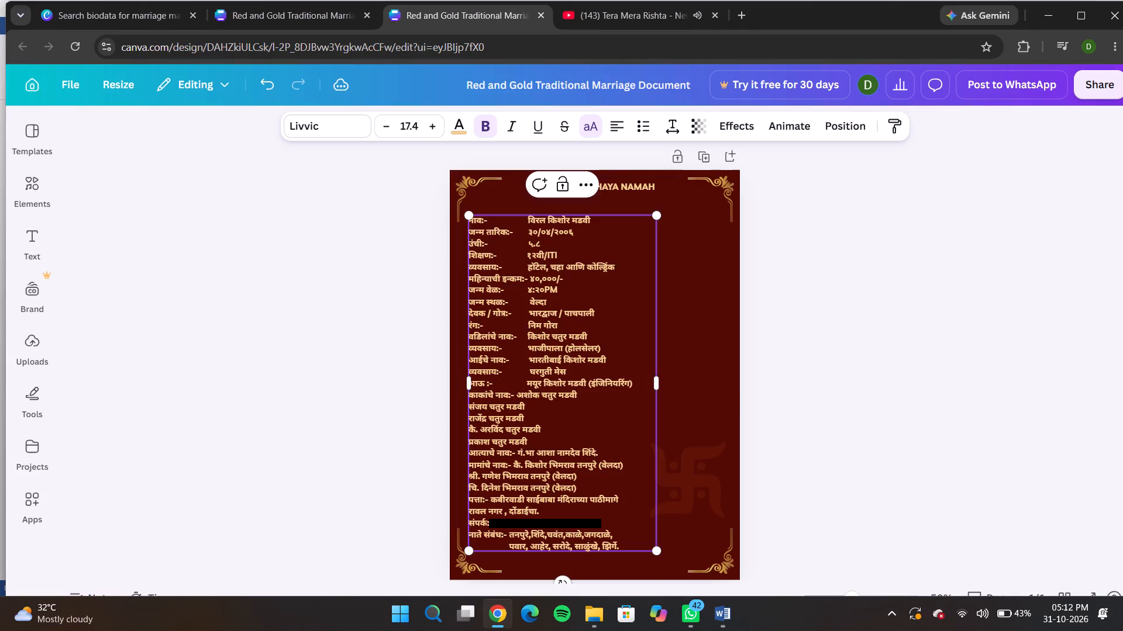
# Remove one extra space before the mother's occupation value and one before her name to fine-tune their alignment.
pyautogui.click(530, 371)
pyautogui.press('BackSpace')
pyautogui.press('Up')
pyautogui.press('Right')
pyautogui.press('BackSpace')
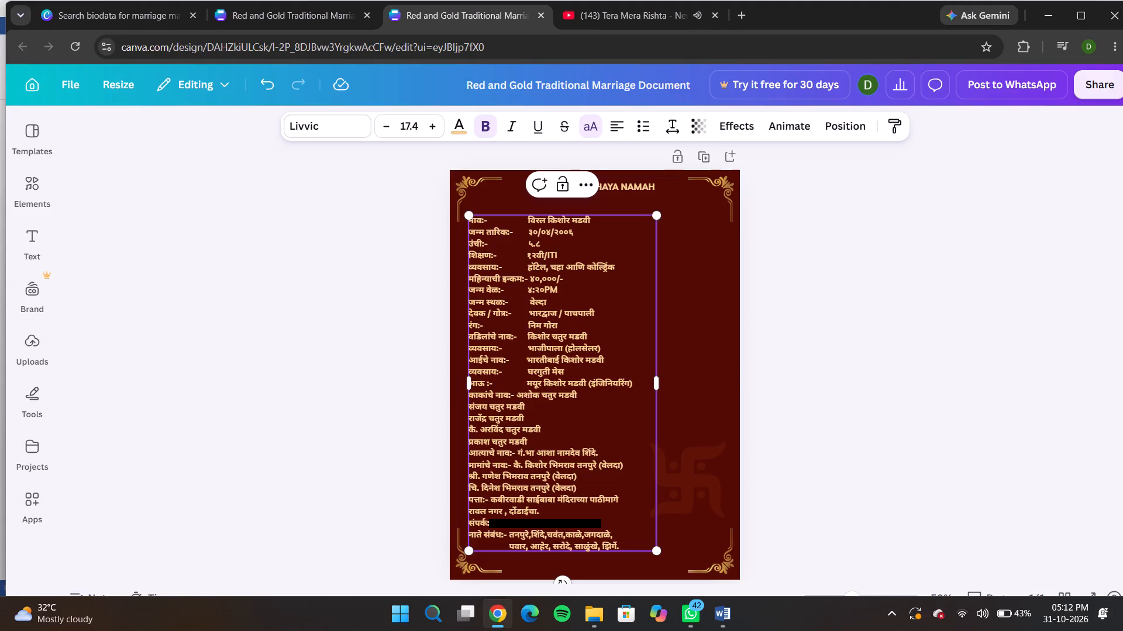
# Add spaces after the काकांचे नाव label so the first uncle's name lines up with the value column.
pyautogui.click(516, 403)
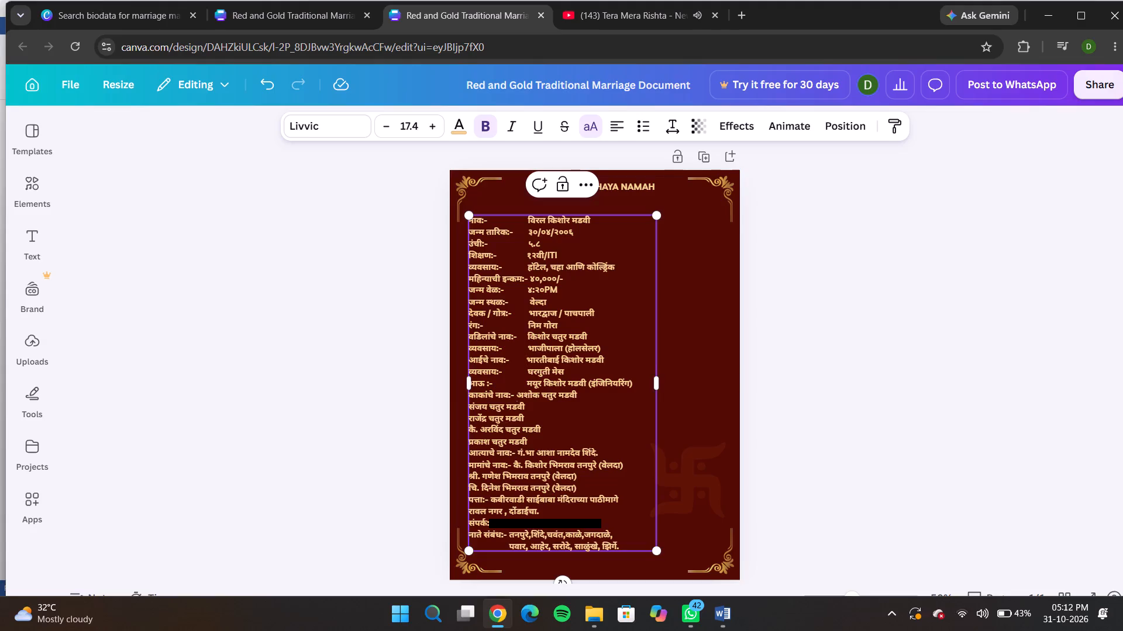
pyautogui.click(516, 394)
pyautogui.press('space')
pyautogui.press('space')
pyautogui.press('space')
pyautogui.press('space')
pyautogui.press('space')
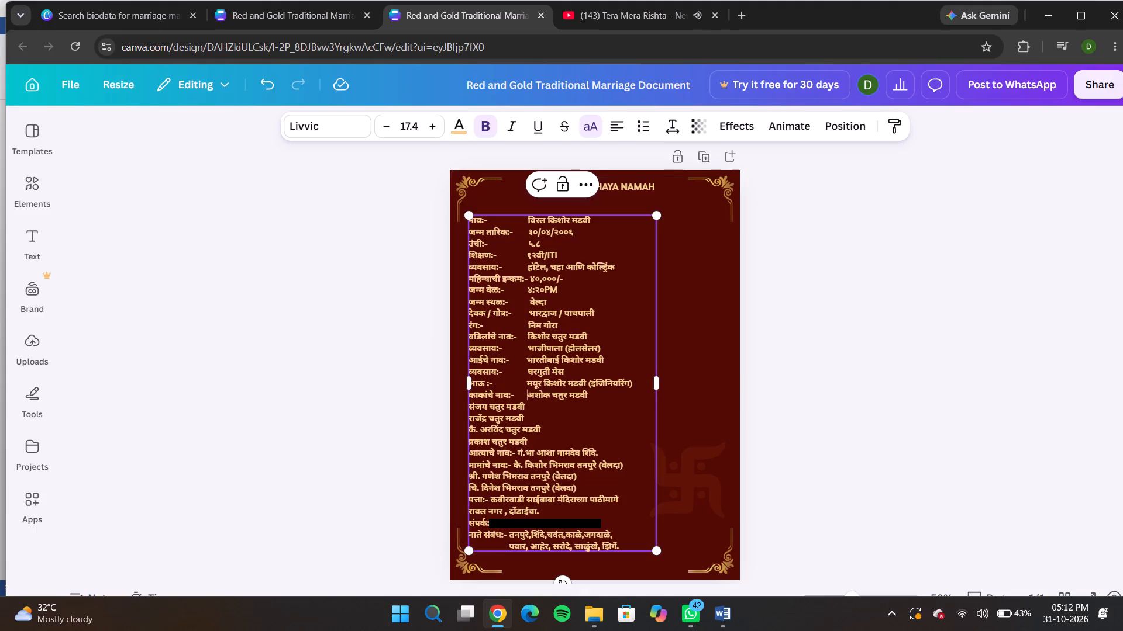
pyautogui.press('BackSpace')
# Indent the second uncle's line under काकांचे नाव with spaces so the name lines up with the first uncle's name.
pyautogui.click(471, 408)
pyautogui.press('space')
pyautogui.press('space')
pyautogui.press('space')
pyautogui.press('space')
pyautogui.press('space')
pyautogui.press('space')
pyautogui.press('space')
pyautogui.press('space')
pyautogui.press('space')
pyautogui.press('space')
pyautogui.press('space')
pyautogui.press('space')
pyautogui.press('space')
pyautogui.press('space')
pyautogui.press('space')
pyautogui.press('space')
pyautogui.press('space')
pyautogui.press('space')
pyautogui.press('space')
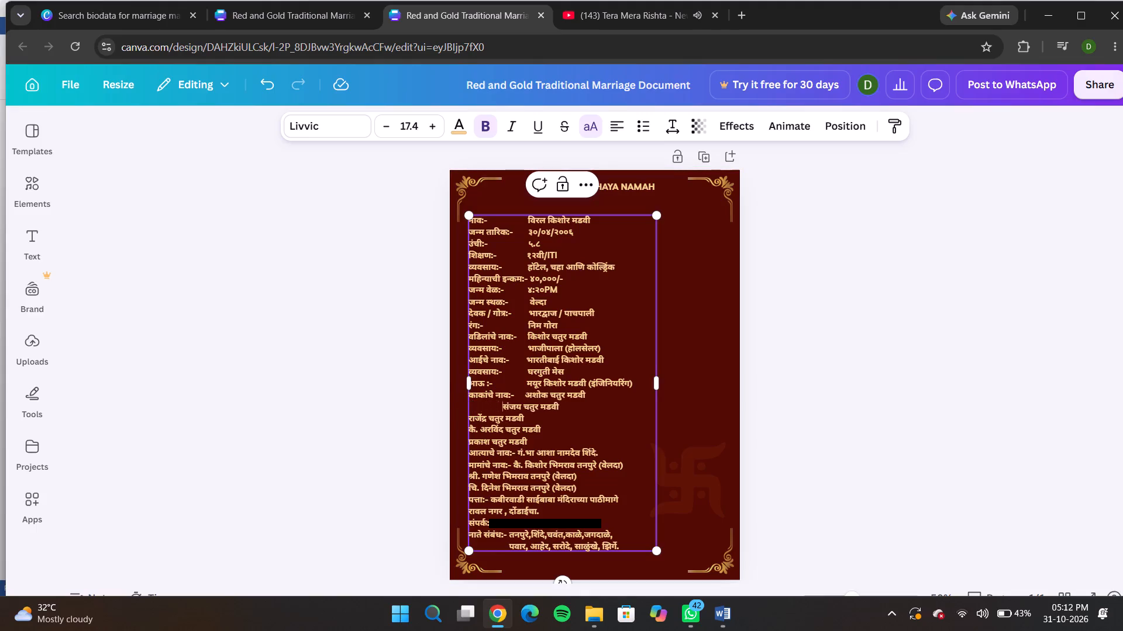
pyautogui.press('space')
pyautogui.press('space')
pyautogui.press('space')
pyautogui.press('space')
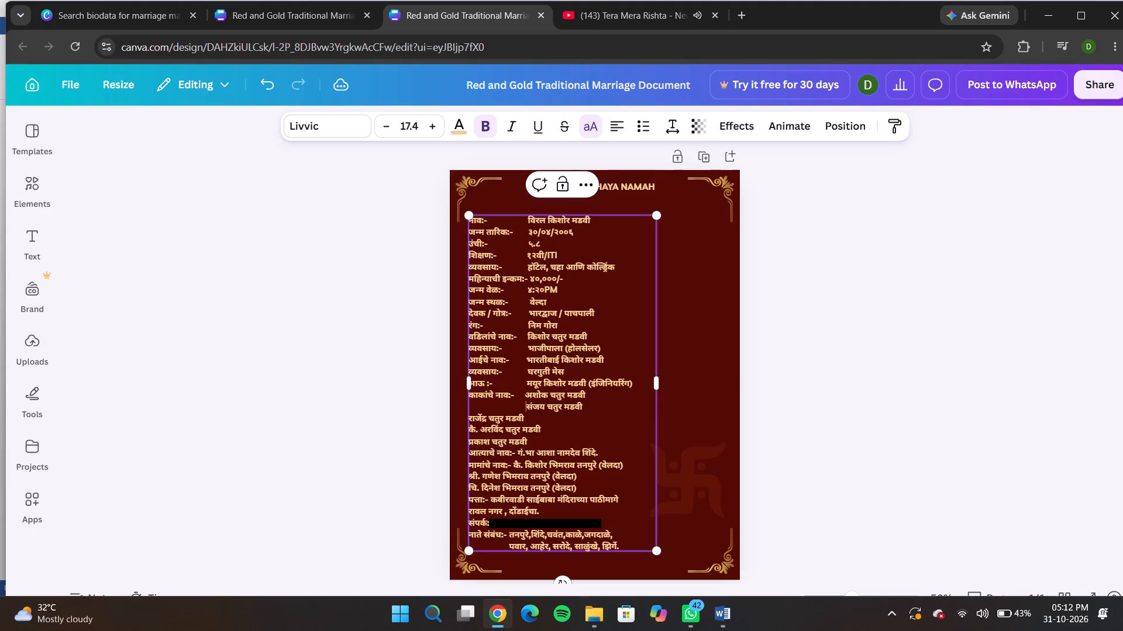
pyautogui.press('BackSpace')
# Indent the third uncle's line with leading spaces so the name lines up with the uncles' names above it.
pyautogui.click(473, 418)
pyautogui.press('Left')
pyautogui.press('space')
pyautogui.press('space')
pyautogui.press('space')
pyautogui.press('space')
pyautogui.press('space')
pyautogui.press('space')
pyautogui.press('space')
pyautogui.press('space')
pyautogui.press('space')
pyautogui.press('space')
pyautogui.press('space')
pyautogui.press('space')
pyautogui.press('space')
pyautogui.press('space')
pyautogui.press('space')
pyautogui.press('space')
pyautogui.press('space')
pyautogui.press('space')
pyautogui.press('space')
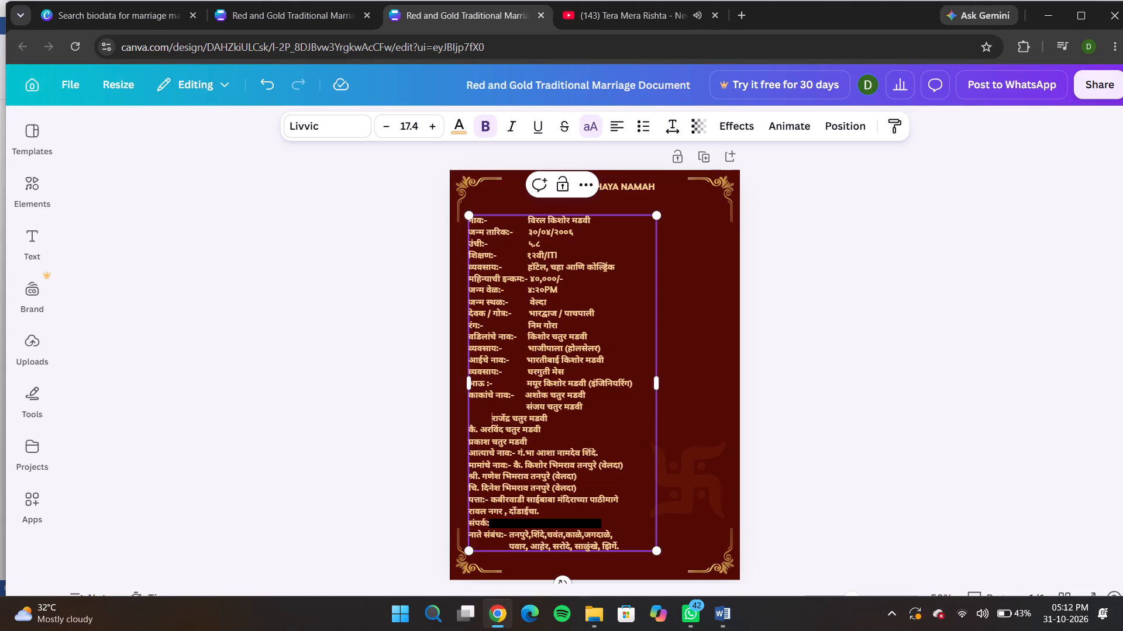
pyautogui.press('space')
pyautogui.press('space')
pyautogui.press('space')
pyautogui.press('space')
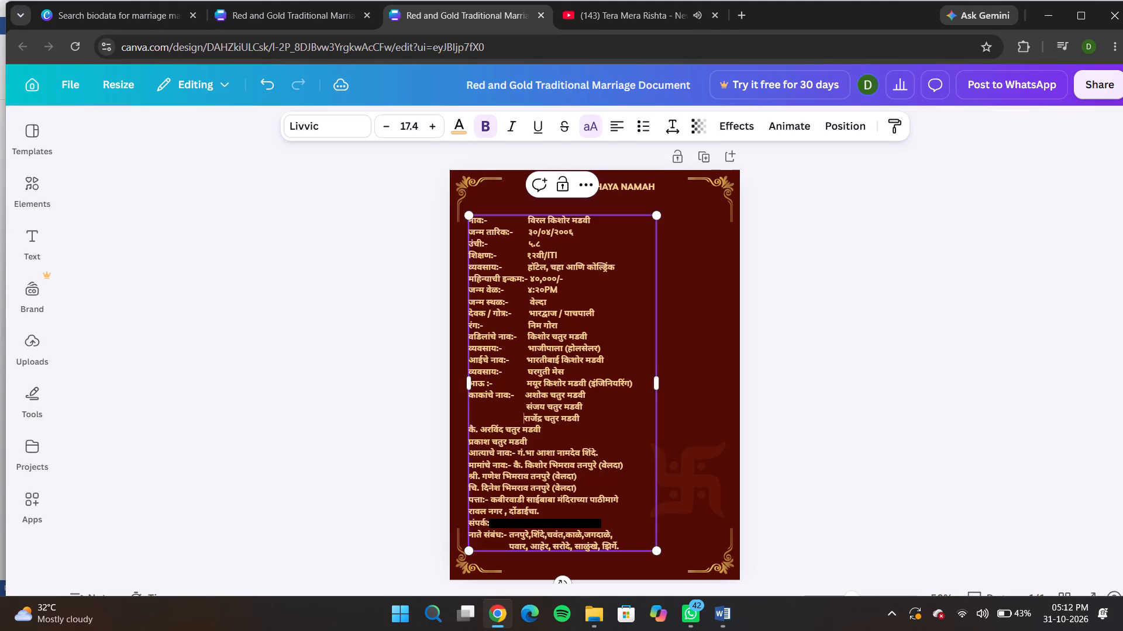
pyautogui.press('space')
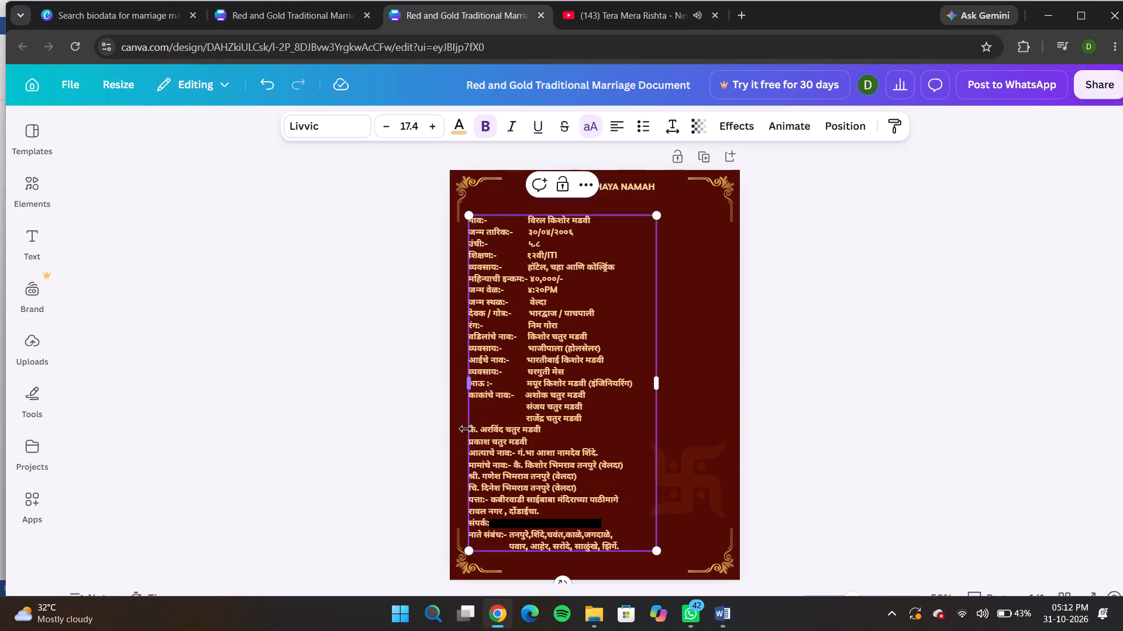
# Indent the fourth uncle's line, starting with कै., with leading spaces so it lines up with the value column.
pyautogui.click(474, 431)
pyautogui.press('Left')
pyautogui.press('space')
pyautogui.press('space')
pyautogui.press('space')
pyautogui.press('space')
pyautogui.press('space')
pyautogui.press('space')
pyautogui.press('space')
pyautogui.press('space')
pyautogui.press('space')
pyautogui.press('space')
pyautogui.press('space')
pyautogui.press('space')
pyautogui.press('space')
pyautogui.press('space')
pyautogui.press('space')
pyautogui.press('space')
pyautogui.press('space')
pyautogui.press('space')
pyautogui.press('space')
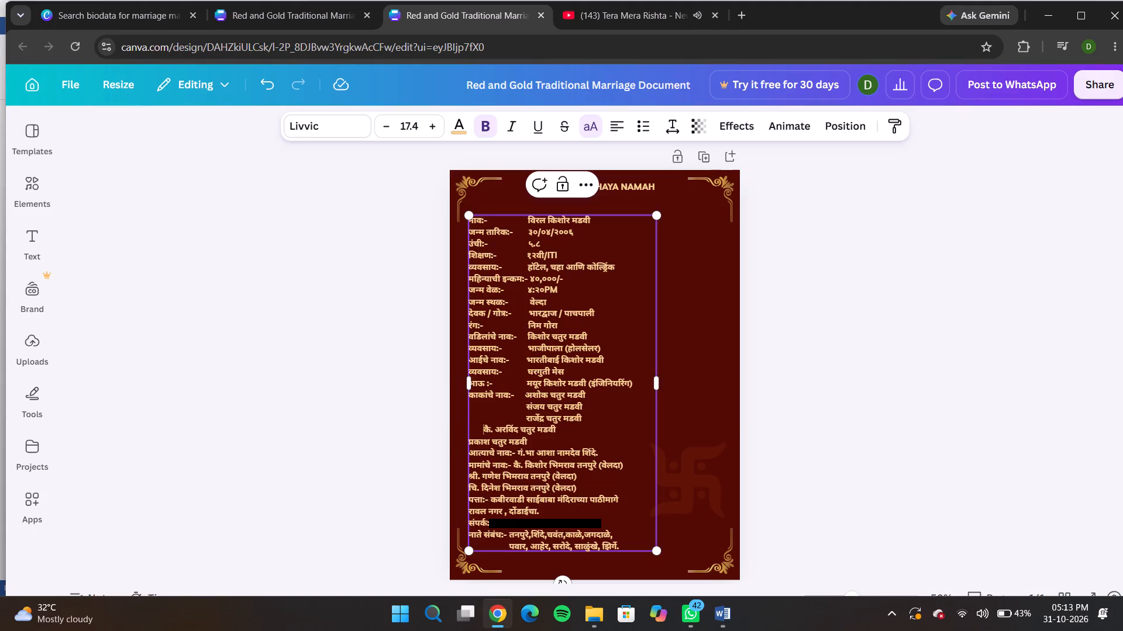
pyautogui.press('space')
pyautogui.press('space')
pyautogui.press('space')
pyautogui.press('space')
pyautogui.press('space')
pyautogui.press('space')
pyautogui.press('space')
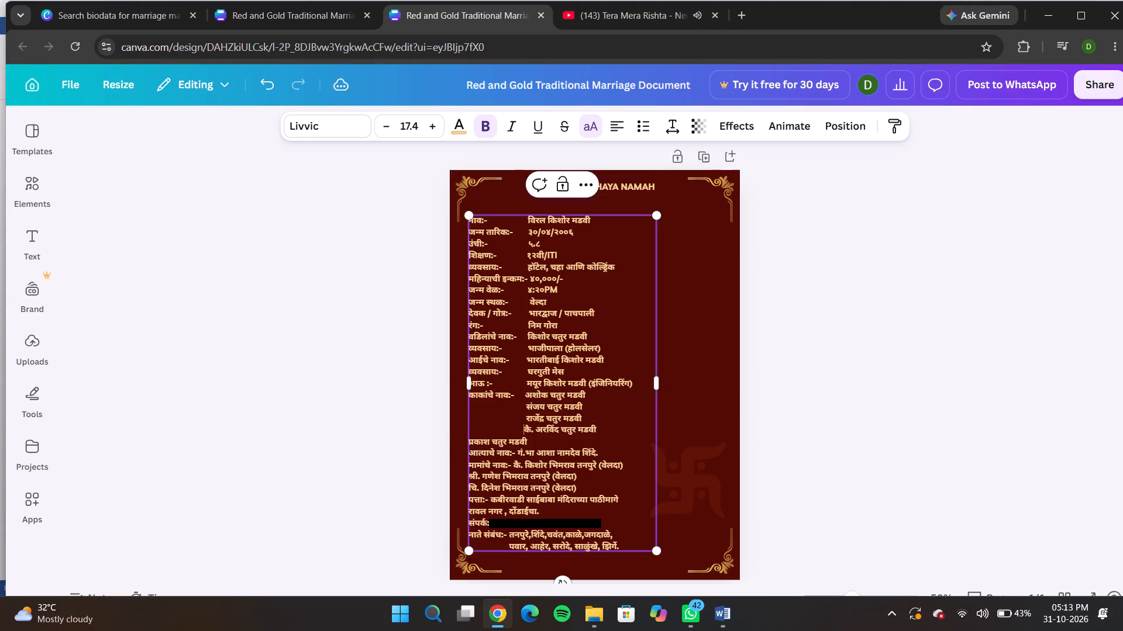
pyautogui.press('space')
pyautogui.press('BackSpace')
pyautogui.press('space')
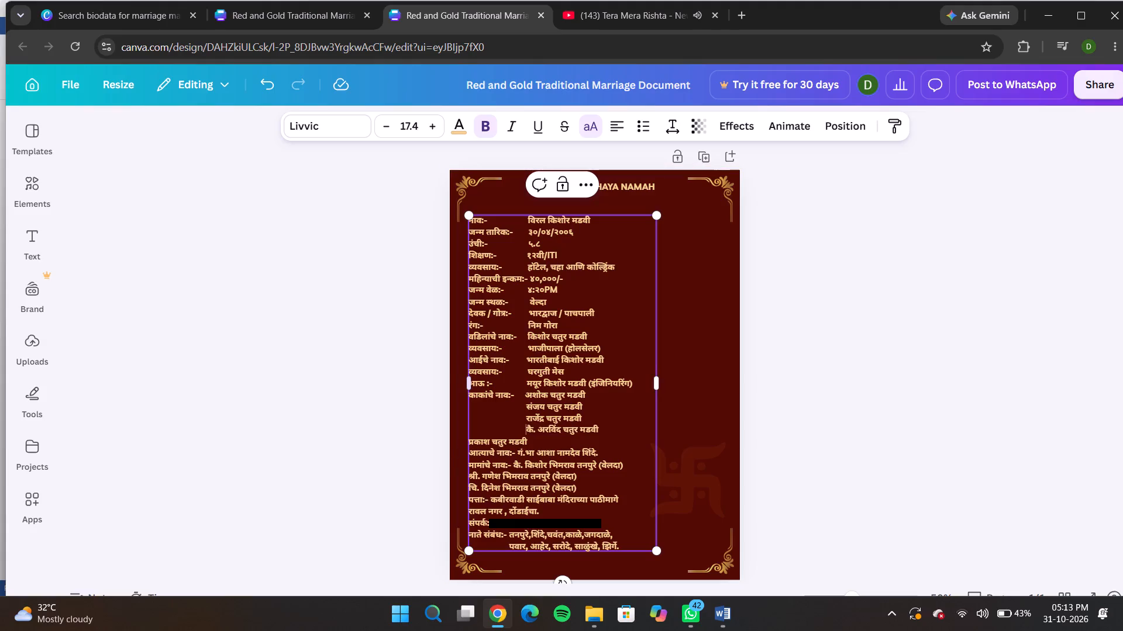
# Indent the fifth and last uncle's line with leading spaces so the name lines up with the other uncles' names.
pyautogui.click(470, 442)
pyautogui.press('space')
pyautogui.press('space')
pyautogui.press('space')
pyautogui.press('space')
pyautogui.press('space')
pyautogui.press('space')
pyautogui.press('space')
pyautogui.press('space')
pyautogui.press('space')
pyautogui.press('space')
pyautogui.press('space')
pyautogui.press('space')
pyautogui.press('space')
pyautogui.press('space')
pyautogui.press('space')
pyautogui.press('space')
pyautogui.press('space')
pyautogui.press('space')
pyautogui.press('space')
pyautogui.press('space')
pyautogui.press('space')
pyautogui.press('space')
pyautogui.press('space')
pyautogui.press('space')
pyautogui.press('space')
pyautogui.press('space')
pyautogui.press('space')
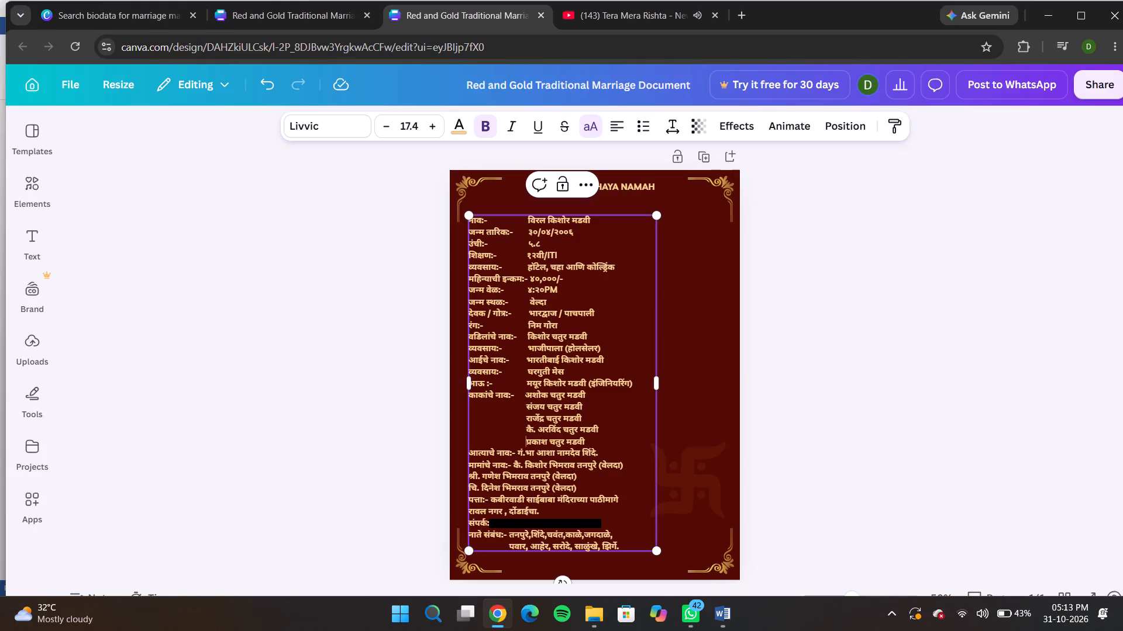
# Add spaces after the आत्याचे नाव label to move the paternal aunt's name across to the value column.
pyautogui.click(518, 452)
pyautogui.press('space')
pyautogui.press('space')
pyautogui.press('space')
pyautogui.press('space')
# Add spaces after the मामांचे नाव label to move the first maternal uncle's name across to the value column.
pyautogui.click(516, 467)
pyautogui.press('space')
pyautogui.press('space')
pyautogui.press('space')
pyautogui.press('space')
pyautogui.press('space')
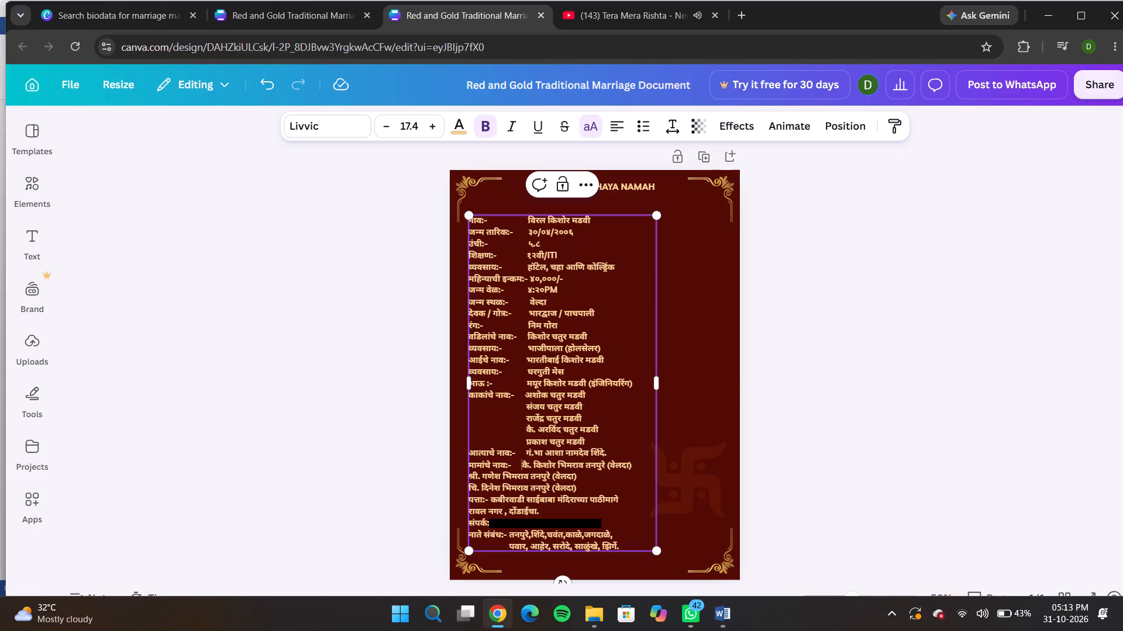
pyautogui.press('space')
pyautogui.press('BackSpace')
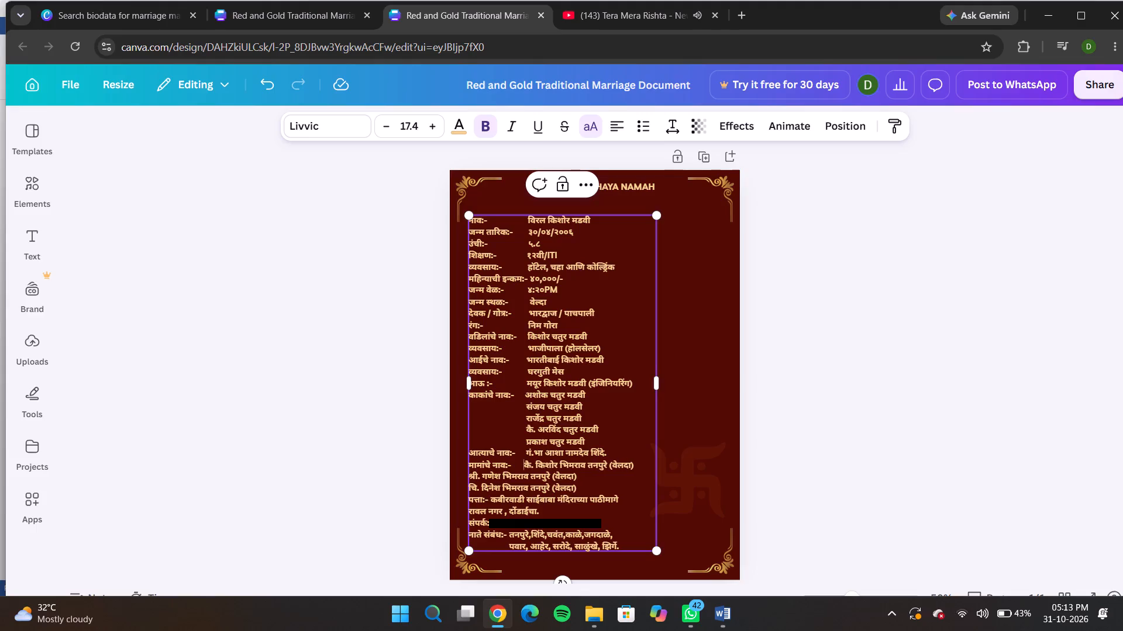
# Indent the second maternal uncle's line, starting with श्री., with leading spaces to place it under the first maternal uncle's name.
pyautogui.click(471, 479)
pyautogui.press('space')
pyautogui.press('space')
pyautogui.press('space')
pyautogui.press('space')
pyautogui.press('space')
pyautogui.press('space')
pyautogui.press('space')
pyautogui.press('space')
pyautogui.press('space')
pyautogui.press('space')
pyautogui.press('space')
pyautogui.press('space')
pyautogui.press('space')
pyautogui.press('space')
pyautogui.press('space')
pyautogui.press('space')
pyautogui.press('space')
pyautogui.press('space')
pyautogui.press('space')
pyautogui.press('space')
pyautogui.press('space')
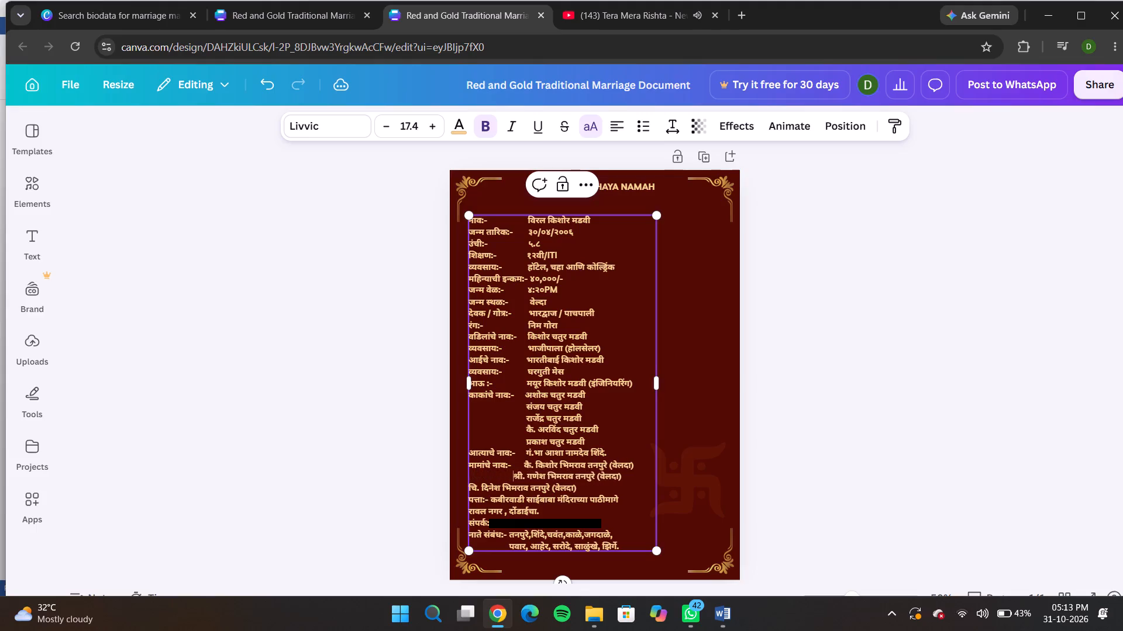
pyautogui.press('space')
pyautogui.press('space')
pyautogui.press('space')
pyautogui.press('space')
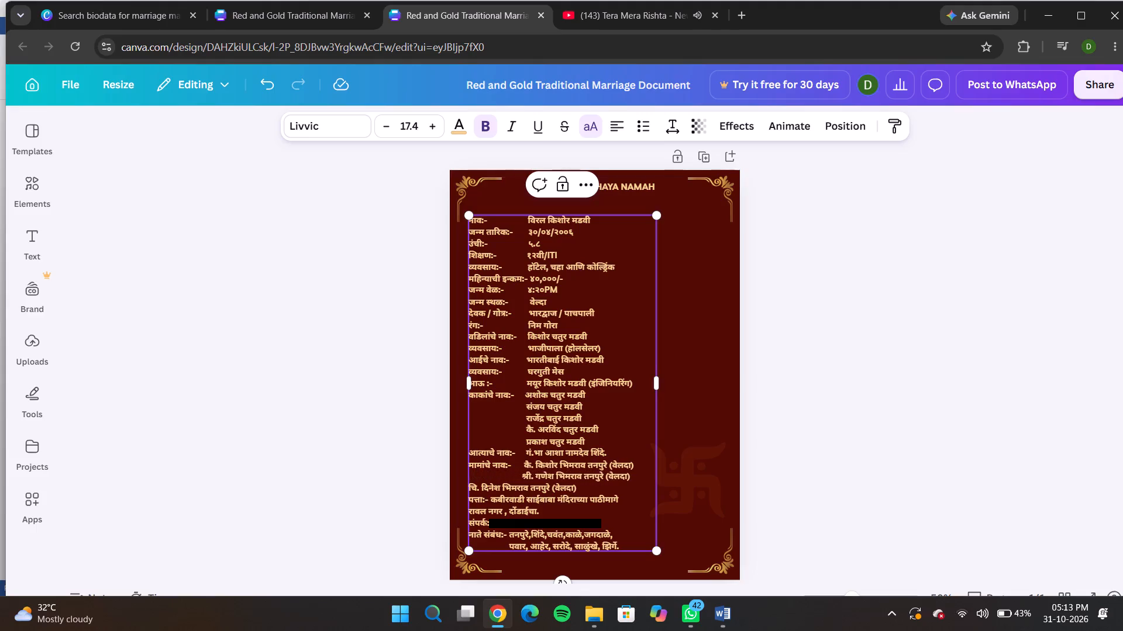
# Indent the third maternal uncle's line, starting with चि., with leading spaces to place it under the other maternal uncles' names.
pyautogui.click(473, 488)
pyautogui.press('space')
pyautogui.press('space')
pyautogui.press('space')
pyautogui.press('space')
pyautogui.press('space')
pyautogui.press('space')
pyautogui.press('space')
pyautogui.press('space')
pyautogui.press('space')
pyautogui.press('space')
pyautogui.press('space')
pyautogui.press('space')
pyautogui.press('space')
pyautogui.press('space')
pyautogui.press('space')
pyautogui.press('space')
pyautogui.press('space')
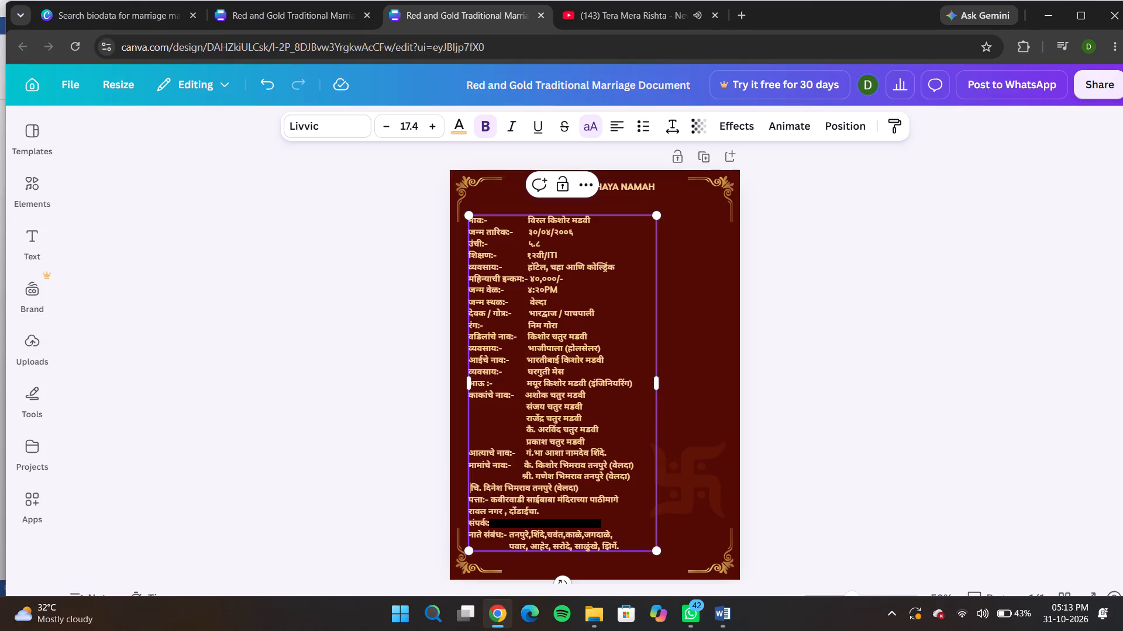
pyautogui.press('space')
pyautogui.press('space')
pyautogui.press('space')
pyautogui.press('space')
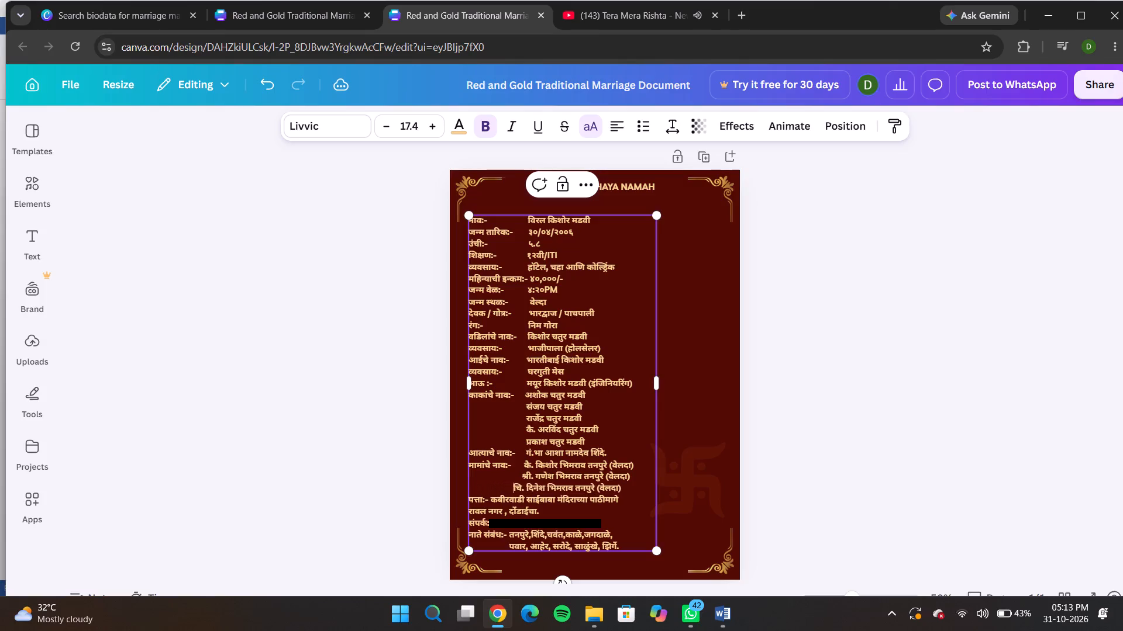
pyautogui.press('space')
pyautogui.press('space')
pyautogui.press('space')
pyautogui.press('space')
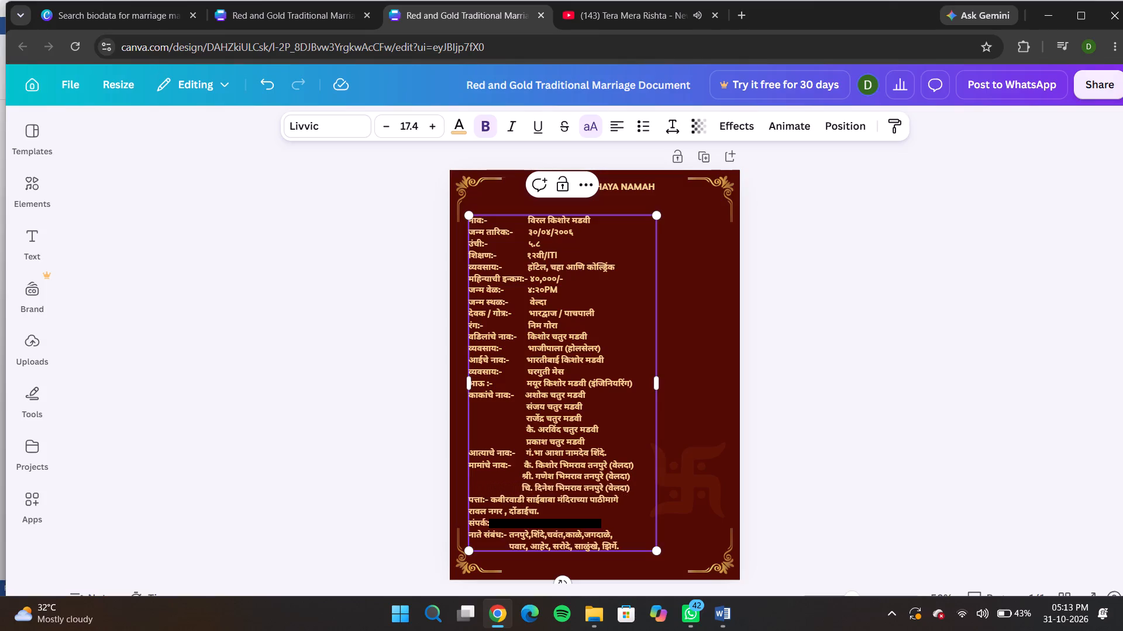
pyautogui.press('space')
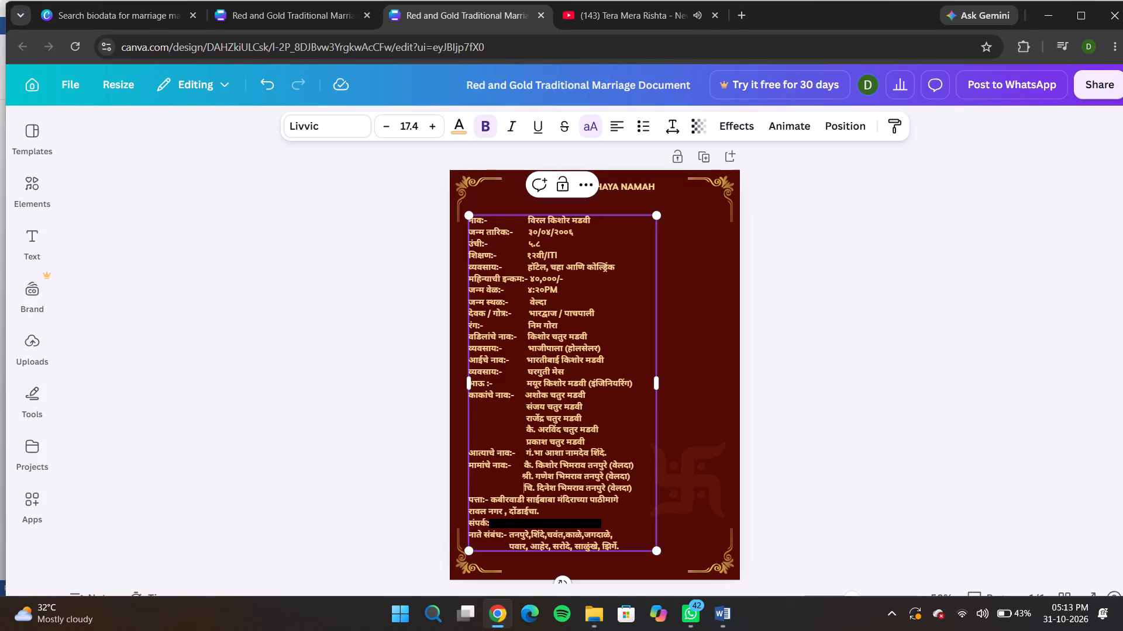
# Add spaces after the पत्ता label to move the first line of the address across to the value column.
pyautogui.click(491, 501)
pyautogui.press('space')
pyautogui.press('space')
pyautogui.press('space')
pyautogui.press('space')
pyautogui.press('space')
pyautogui.press('space')
pyautogui.press('space')
pyautogui.press('space')
pyautogui.press('space')
pyautogui.press('space')
pyautogui.press('space')
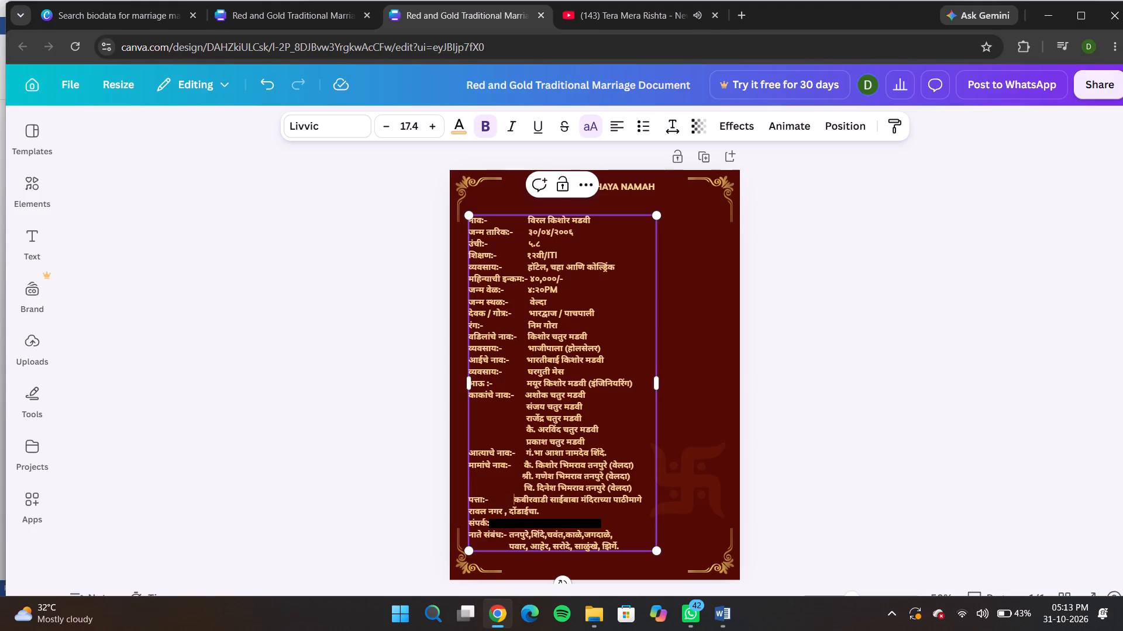
pyautogui.press('space')
pyautogui.press('space')
pyautogui.press('space')
pyautogui.press('space')
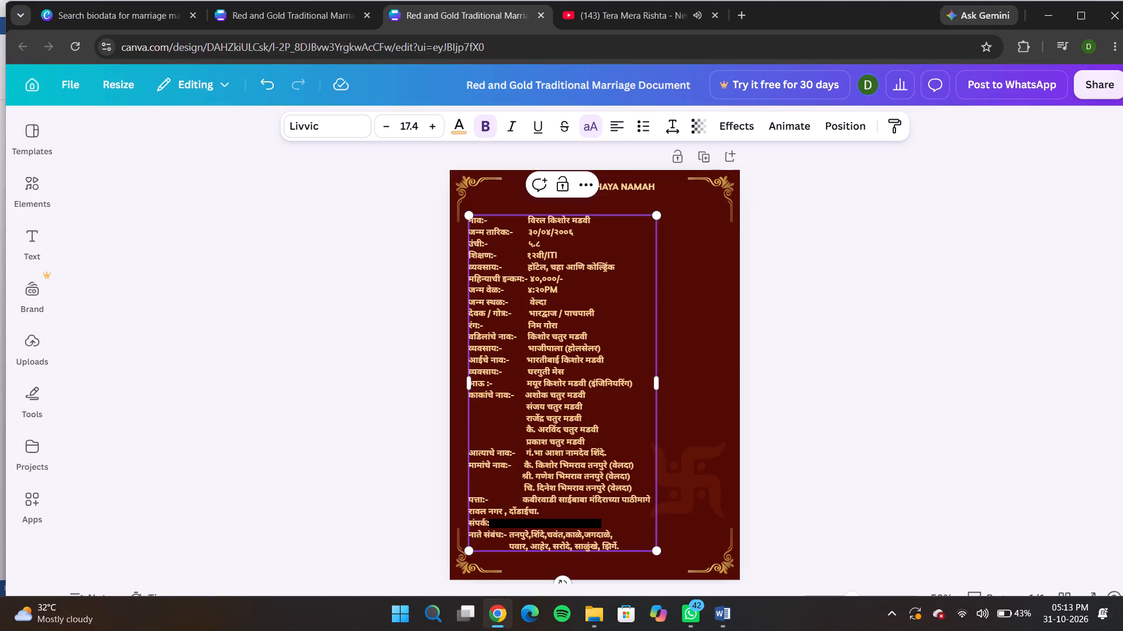
# Indent the second line of the address with leading spaces so it starts under the first address line.
pyautogui.click(471, 514)
pyautogui.press('space')
pyautogui.press('space')
pyautogui.press('space')
pyautogui.press('space')
pyautogui.press('space')
pyautogui.press('space')
pyautogui.press('space')
pyautogui.press('space')
pyautogui.press('space')
pyautogui.press('space')
pyautogui.press('space')
pyautogui.press('space')
pyautogui.press('space')
pyautogui.press('space')
pyautogui.press('space')
pyautogui.press('space')
pyautogui.press('space')
pyautogui.press('space')
pyautogui.press('space')
pyautogui.press('space')
pyautogui.press('space')
pyautogui.press('space')
pyautogui.press('space')
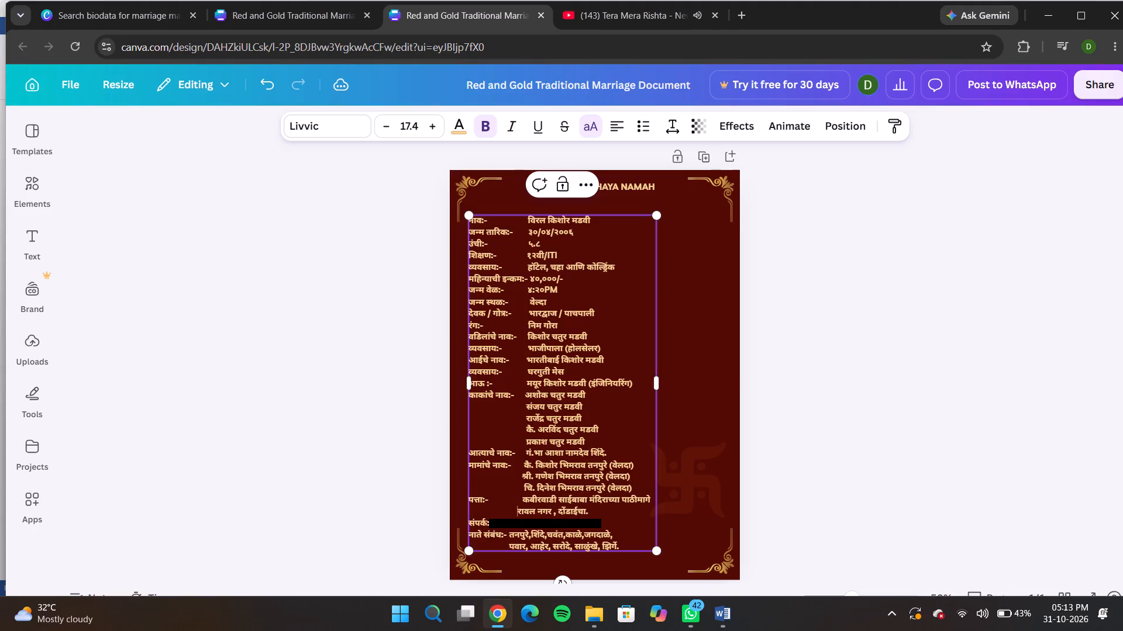
pyautogui.press('space')
pyautogui.press('space')
pyautogui.press('space')
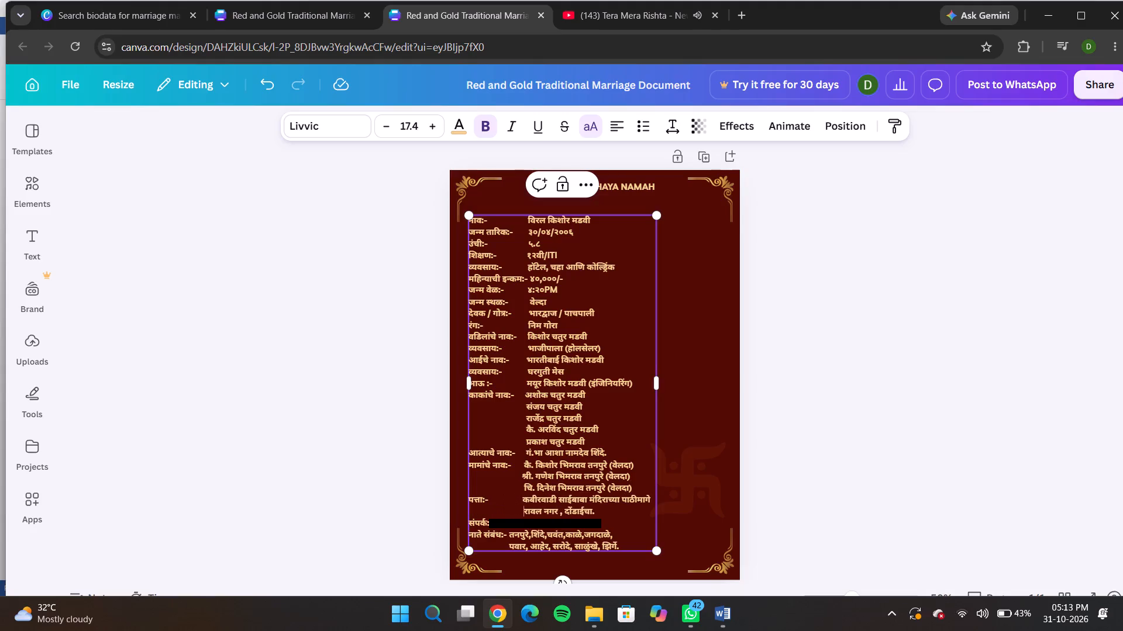
# Add spaces after the संपर्क label to move the contact numbers across to the value column.
pyautogui.click(494, 523)
pyautogui.press('space')
pyautogui.press('space')
pyautogui.press('space')
pyautogui.press('space')
pyautogui.press('space')
pyautogui.press('space')
pyautogui.press('space')
pyautogui.press('space')
pyautogui.press('space')
pyautogui.press('space')
pyautogui.press('space')
pyautogui.press('space')
pyautogui.press('space')
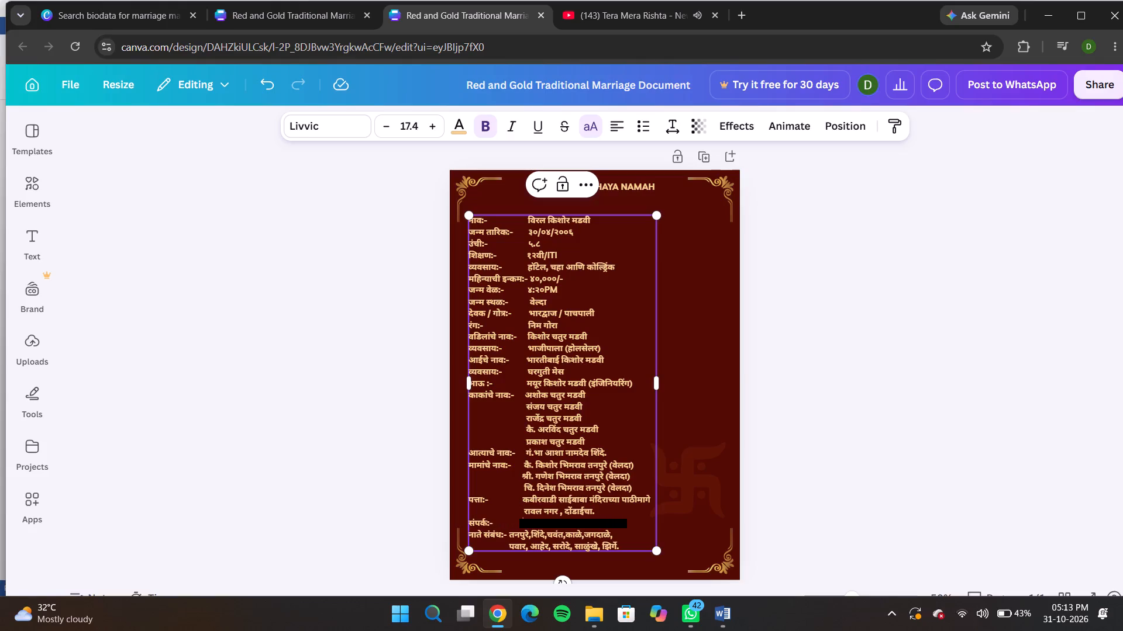
# Add spaces after the नाते संबंध label to move the first line of related surnames across to the value column.
pyautogui.click(508, 534)
pyautogui.press('space')
pyautogui.press('space')
pyautogui.press('space')
pyautogui.press('space')
pyautogui.press('space')
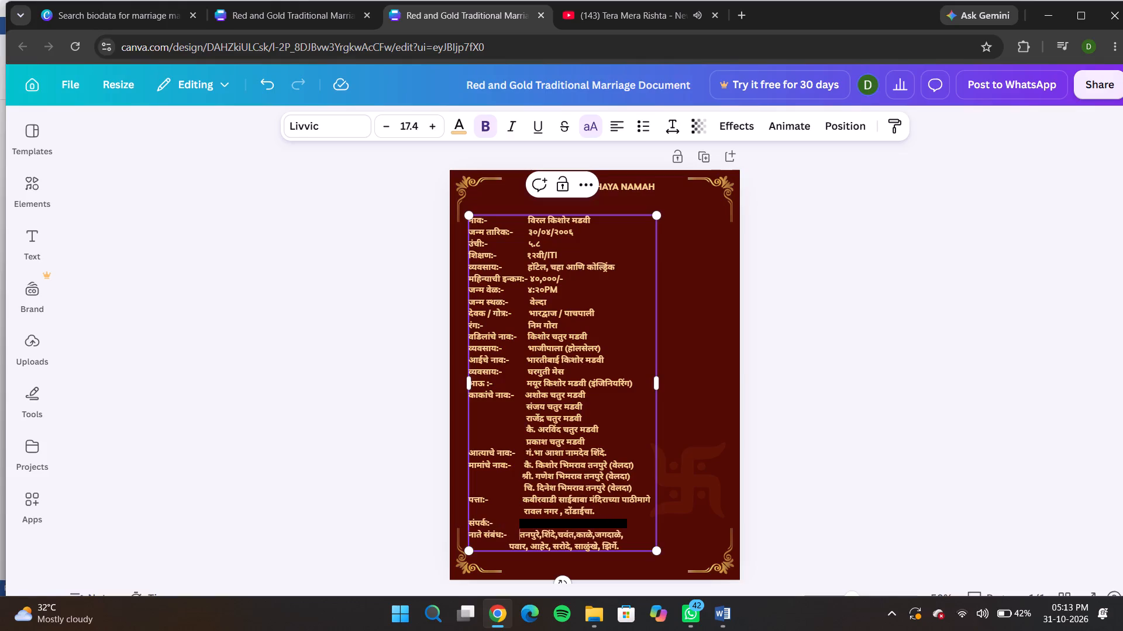
pyautogui.press('space')
pyautogui.press('space')
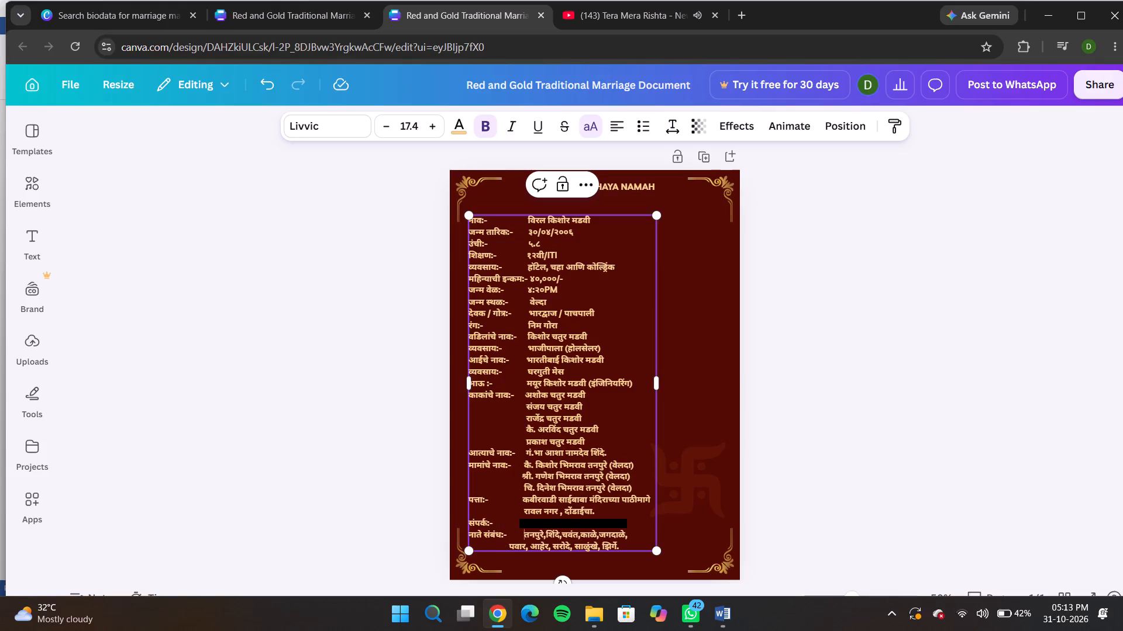
# Indent the second line of related surnames with more leading spaces to line it up under the first surname line.
pyautogui.click(509, 545)
pyautogui.press('space')
pyautogui.press('space')
pyautogui.press('space')
pyautogui.press('space')
pyautogui.press('space')
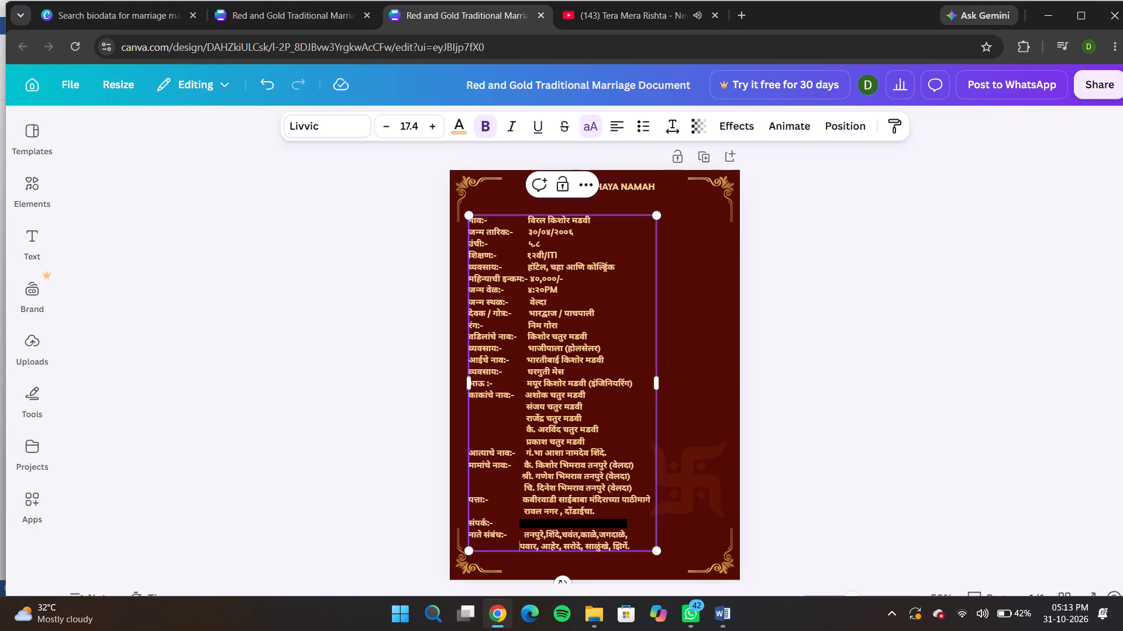
pyautogui.press('space')
pyautogui.press('space')
pyautogui.click(1002, 404)
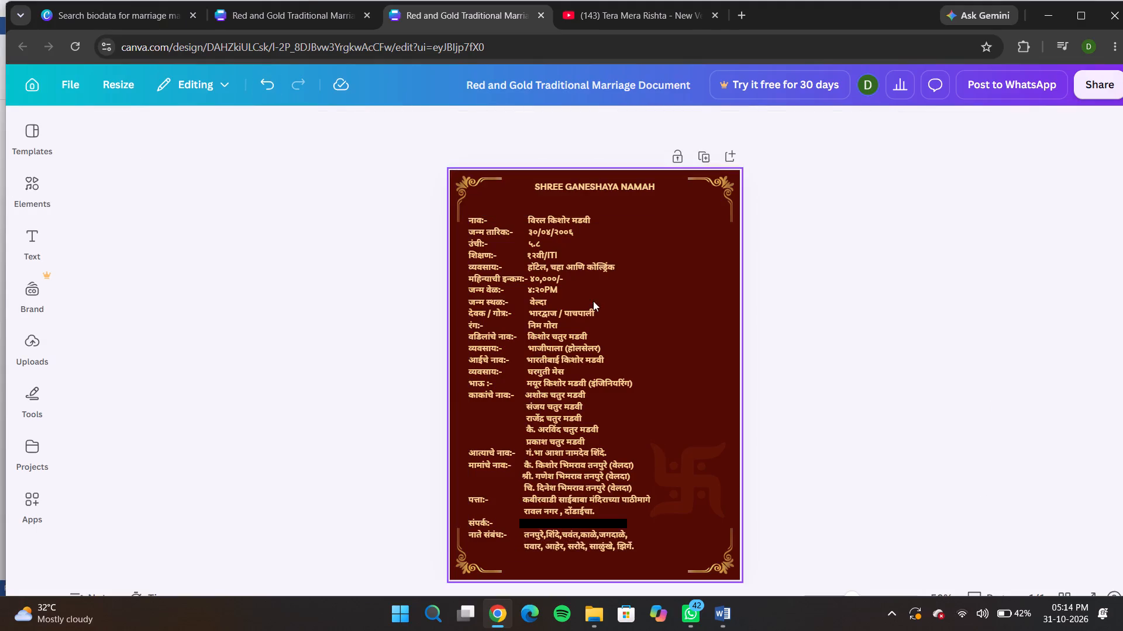
# Fine-tune the alignment by adding one more space before each of the three maternal uncles' names and both address lines.
pyautogui.click(520, 477)
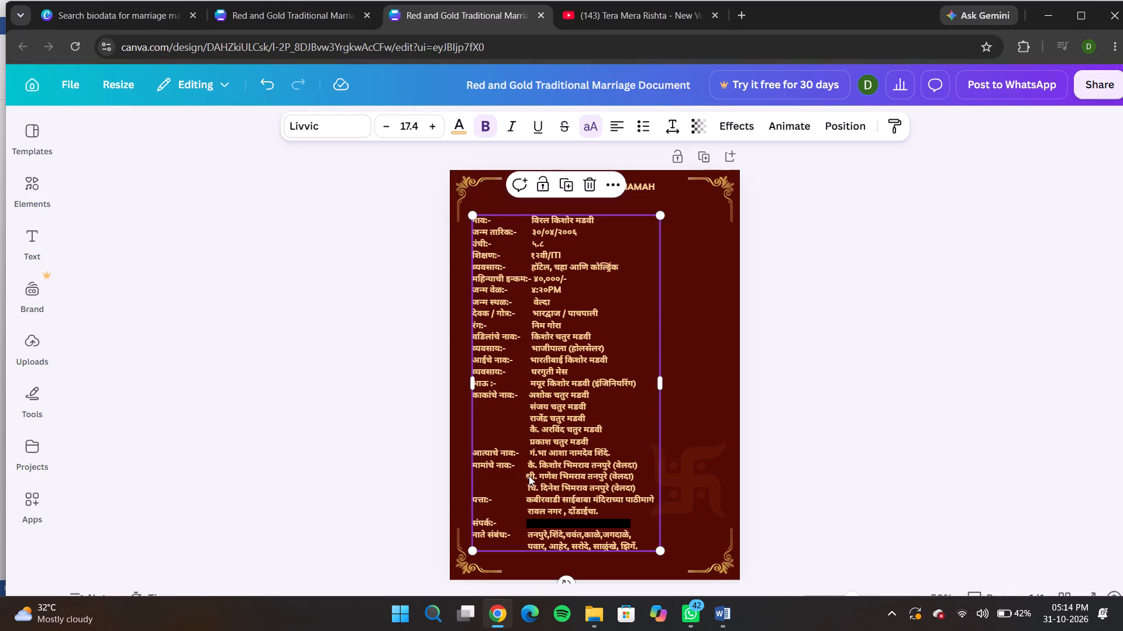
pyautogui.click(530, 476)
pyautogui.press('space')
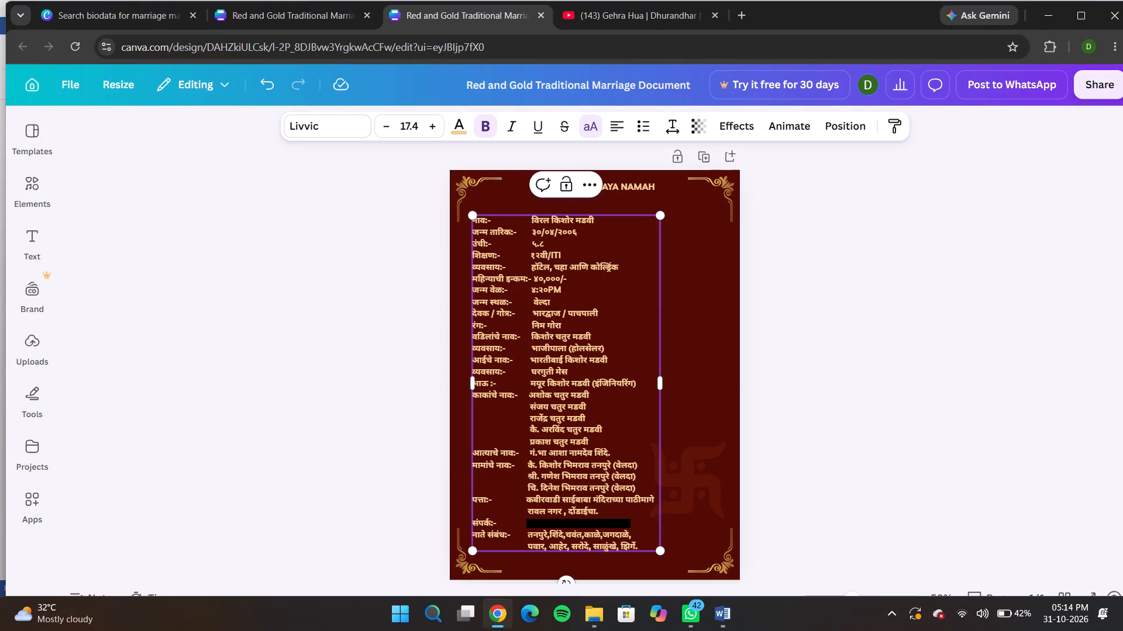
pyautogui.press('Down')
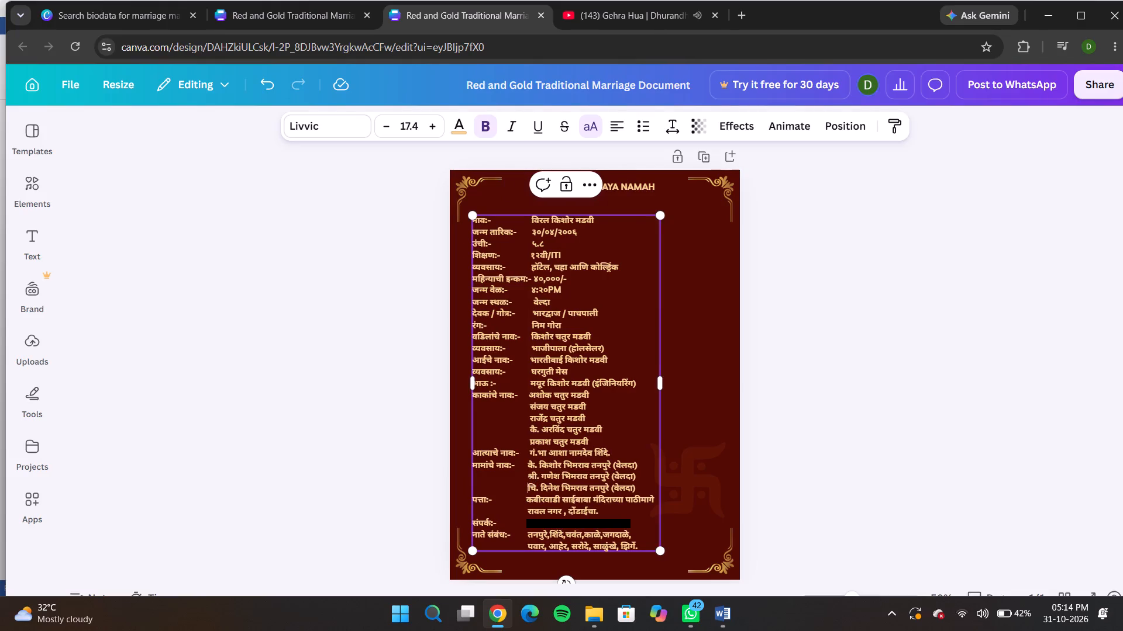
pyautogui.press('space')
pyautogui.press('Down')
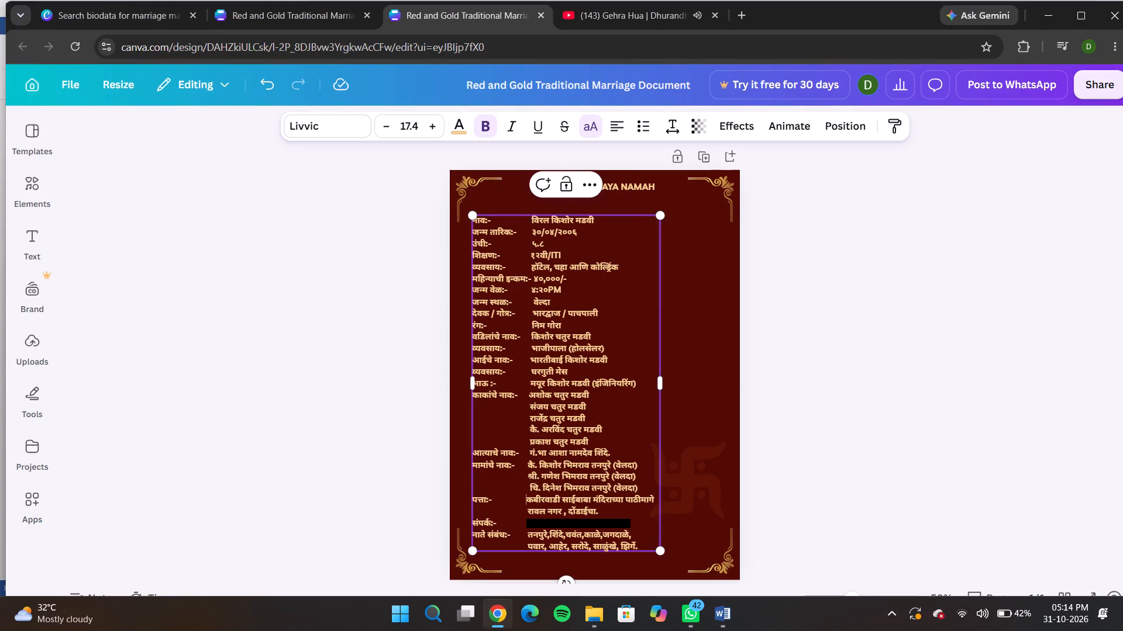
pyautogui.press('space')
pyautogui.press('Down')
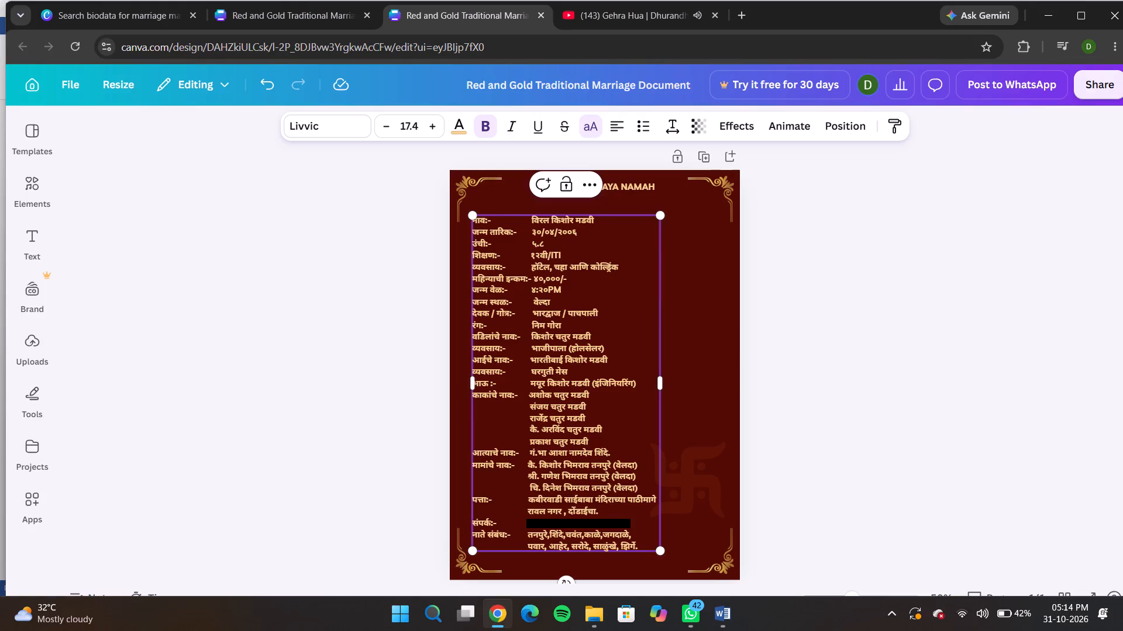
pyautogui.press('space')
pyautogui.press('Down')
pyautogui.click(528, 466)
pyautogui.press('space')
pyautogui.click(926, 408)
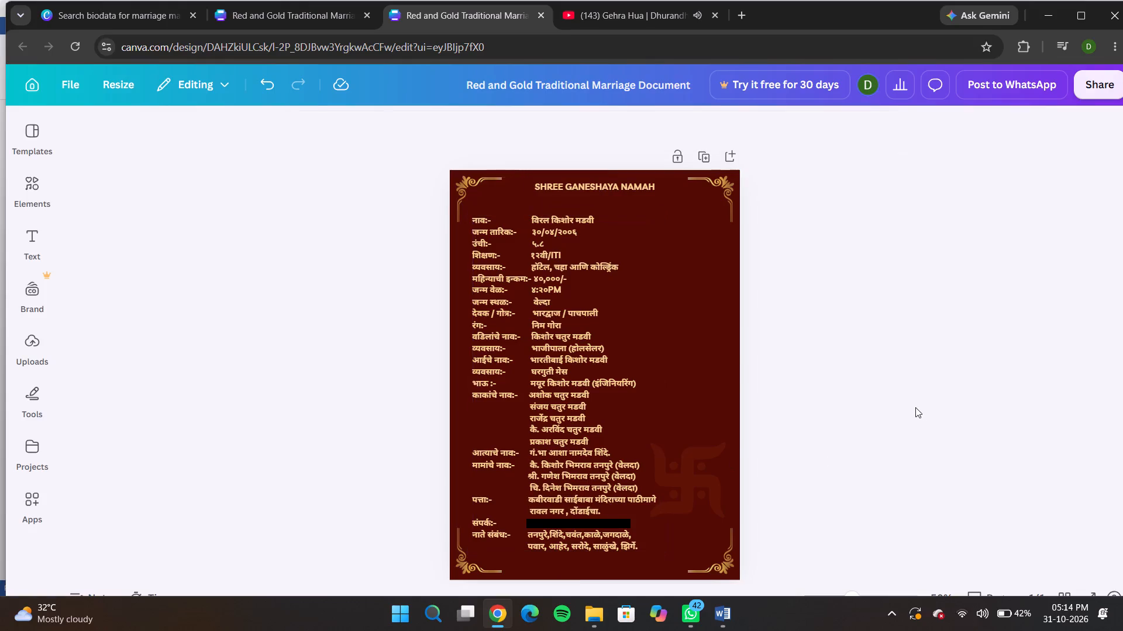
# Enlarge the biodata text block to font size 17.9 and shift it slightly upward on the page.
pyautogui.click(626, 436)
pyautogui.moveTo(662, 550); pyautogui.dragTo(673, 556)
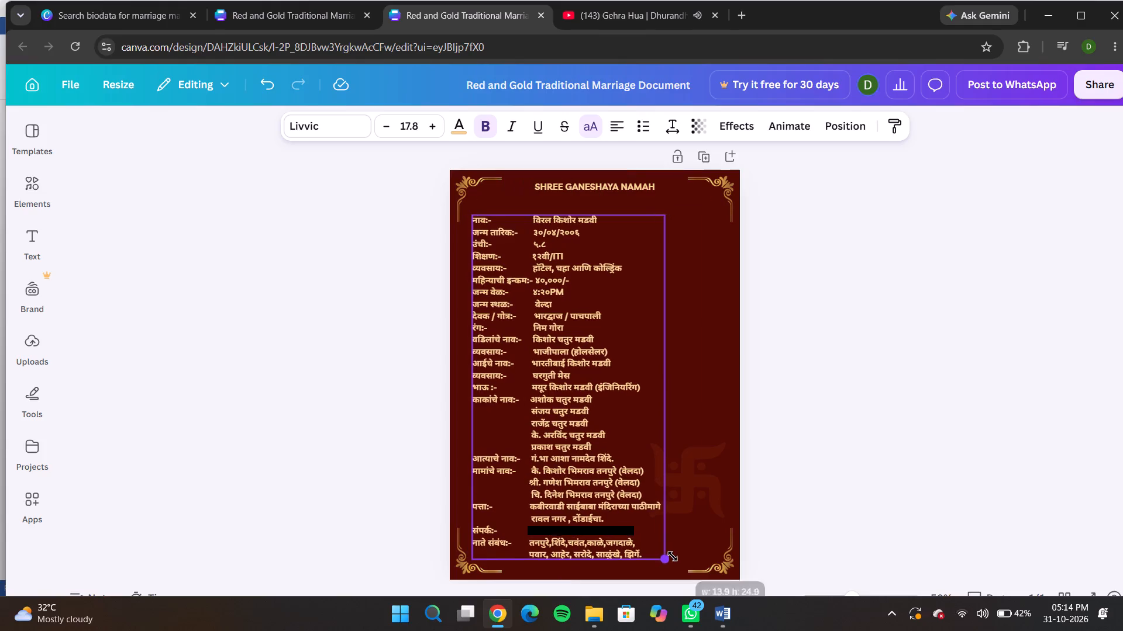
pyautogui.moveTo(673, 556); pyautogui.dragTo(674, 557)
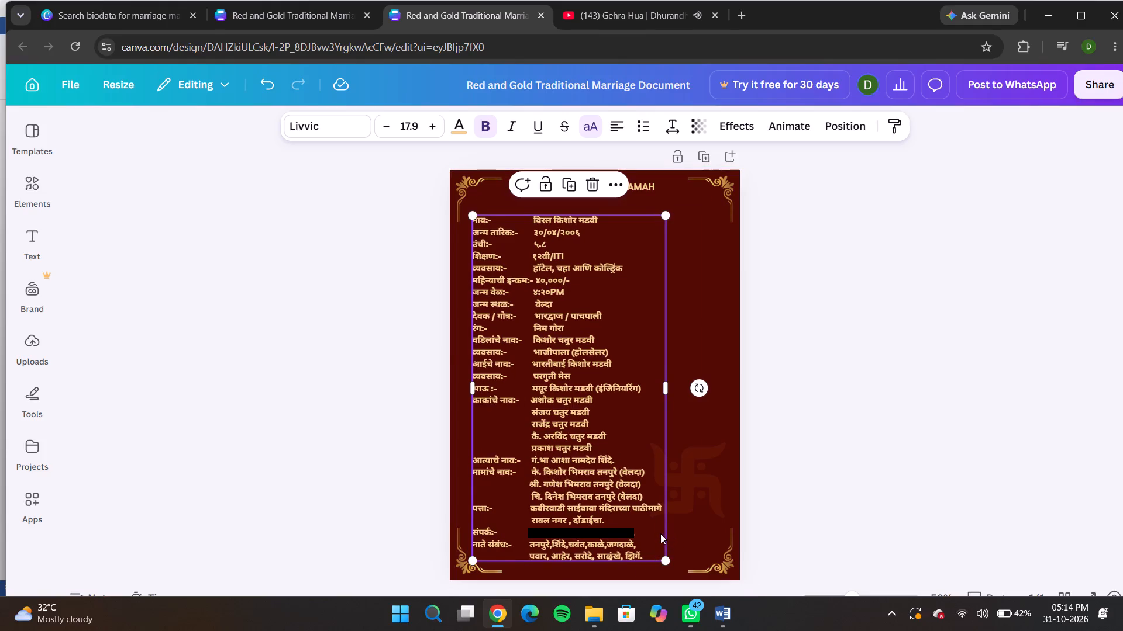
pyautogui.moveTo(660, 533); pyautogui.dragTo(657, 525)
pyautogui.click(874, 473)
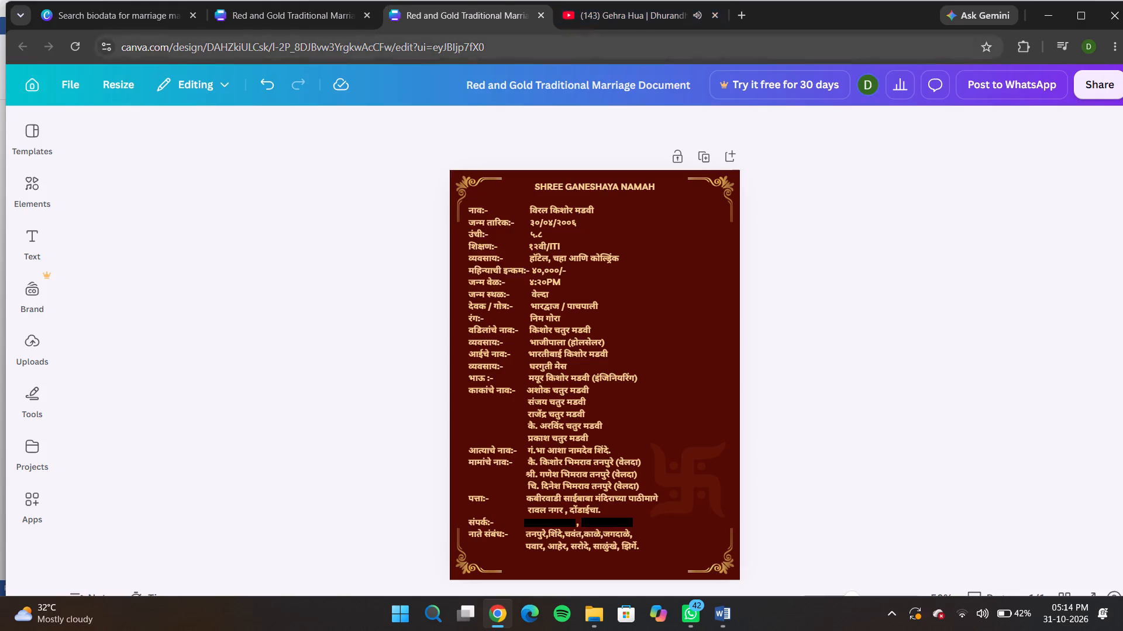
# Copy the Ganesha image from the original template design into the Marathi biodata and place it in the empty area beside the personal details.
pyautogui.click(314, 18)
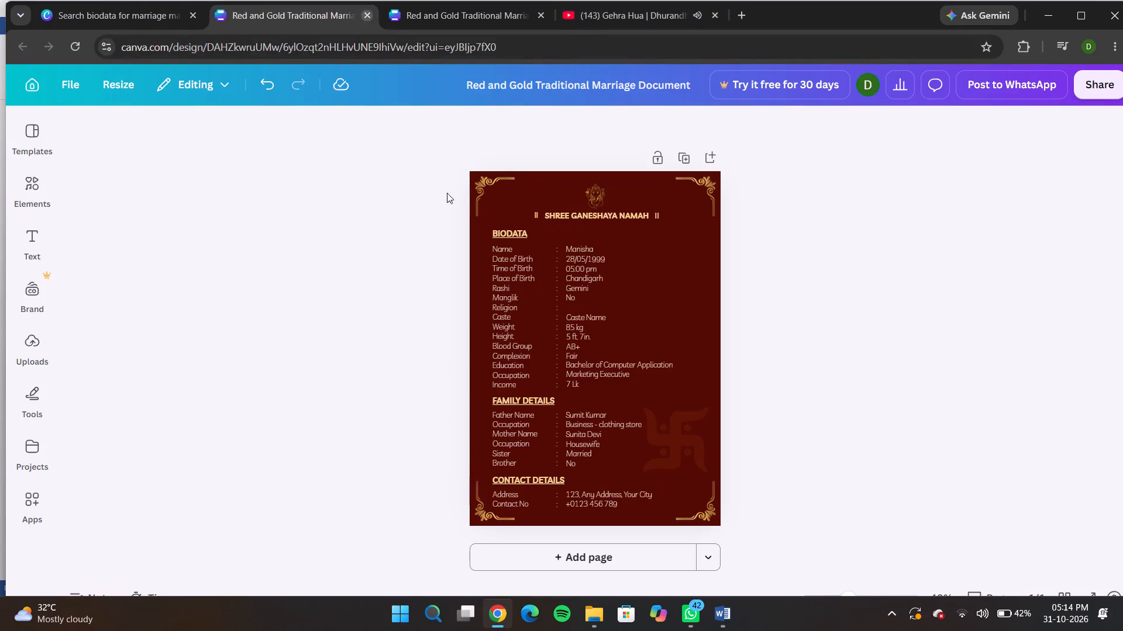
pyautogui.click(601, 193)
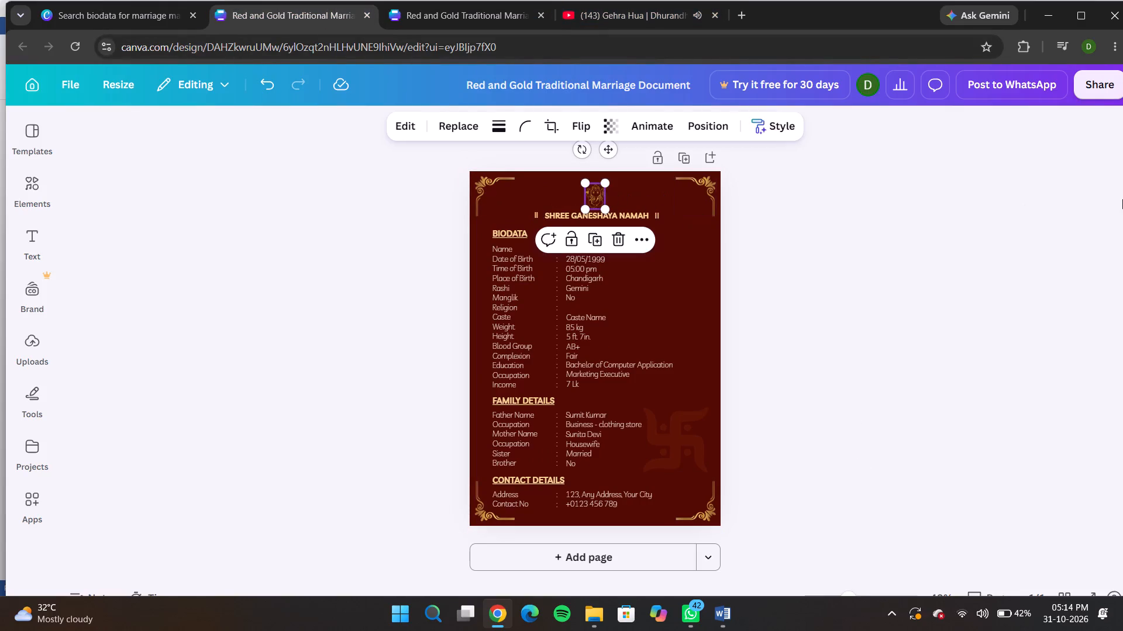
pyautogui.hotkey('ctrl', 'c')
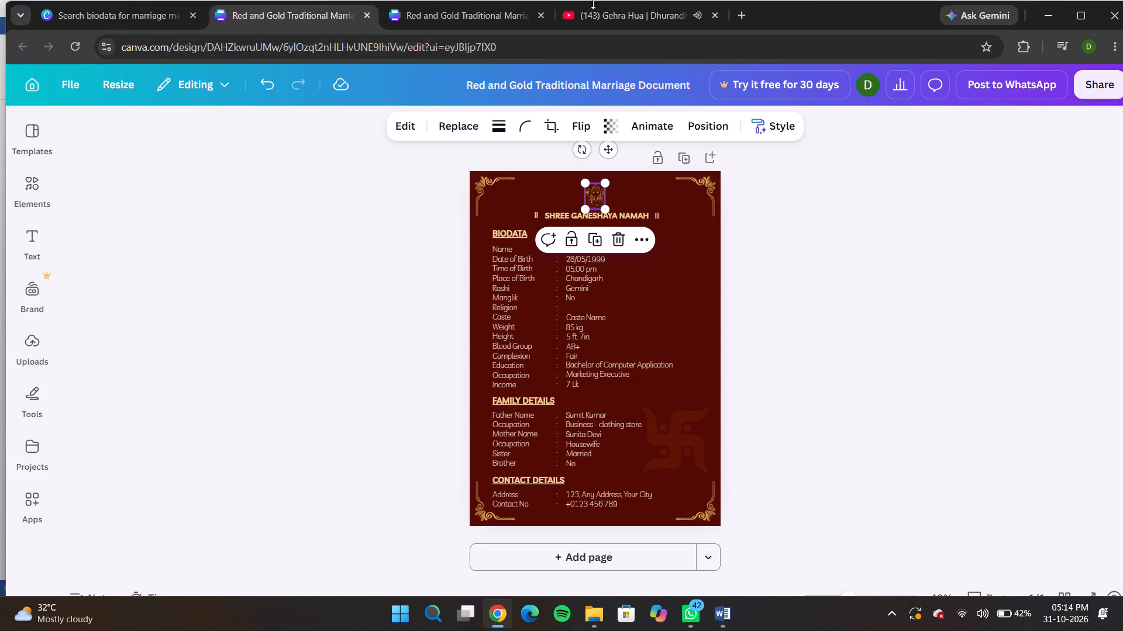
pyautogui.click(435, 11)
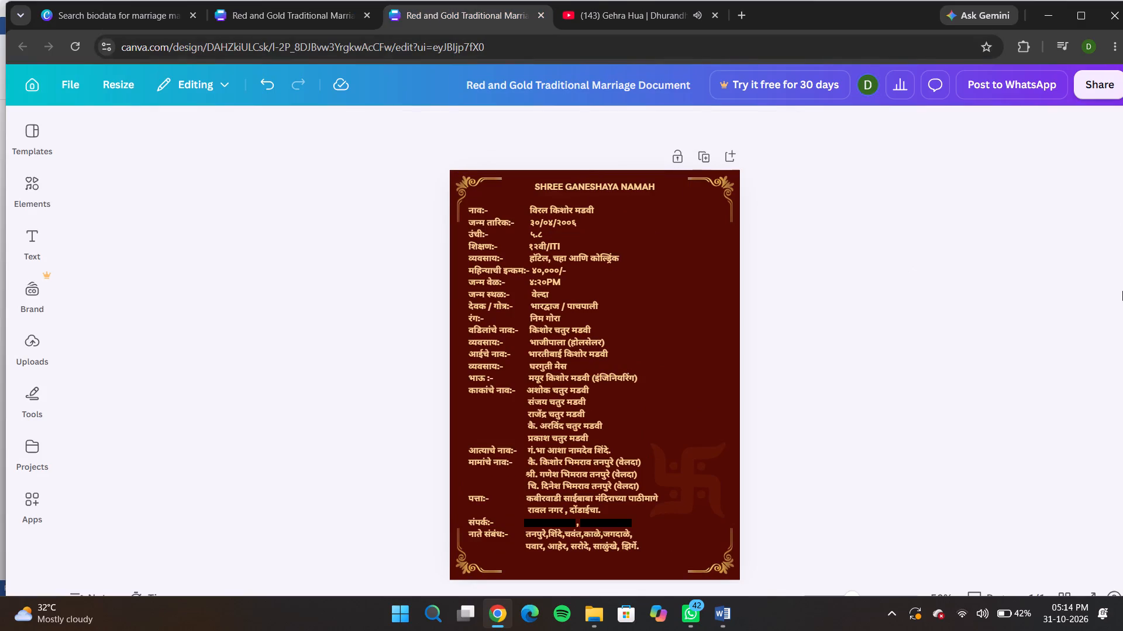
pyautogui.hotkey('ctrl', 'v')
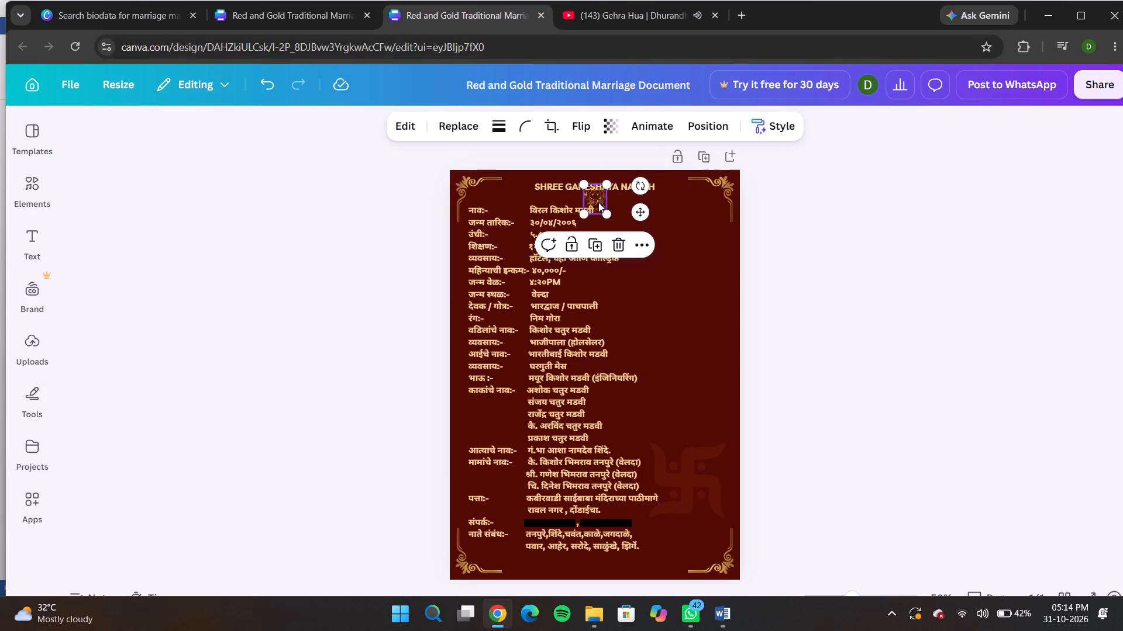
pyautogui.moveTo(595, 202); pyautogui.dragTo(704, 265)
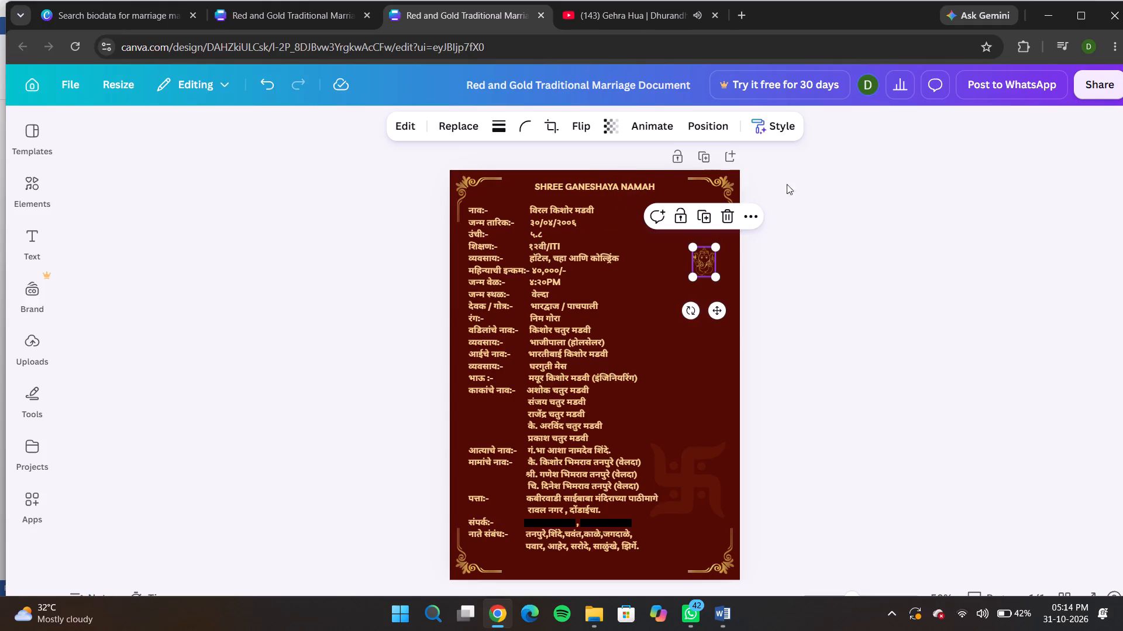
# Shrink the SHREE GANESHAYA NAMAH heading to font size 10.3 and centre it horizontally near the page's top edge.
pyautogui.click(639, 179)
pyautogui.click(670, 188)
pyautogui.click(652, 187)
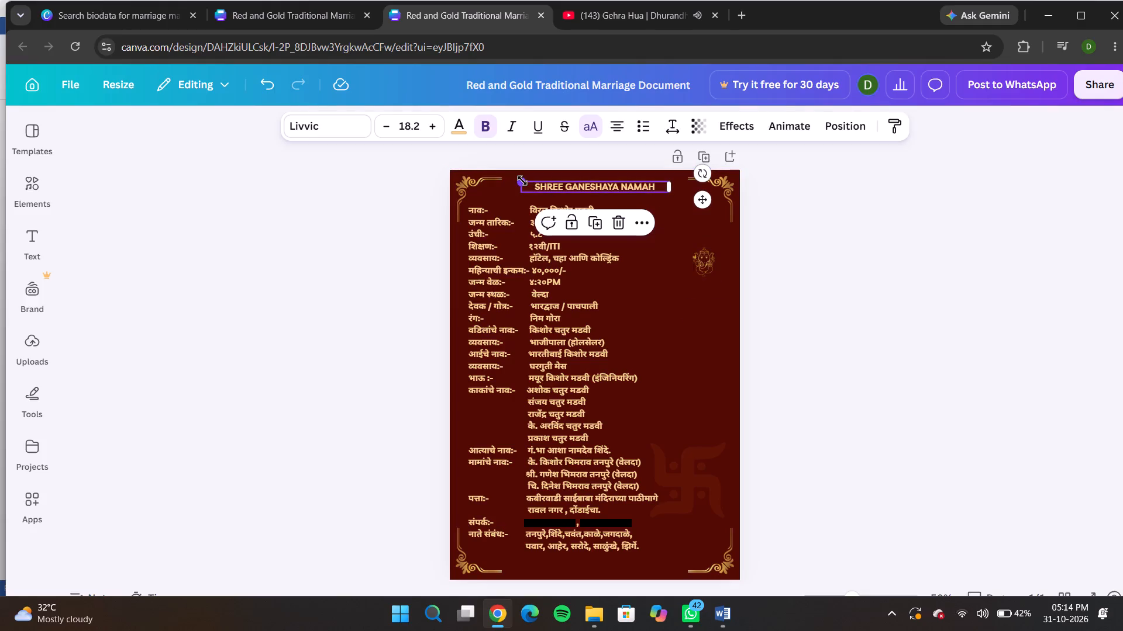
pyautogui.moveTo(522, 181); pyautogui.dragTo(556, 192)
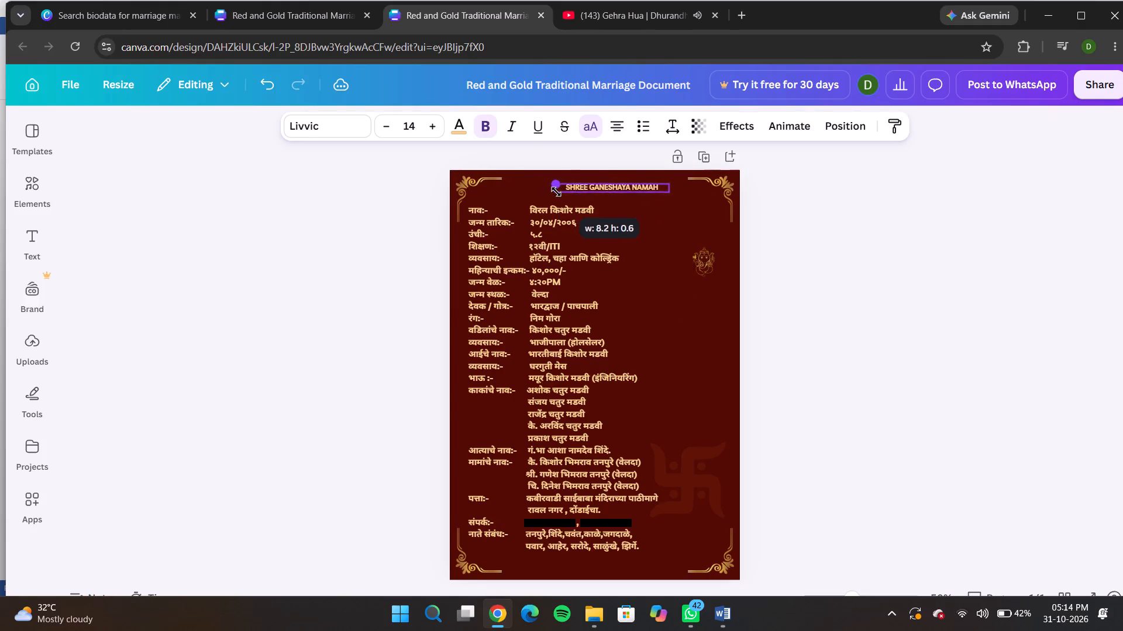
pyautogui.moveTo(556, 192); pyautogui.dragTo(611, 174)
pyautogui.click(783, 256)
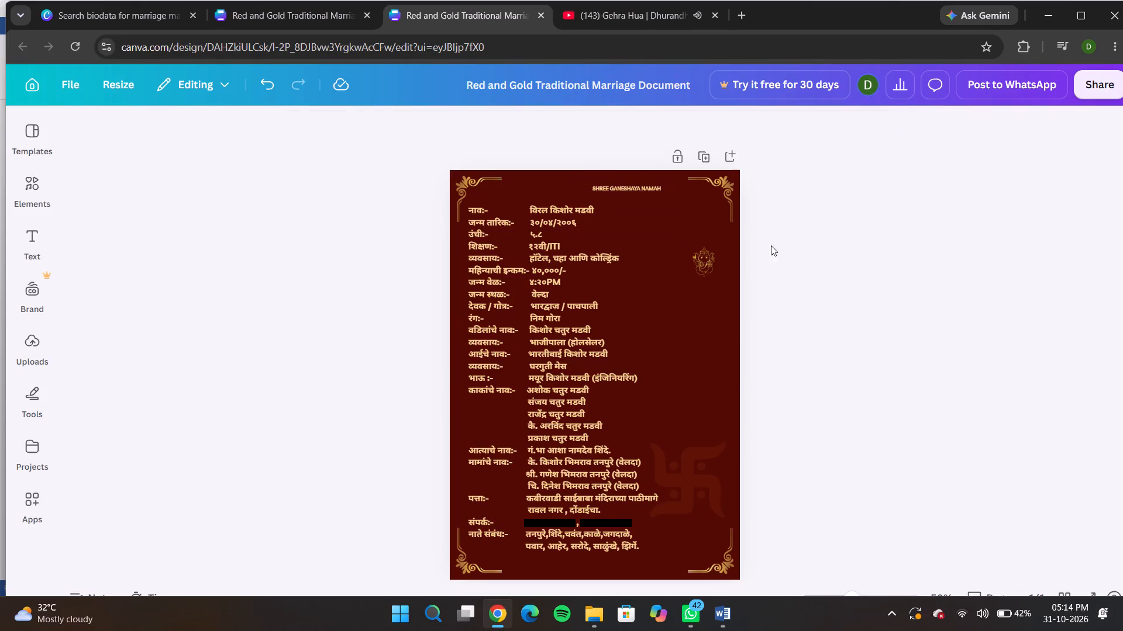
pyautogui.click(645, 189)
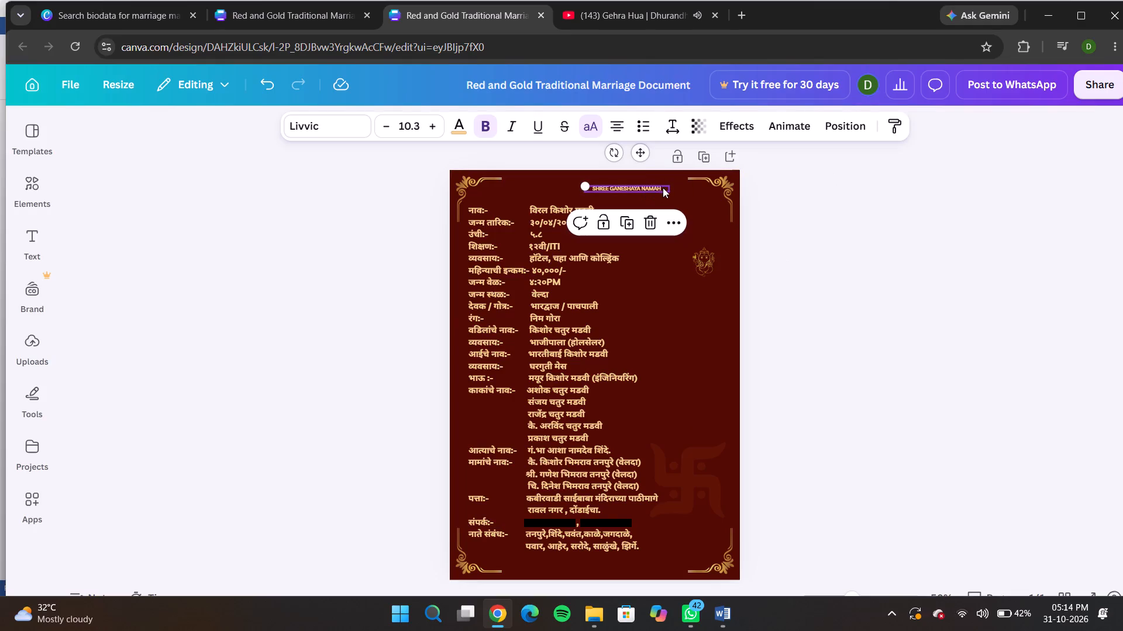
pyautogui.moveTo(663, 188); pyautogui.dragTo(630, 182)
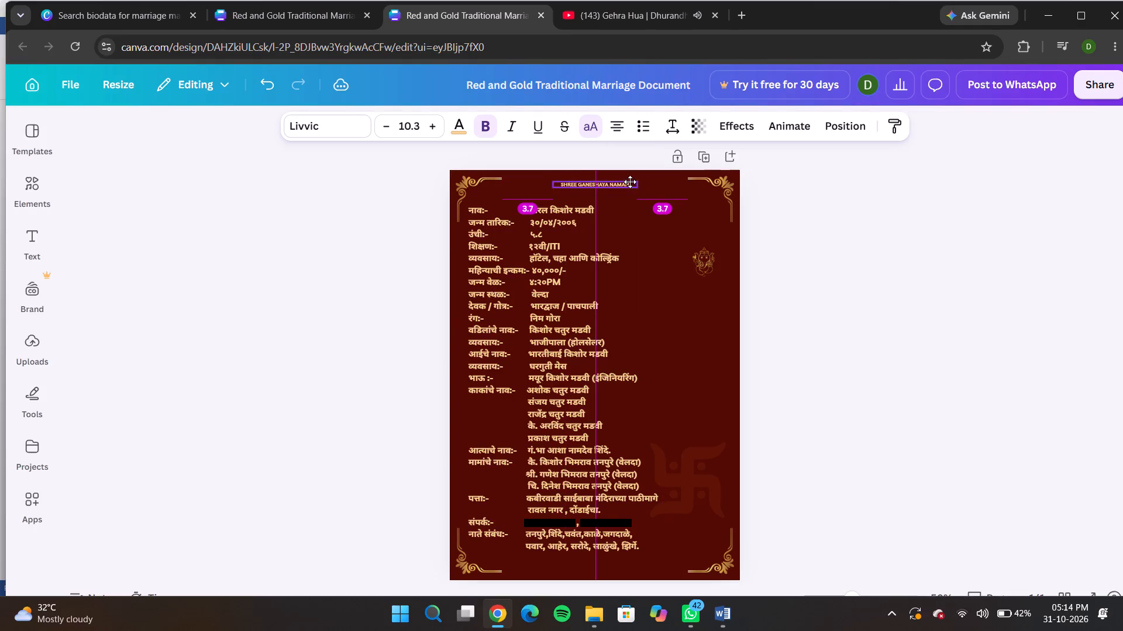
pyautogui.moveTo(630, 182); pyautogui.dragTo(631, 175)
# Move the Ganesha image to just below the heading, shrink it to fit above the biodata text and centre it horizontally.
pyautogui.click(709, 263)
pyautogui.moveTo(707, 266); pyautogui.dragTo(680, 254)
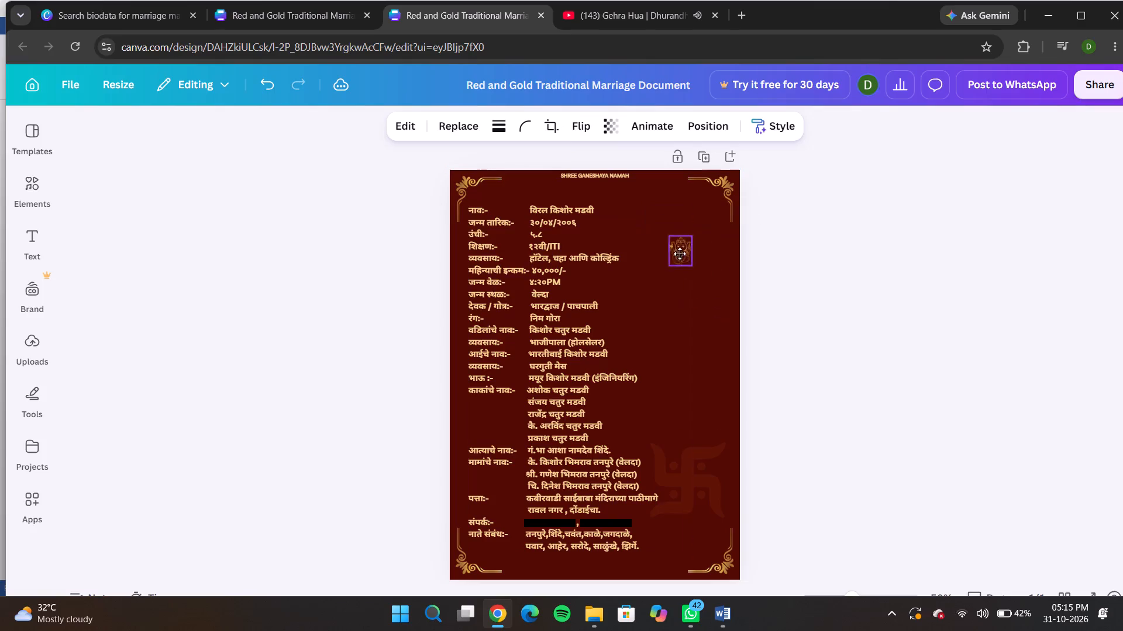
pyautogui.moveTo(680, 254); pyautogui.dragTo(608, 201)
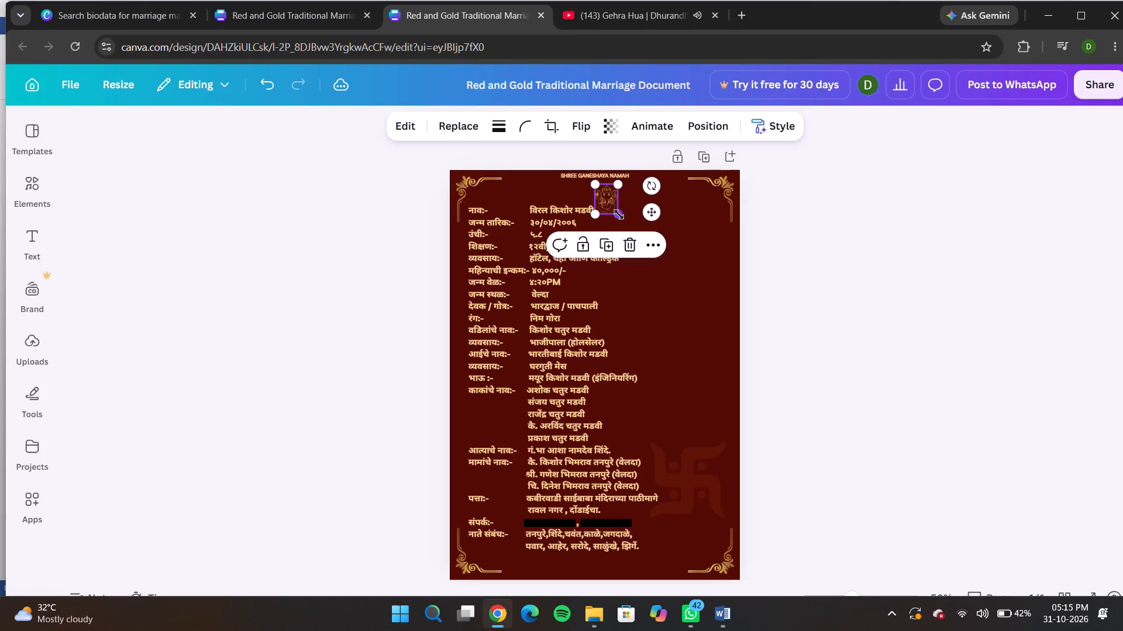
pyautogui.moveTo(619, 214); pyautogui.dragTo(608, 210)
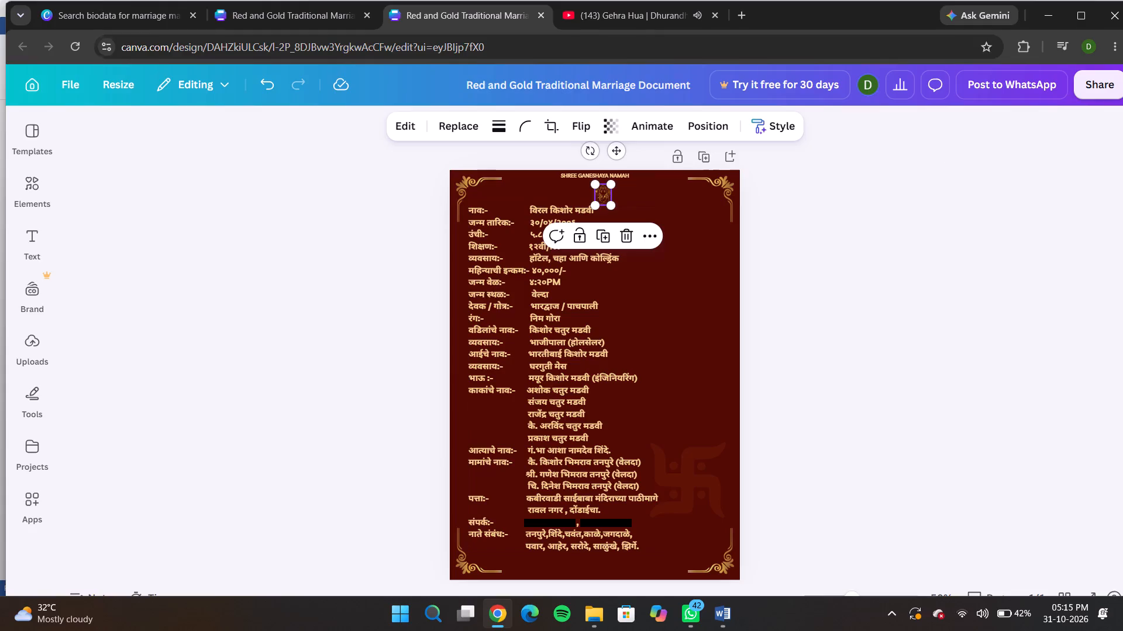
pyautogui.moveTo(601, 192); pyautogui.dragTo(594, 192)
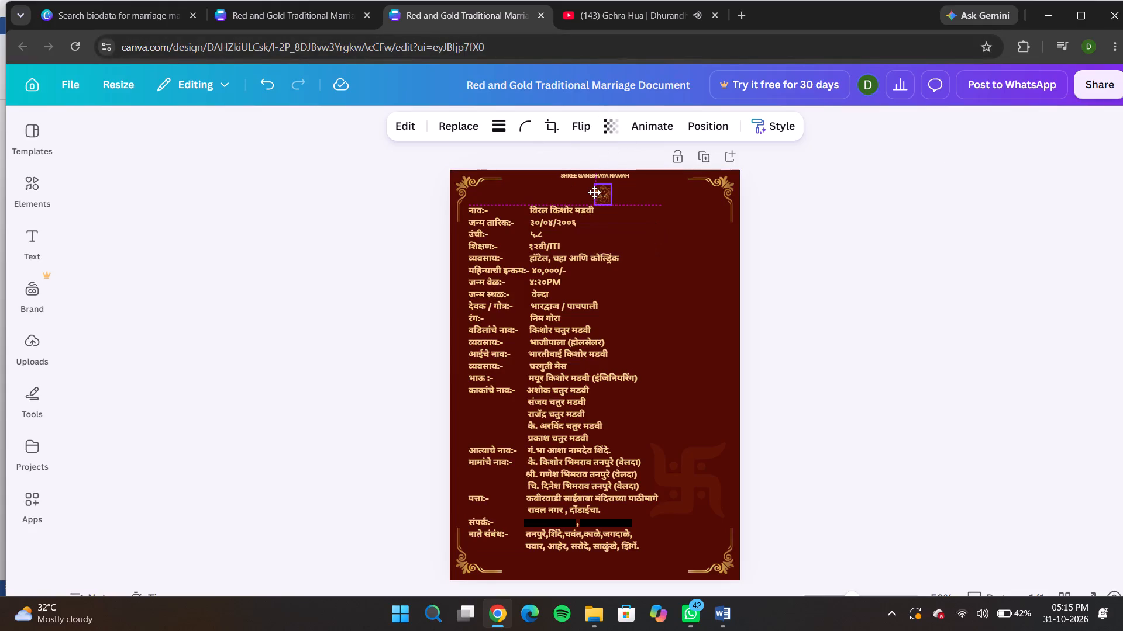
pyautogui.moveTo(594, 192); pyautogui.dragTo(594, 191)
pyautogui.click(1035, 242)
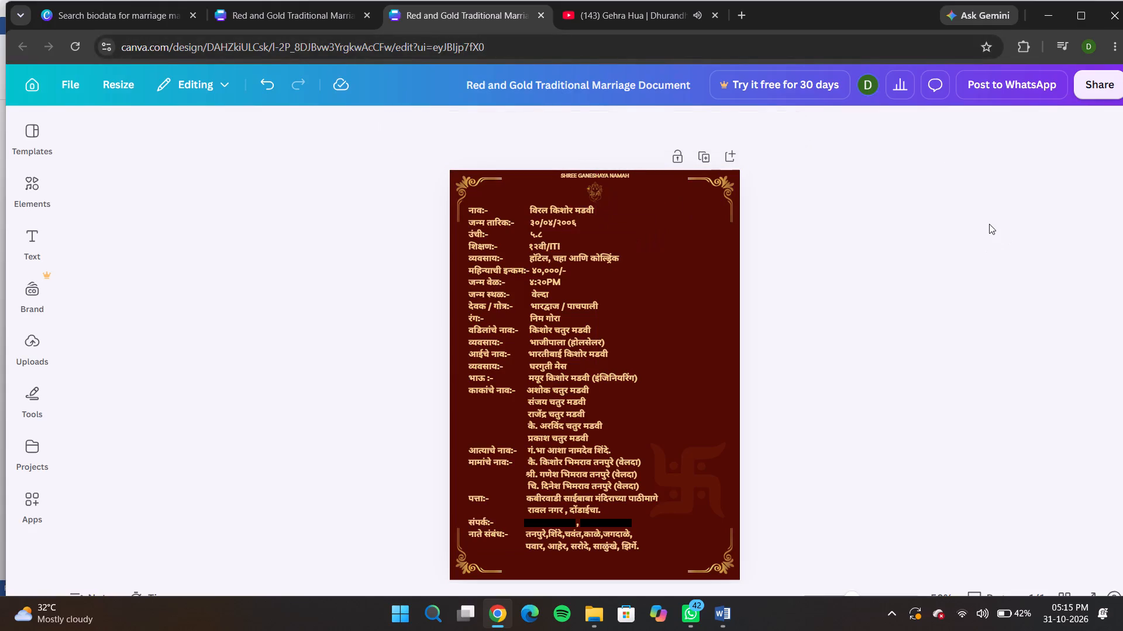
# Examine the whole biodata page up close and compare its layout with the original template design.
pyautogui.hotkey('ctrl', '=')
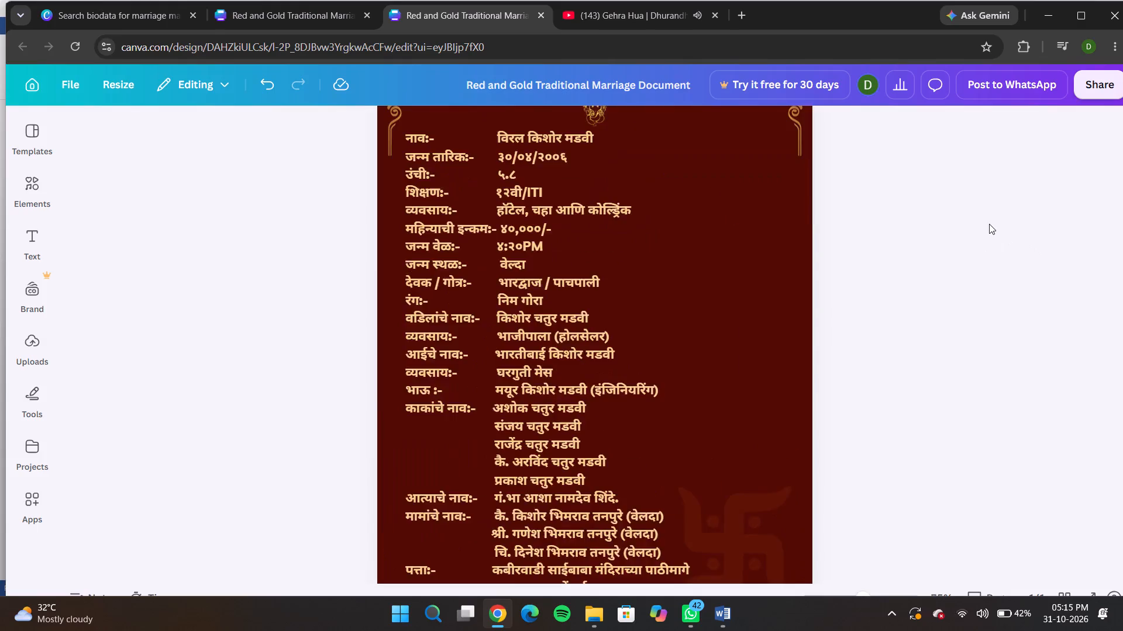
pyautogui.hotkey('ctrl', '=')
pyautogui.hotkey('ctrl', '=')
pyautogui.scroll(3, 804, 356)
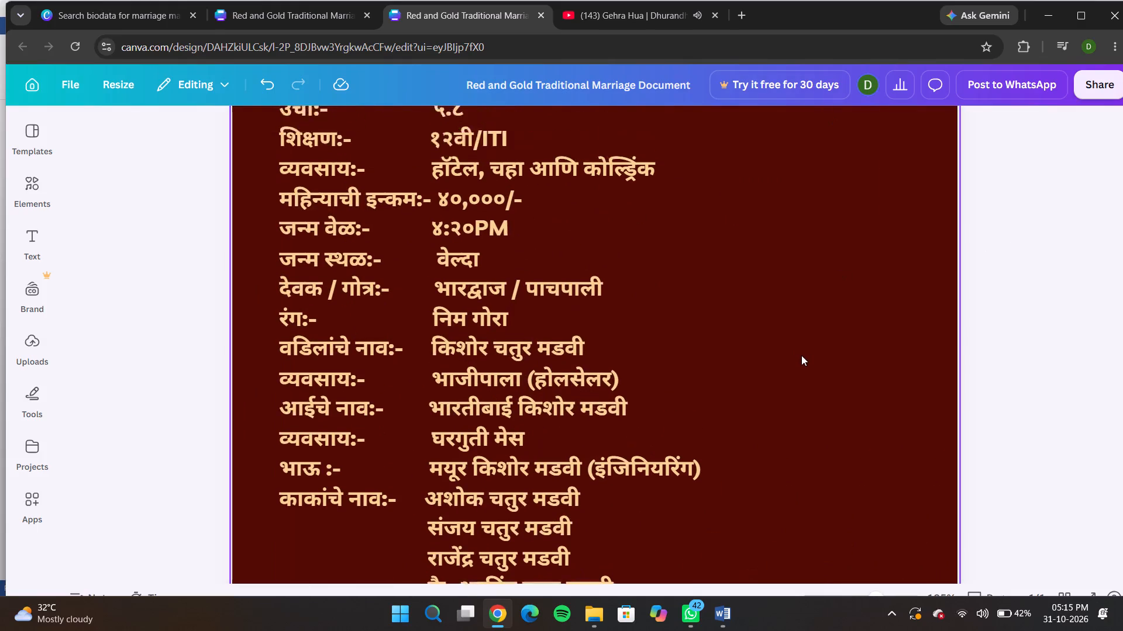
pyautogui.scroll(3, 801, 355)
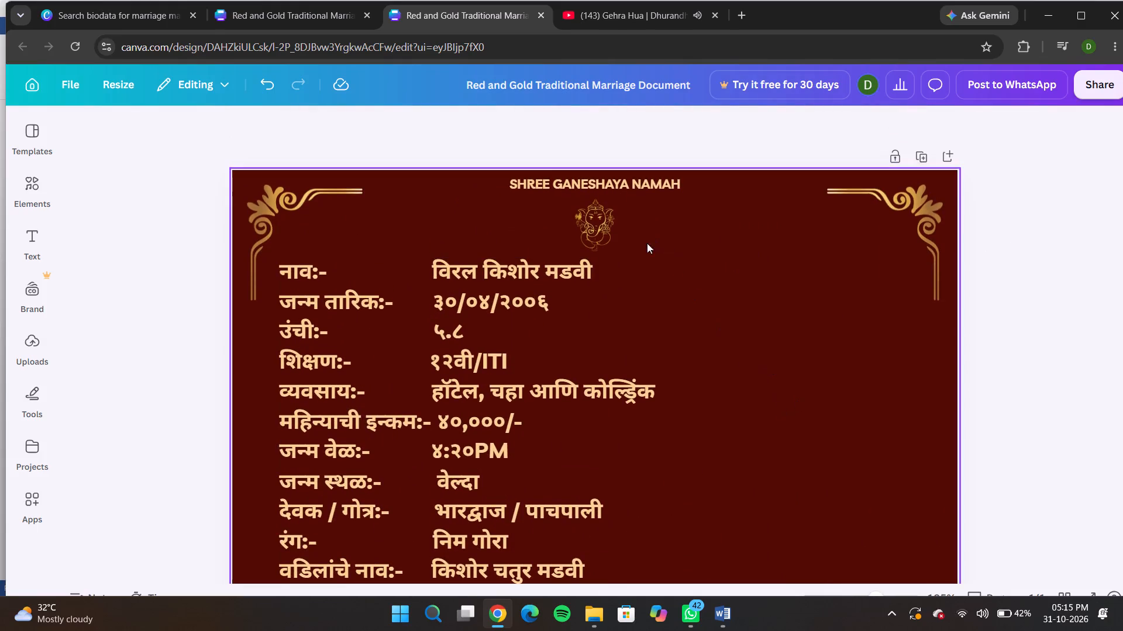
pyautogui.scroll(-6, 635, 259)
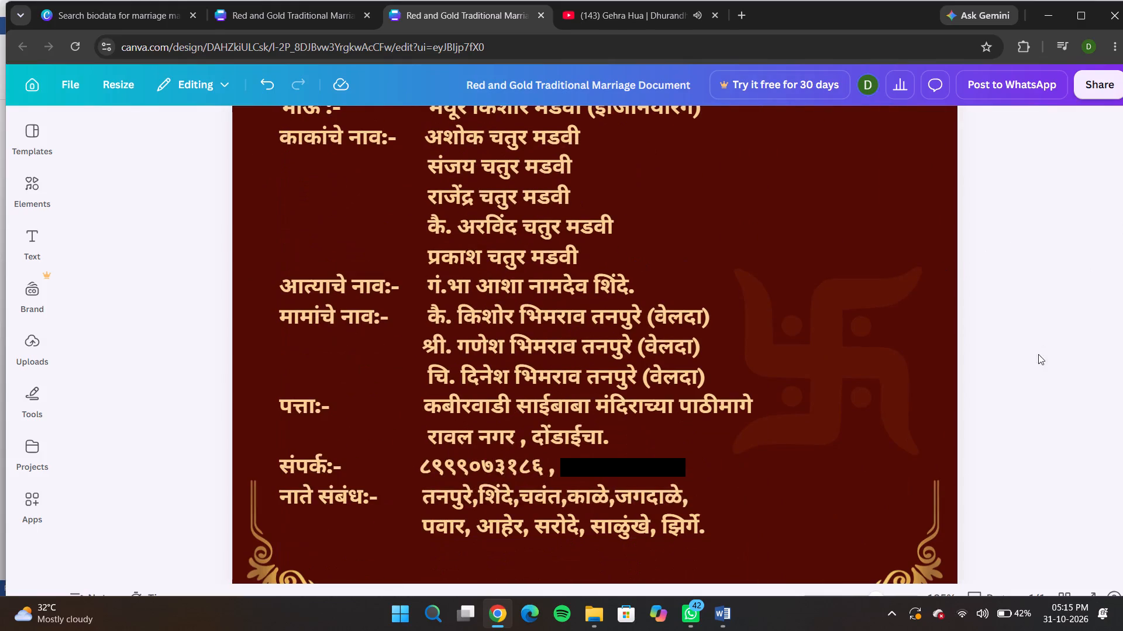
pyautogui.click(1043, 352)
pyautogui.scroll(11, 931, 355)
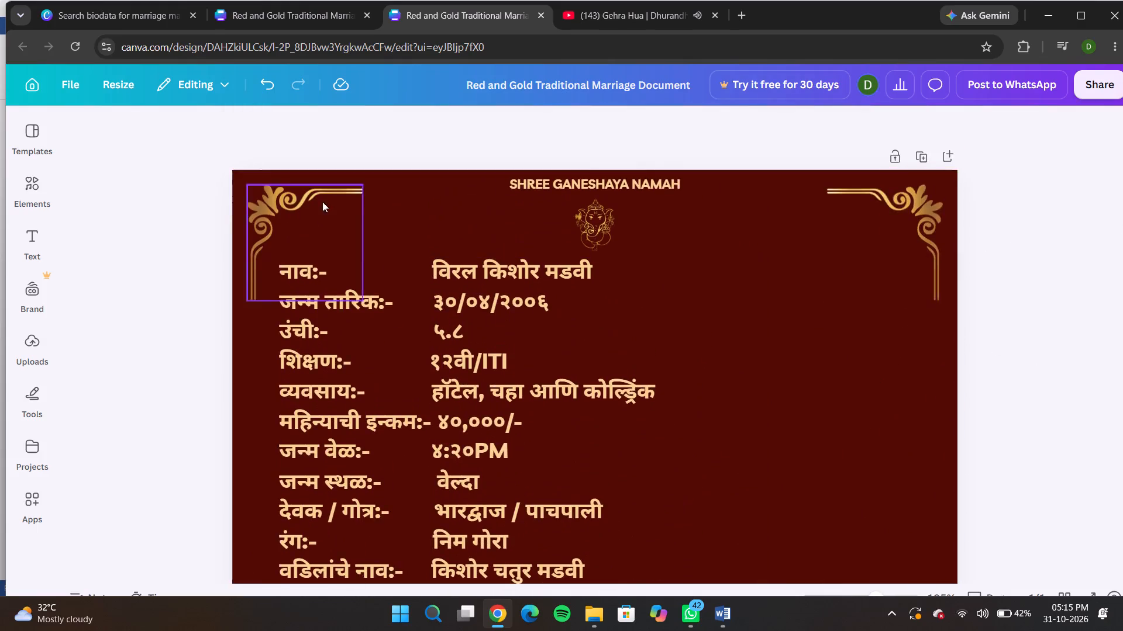
pyautogui.click(176, 311)
pyautogui.click(238, 7)
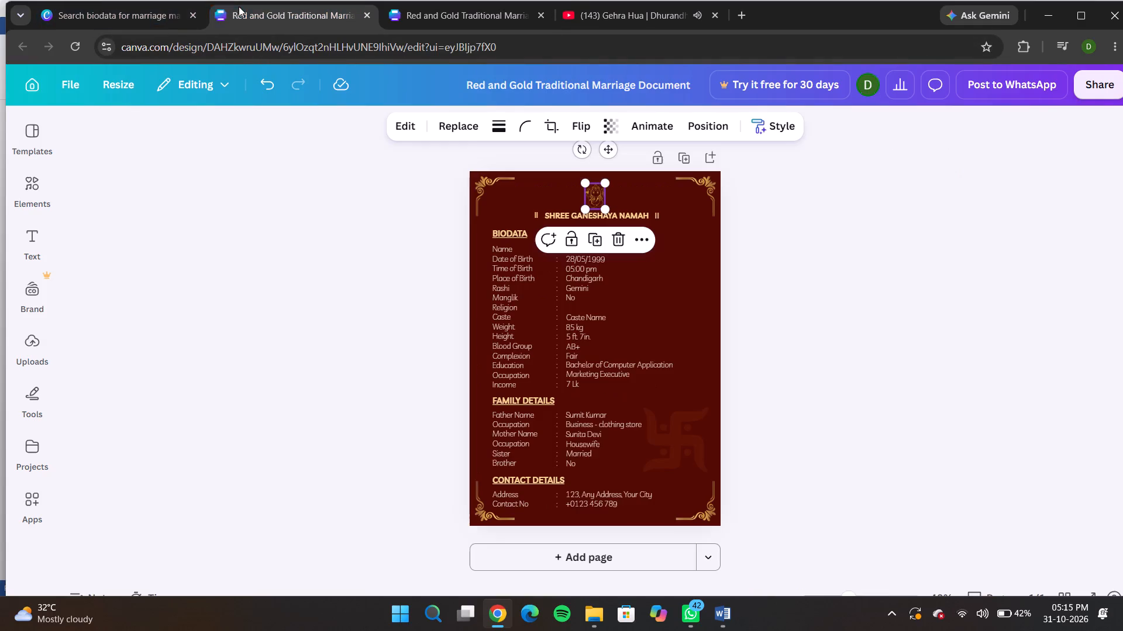
pyautogui.click(506, 8)
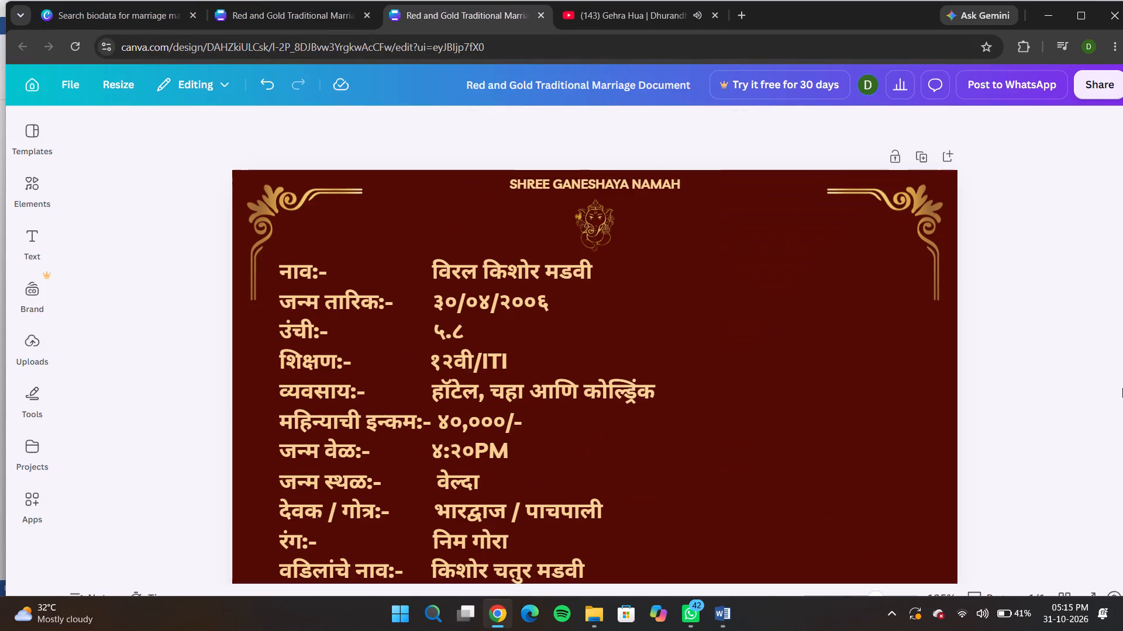
pyautogui.click(1121, 397)
pyautogui.click(96, 277)
# Duplicate the faint swastika and place the copy in the empty area beside the upper personal details.
pyautogui.hotkey('ctrl', '-')
pyautogui.hotkey('ctrl', '-')
pyautogui.hotkey('ctrl', '-')
pyautogui.hotkey('ctrl', '-')
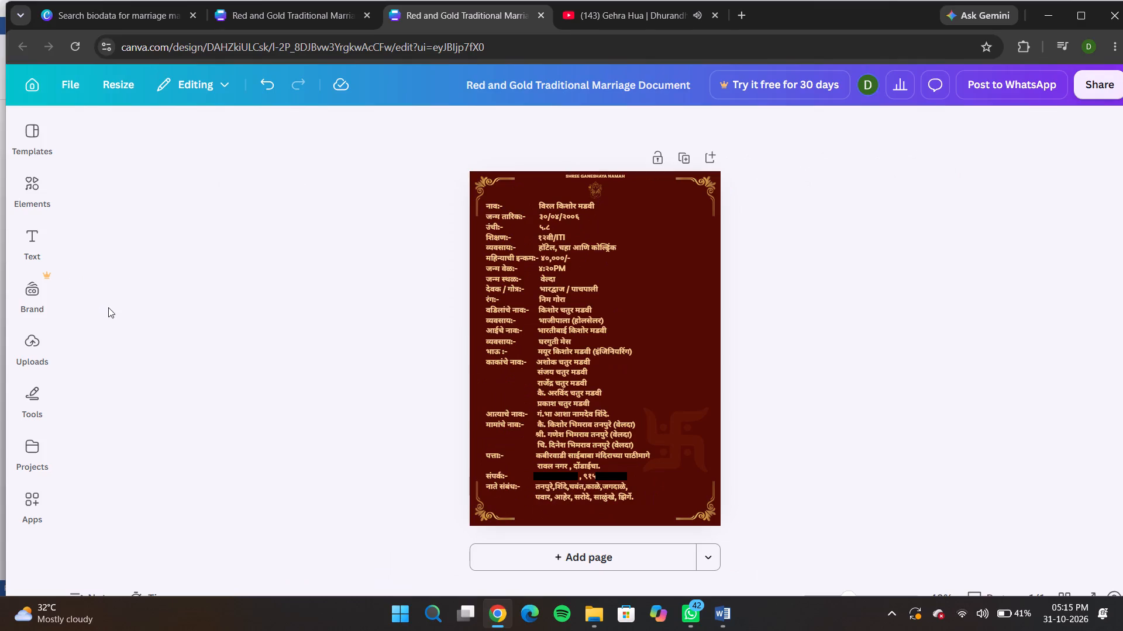
pyautogui.click(660, 429)
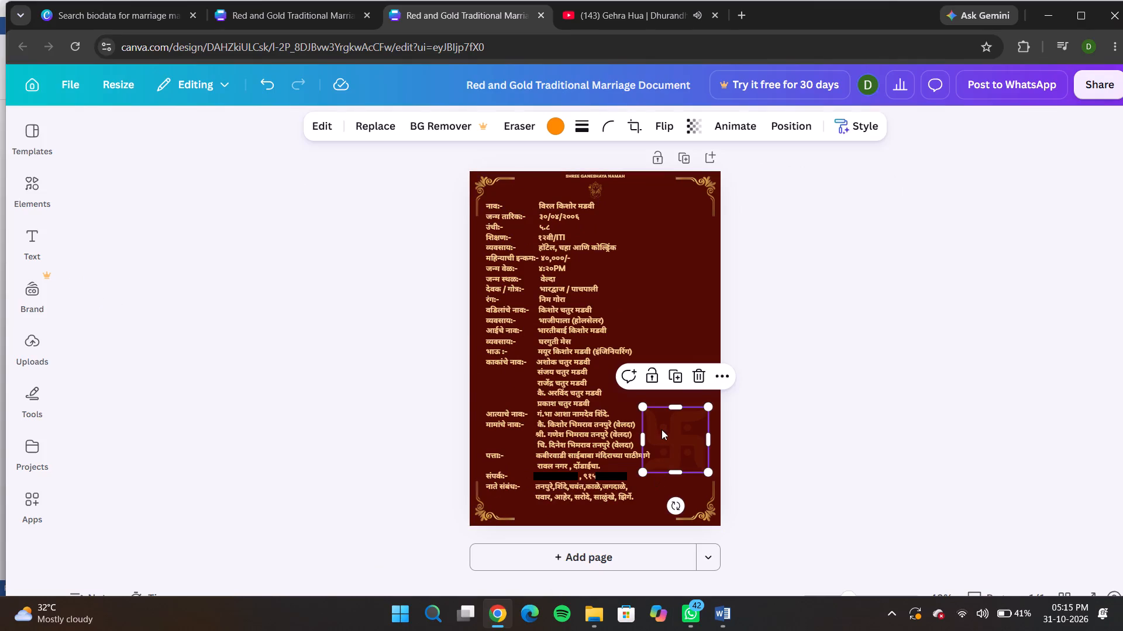
pyautogui.click(681, 372)
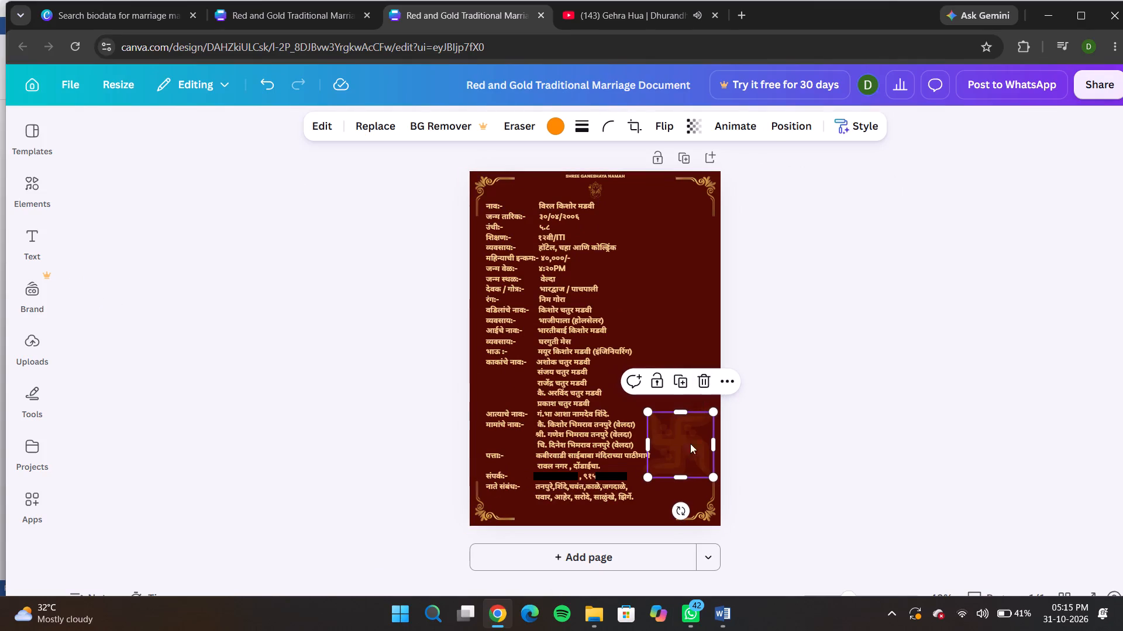
pyautogui.moveTo(684, 456); pyautogui.dragTo(672, 299)
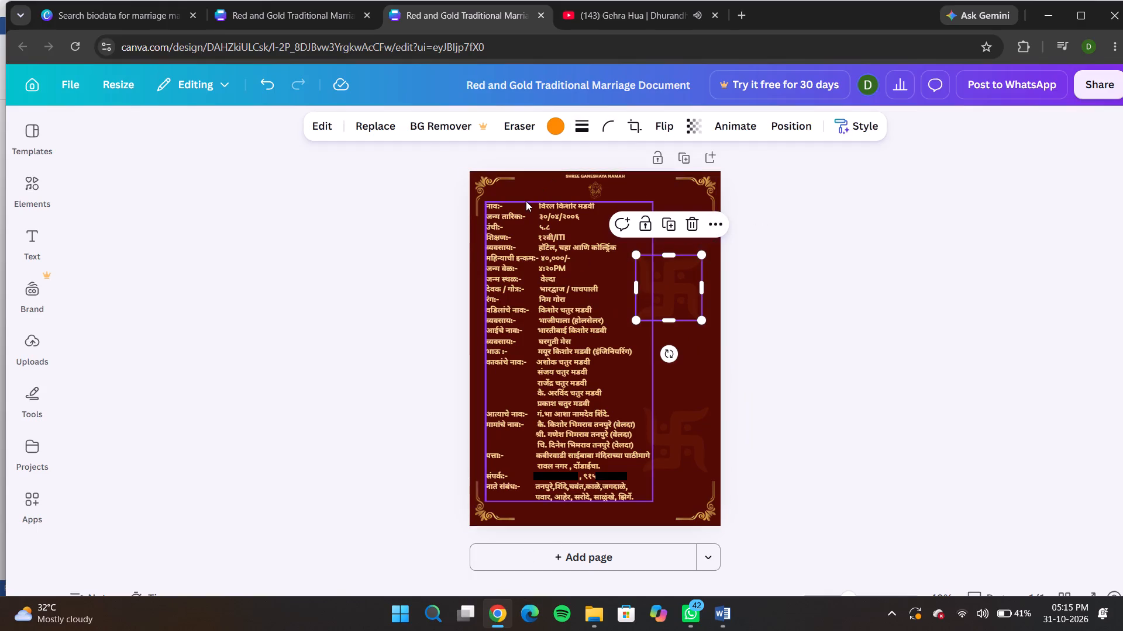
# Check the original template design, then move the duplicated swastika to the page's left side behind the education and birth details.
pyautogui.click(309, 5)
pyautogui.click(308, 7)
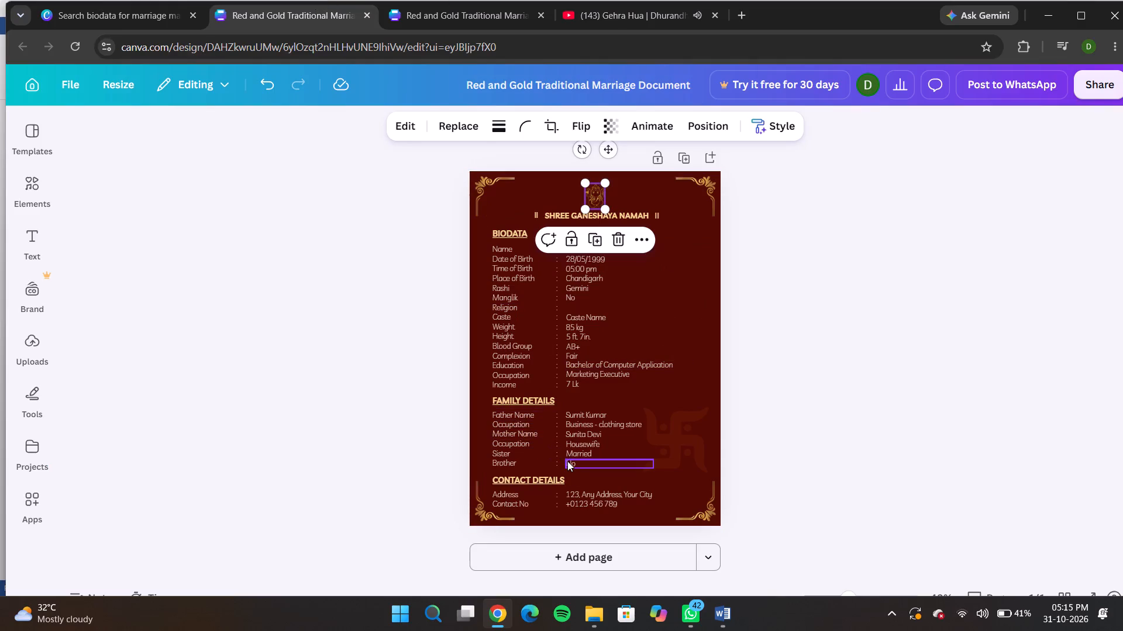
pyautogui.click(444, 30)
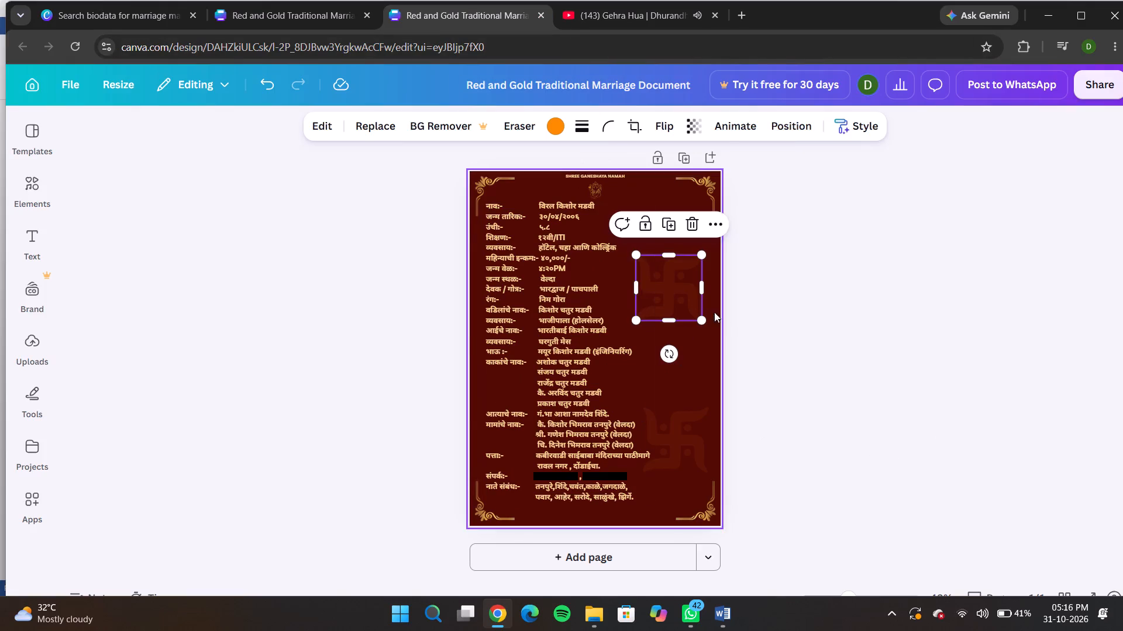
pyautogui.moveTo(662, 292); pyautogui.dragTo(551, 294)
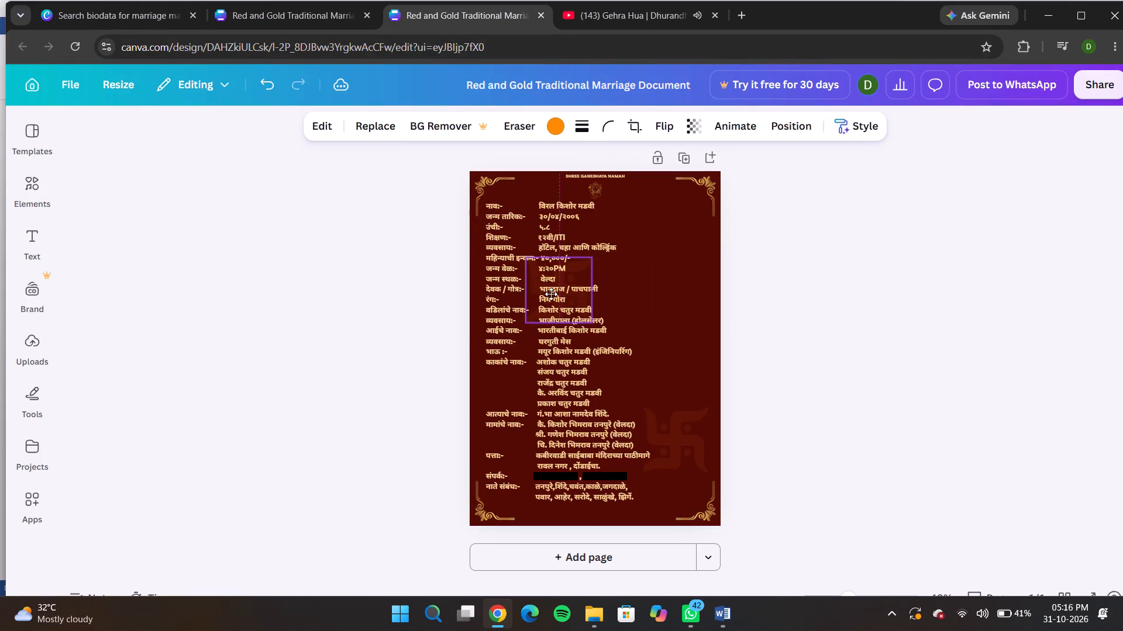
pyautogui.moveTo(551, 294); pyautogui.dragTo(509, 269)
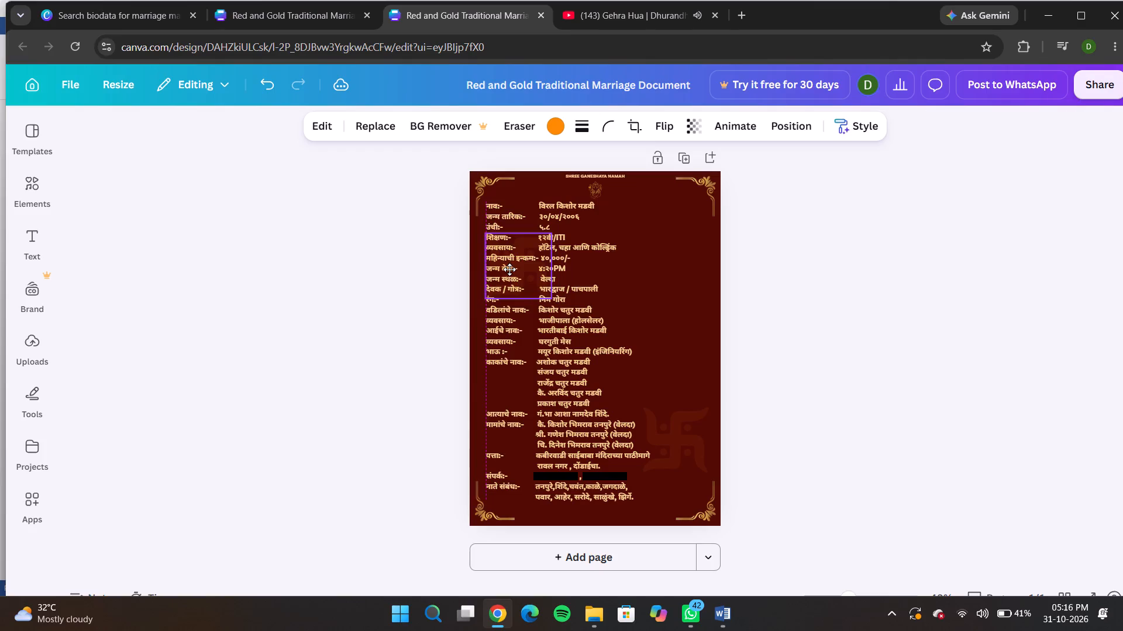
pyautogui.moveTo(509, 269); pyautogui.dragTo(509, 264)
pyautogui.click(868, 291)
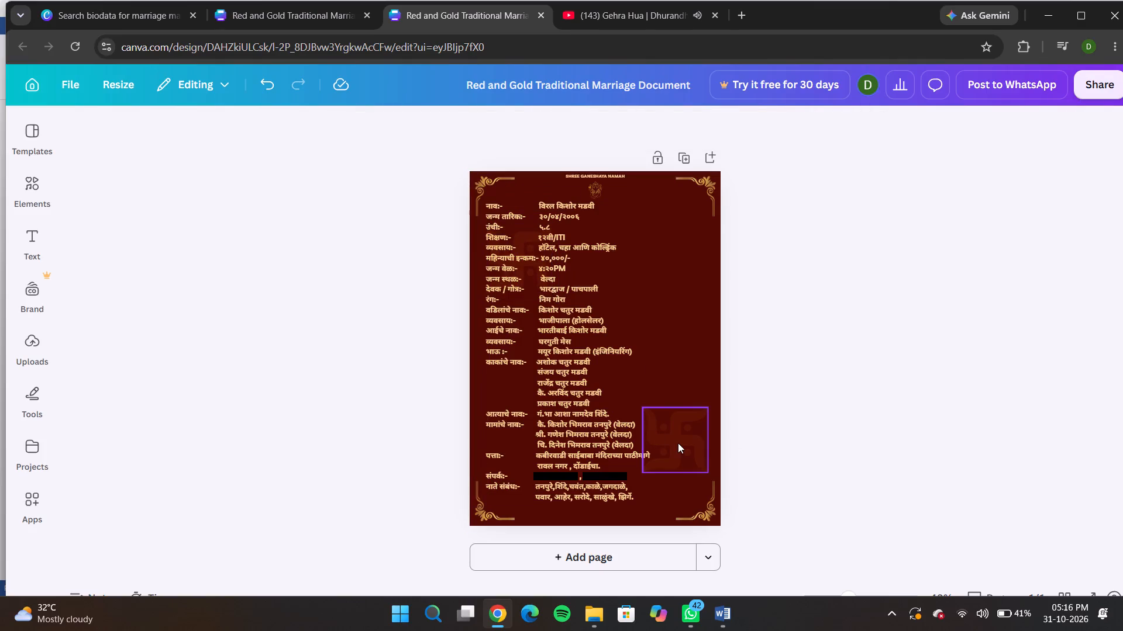
# Place the original swastika behind the address and contact labels at the page's lower left, and the copy in its empty upper-right area.
pyautogui.moveTo(678, 443); pyautogui.dragTo(525, 467)
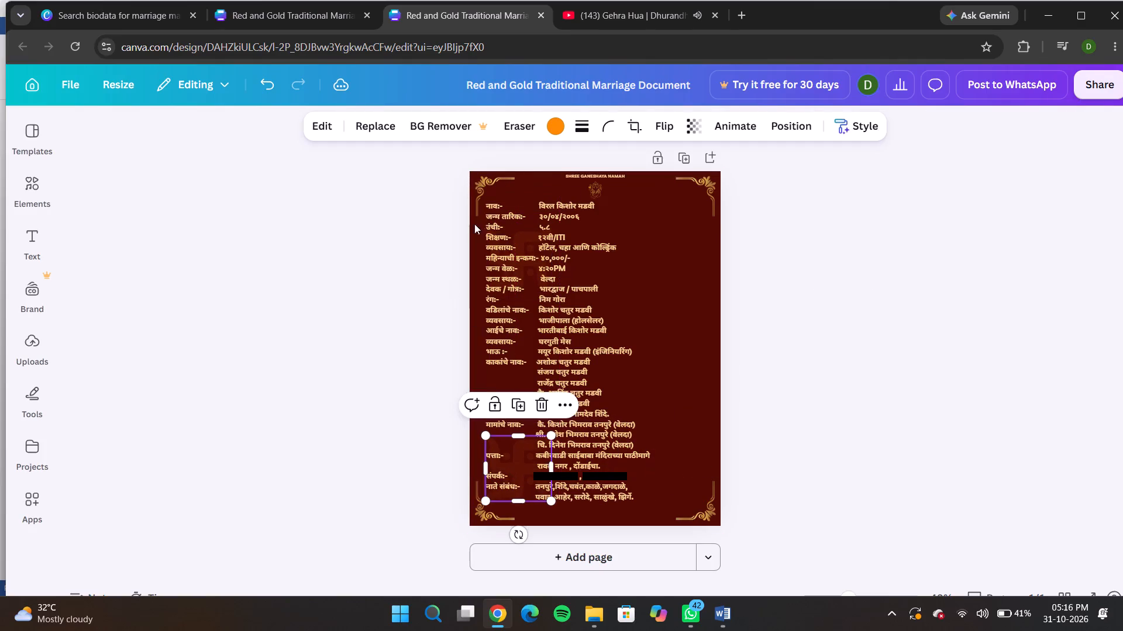
pyautogui.moveTo(523, 231); pyautogui.dragTo(664, 222)
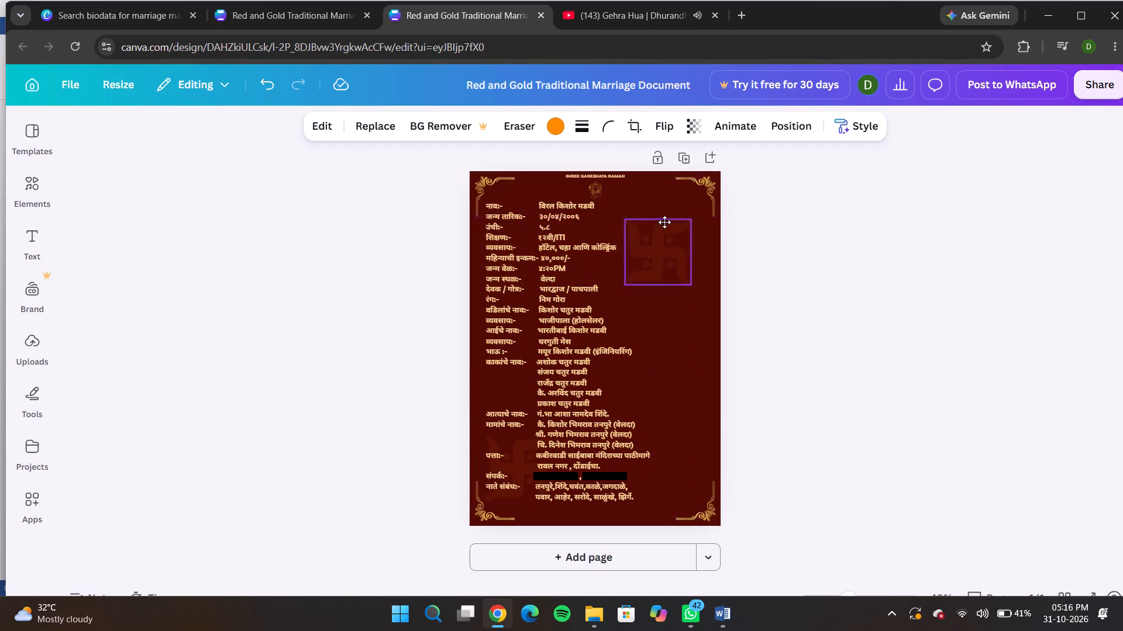
pyautogui.moveTo(664, 222); pyautogui.dragTo(676, 224)
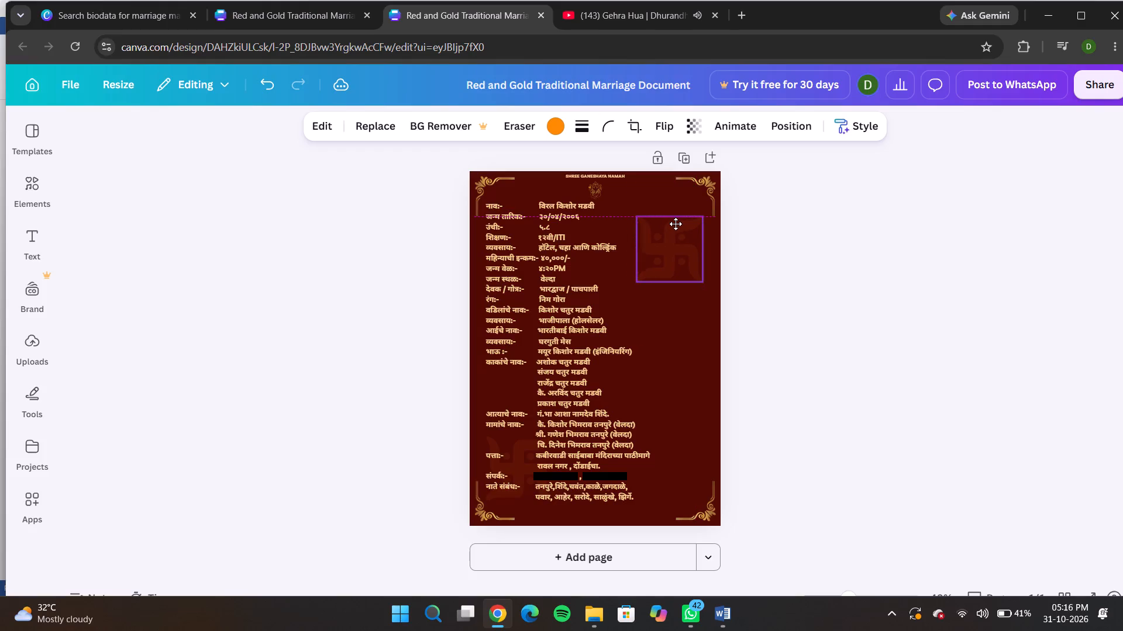
pyautogui.moveTo(676, 224); pyautogui.dragTo(670, 228)
# Check the original template design, then browse the similar templates under the Red and Gold template for decorative designs.
pyautogui.click(262, 9)
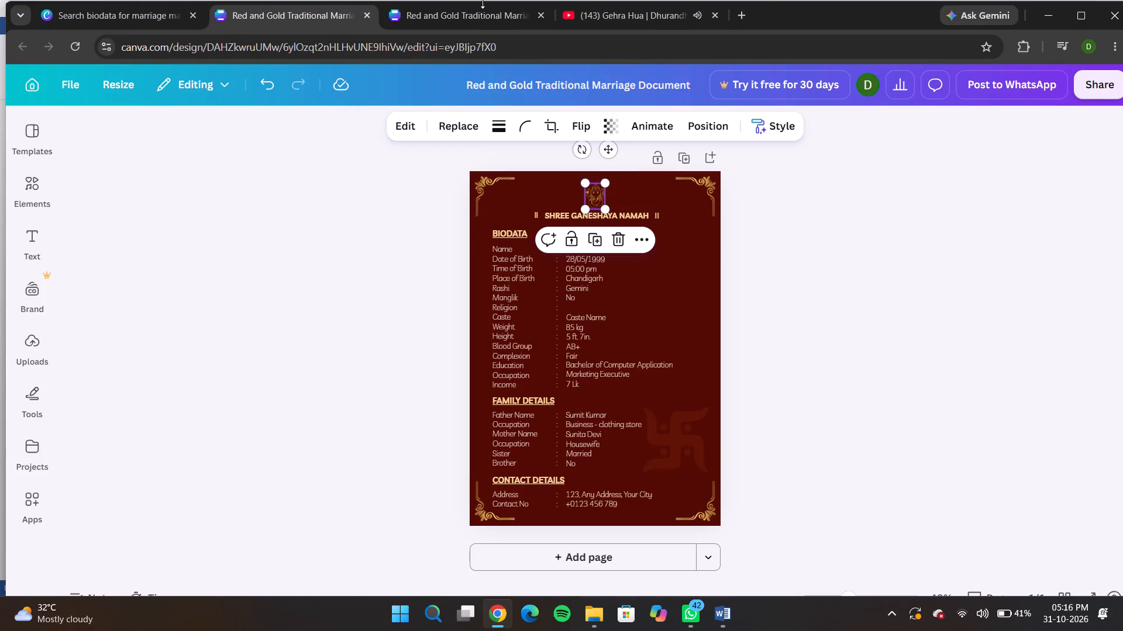
pyautogui.click(170, 16)
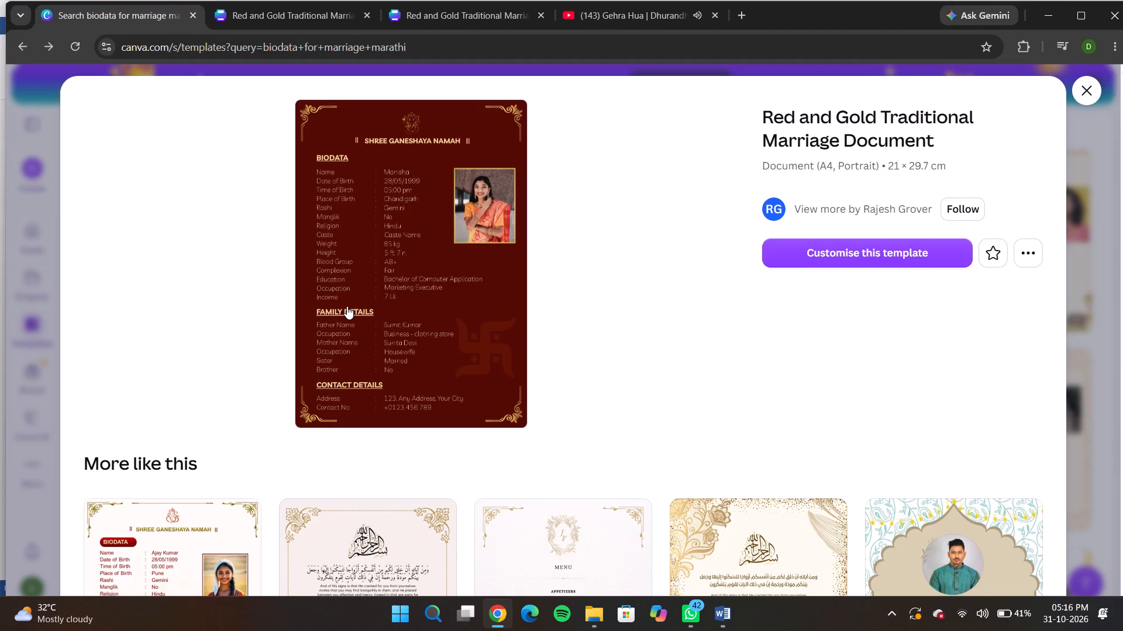
pyautogui.scroll(-8, 347, 306)
pyautogui.scroll(4, 347, 306)
pyautogui.scroll(-2, 347, 306)
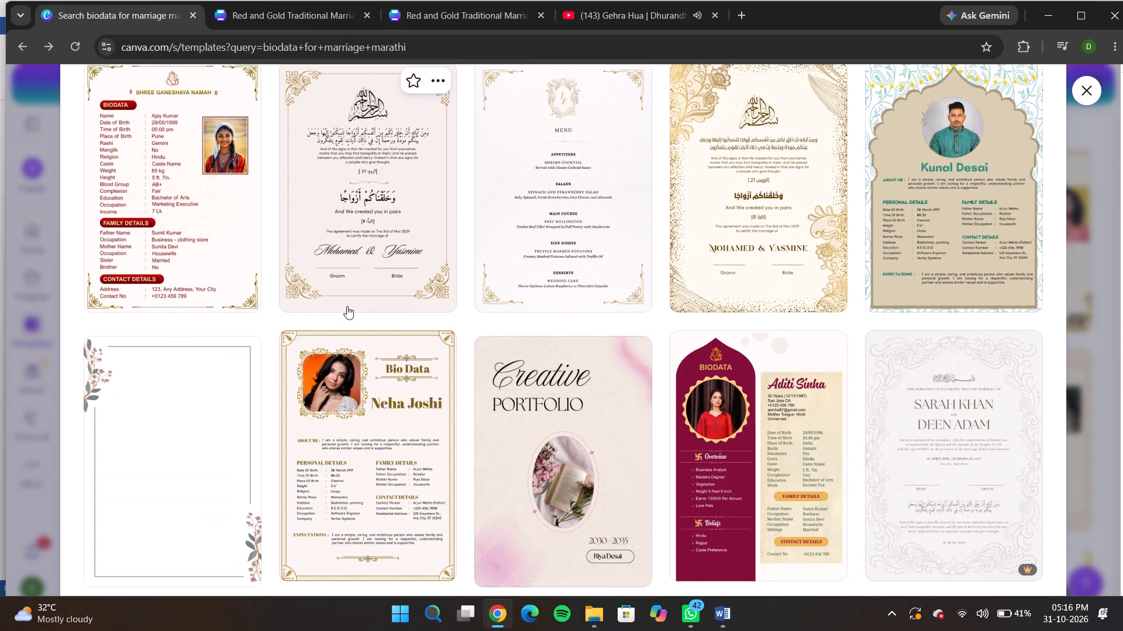
pyautogui.scroll(-4, 347, 306)
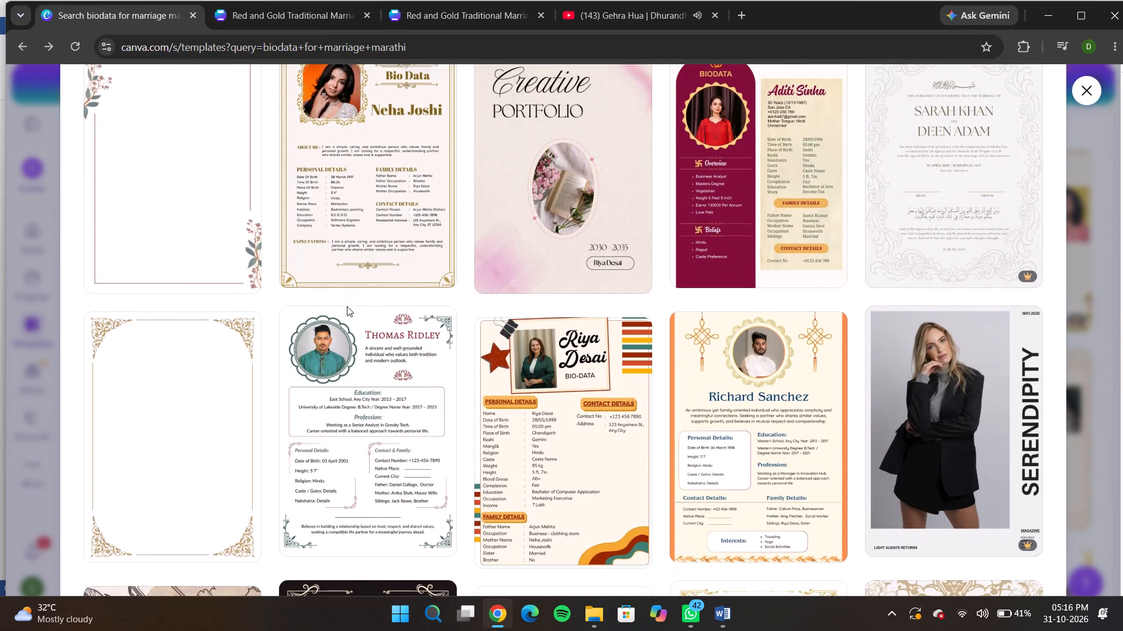
pyautogui.scroll(-5, 347, 306)
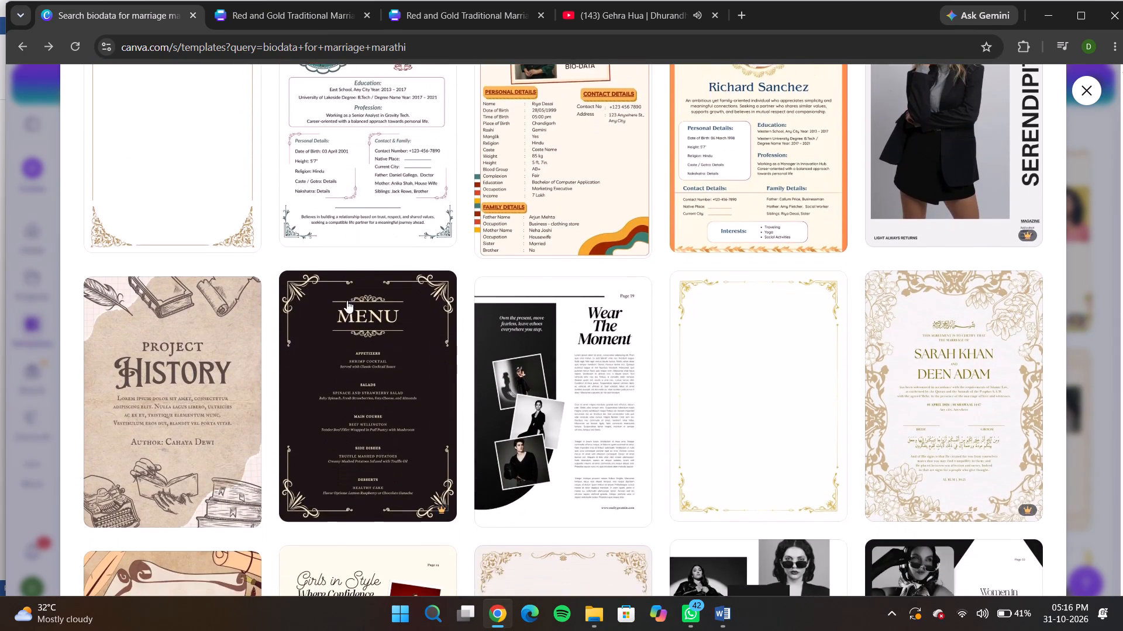
pyautogui.scroll(-12, 347, 300)
pyautogui.scroll(5, 347, 297)
pyautogui.scroll(-1, 347, 297)
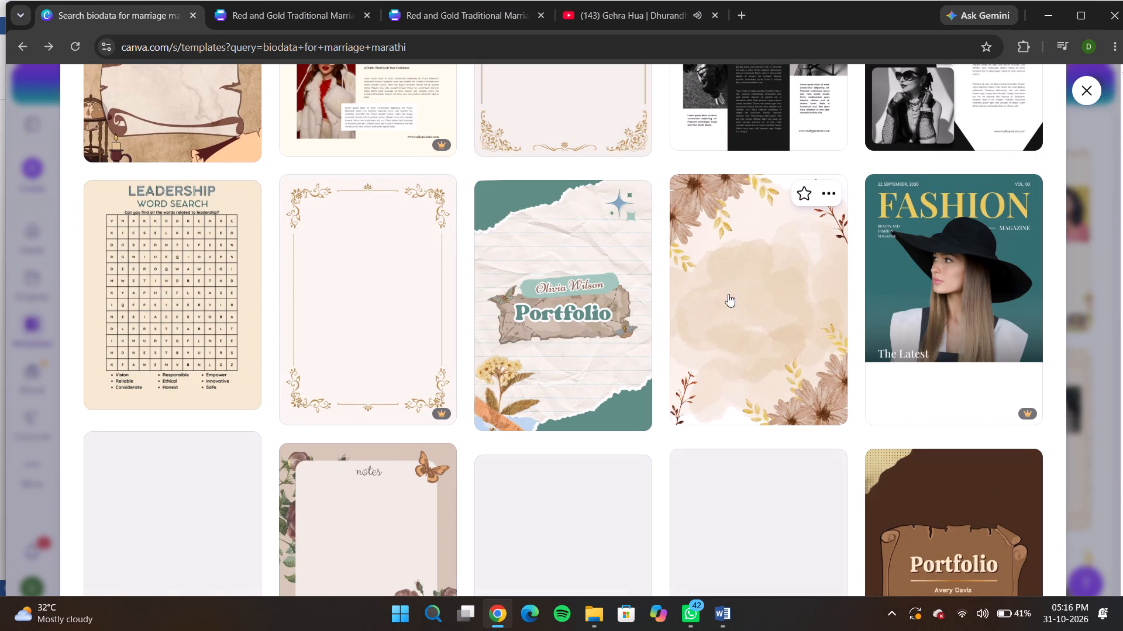
# Open the Brown Watercolor Flowers Backgrounds Document A4 template as a new editable design.
pyautogui.click(780, 310)
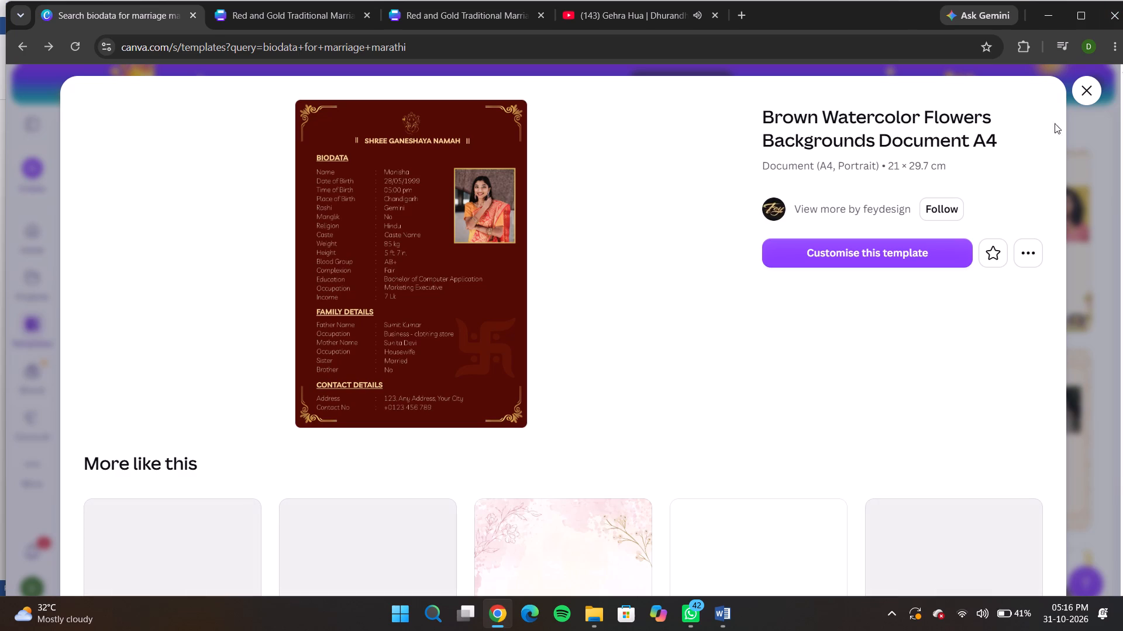
pyautogui.scroll(-4, 339, 551)
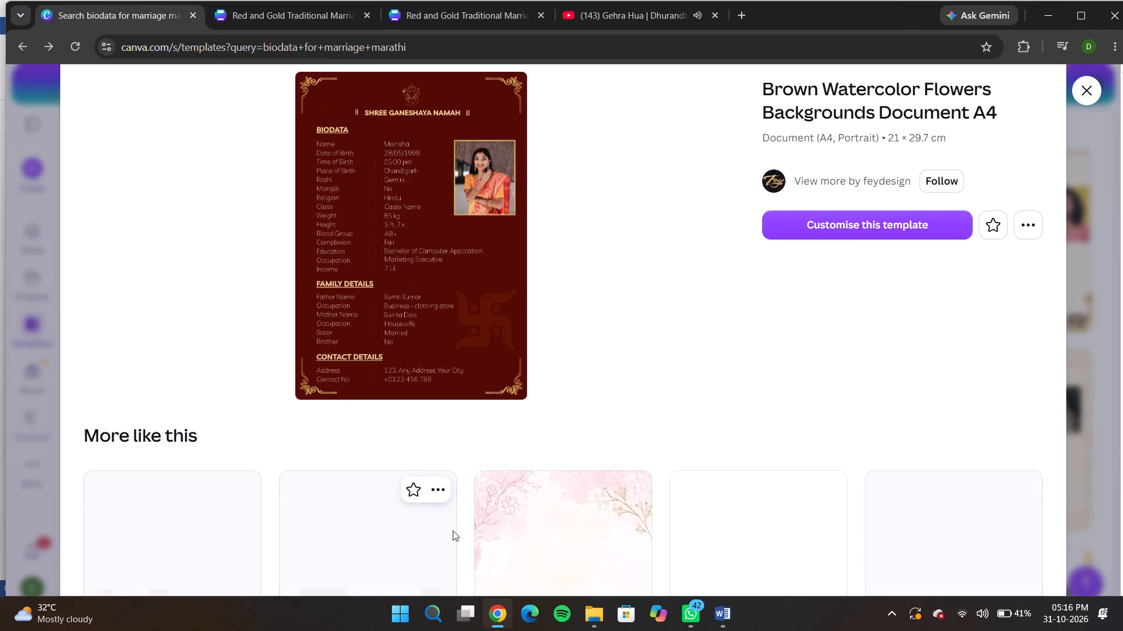
pyautogui.scroll(-3, 645, 412)
pyautogui.scroll(6, 645, 412)
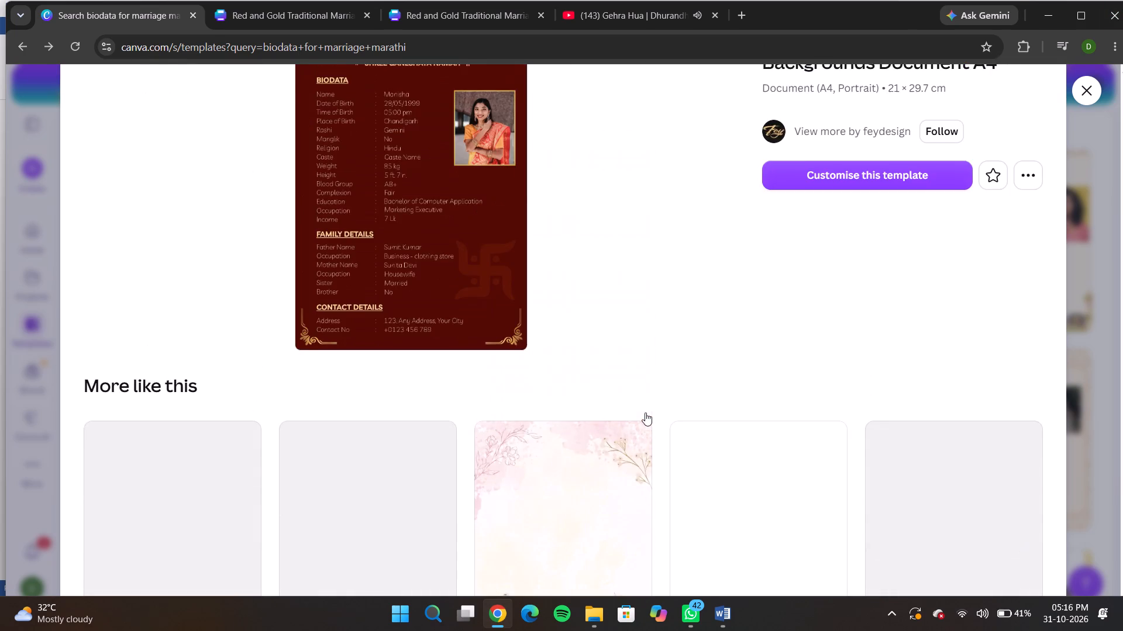
pyautogui.scroll(4, 645, 412)
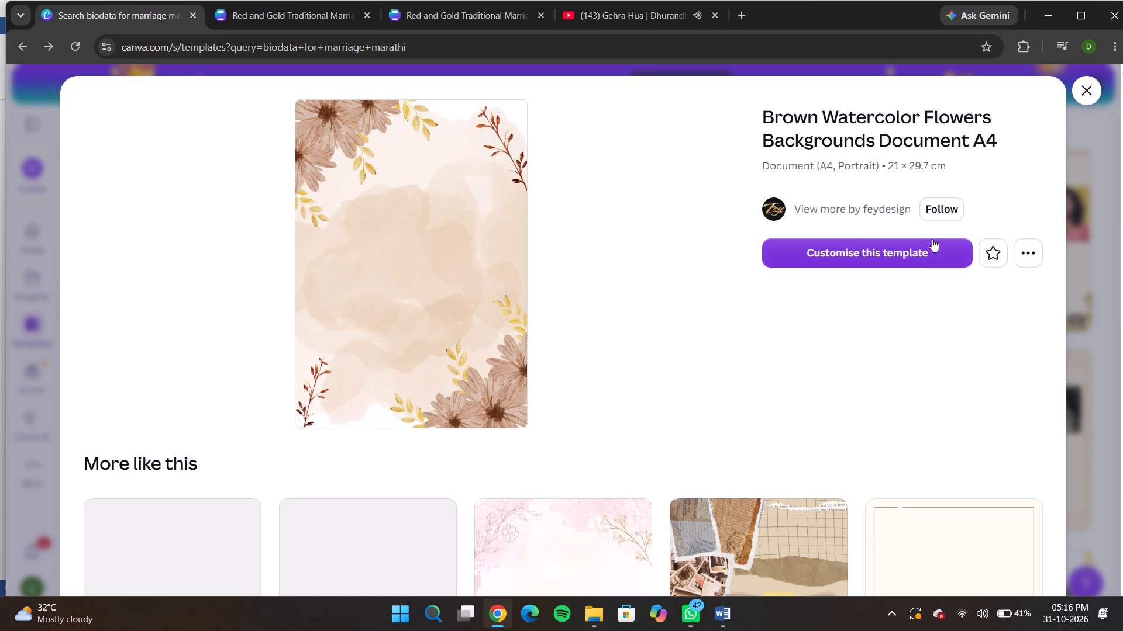
pyautogui.click(918, 252)
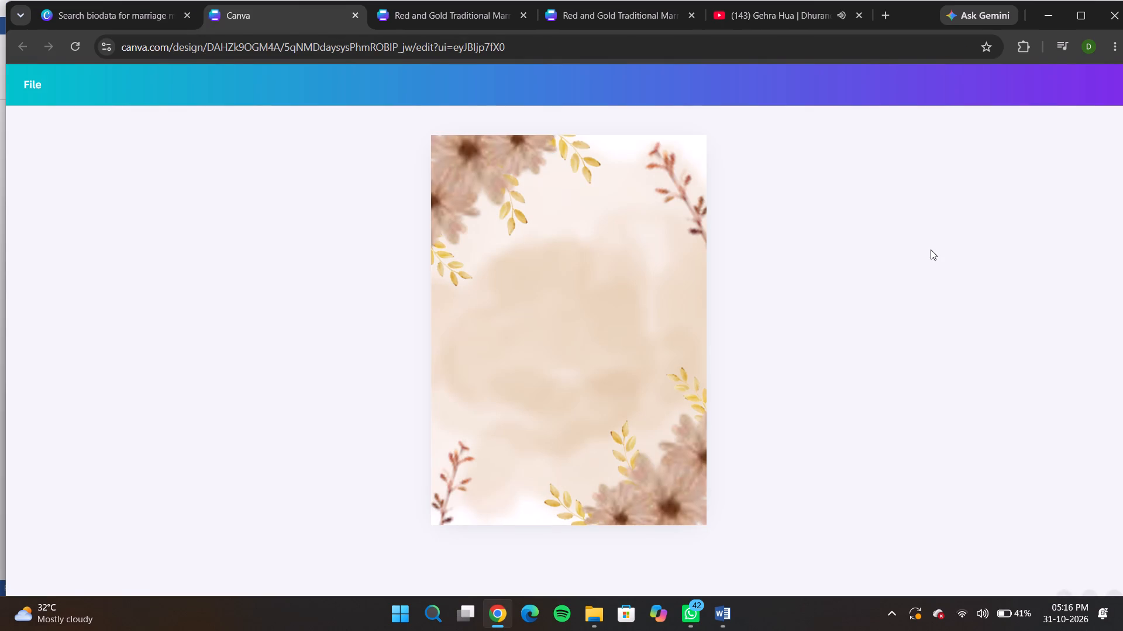
pyautogui.click(684, 176)
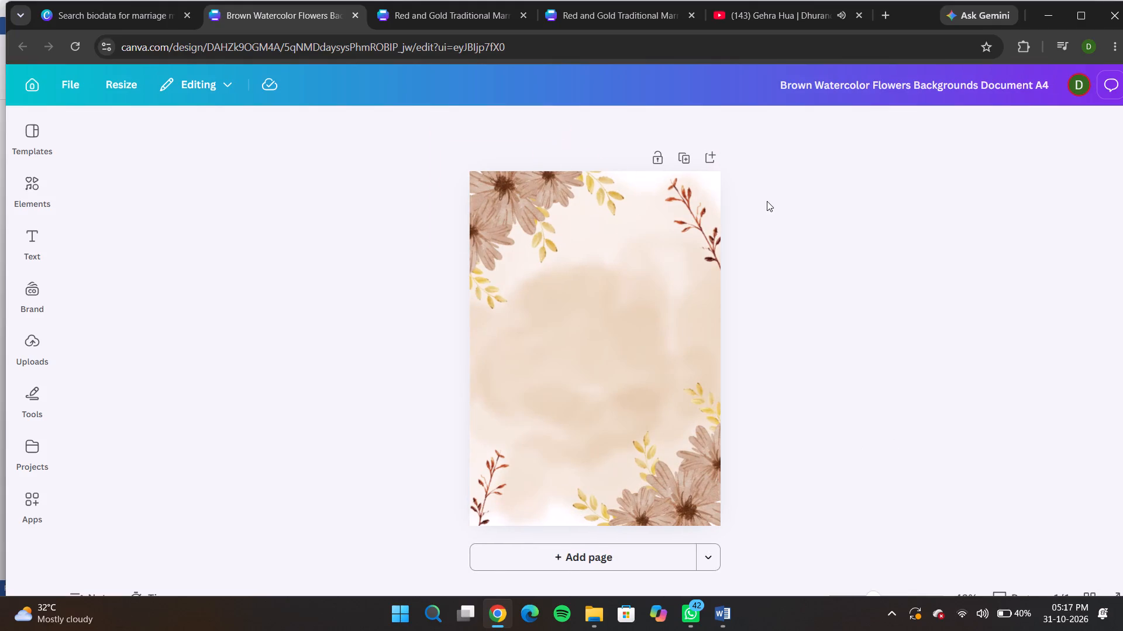
# Copy the reddish leafy branch from the floral page's upper-right corner into the biodata and place it in the empty area below the upper swastika.
pyautogui.click(709, 213)
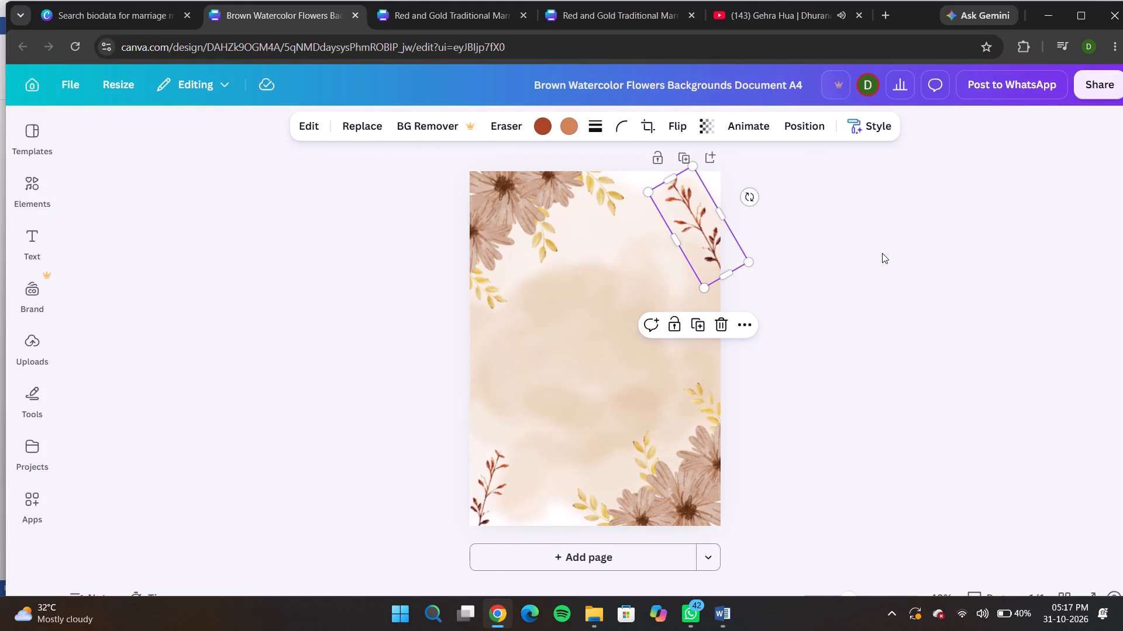
pyautogui.hotkey('ctrl', 'c')
pyautogui.click(590, 6)
pyautogui.click(845, 392)
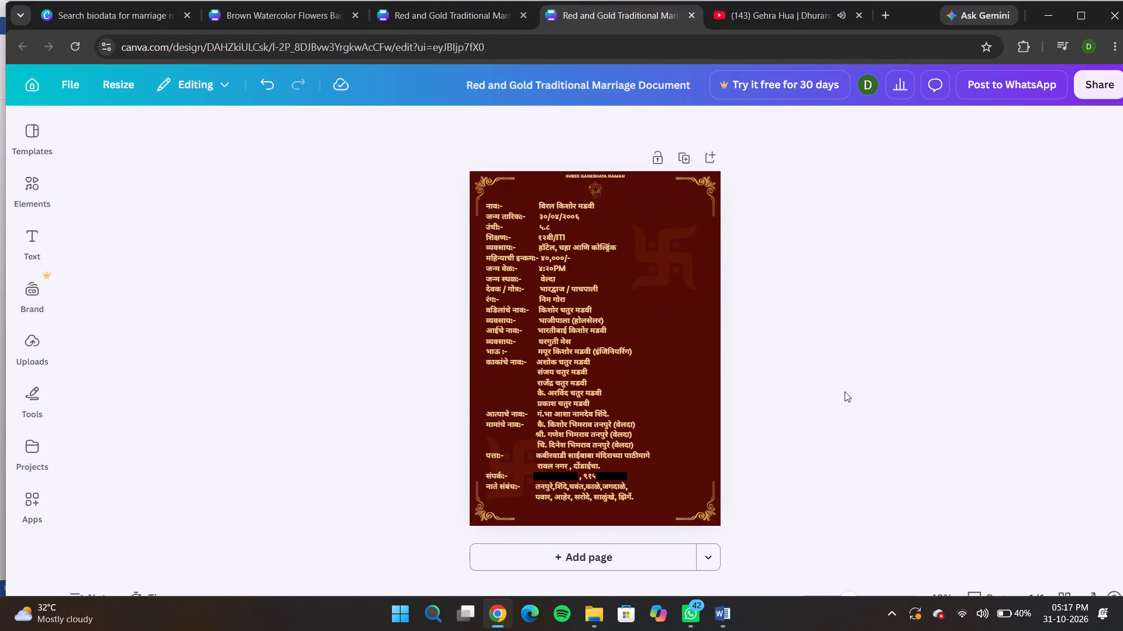
pyautogui.hotkey('ctrl', 'v')
pyautogui.moveTo(702, 245); pyautogui.dragTo(705, 271)
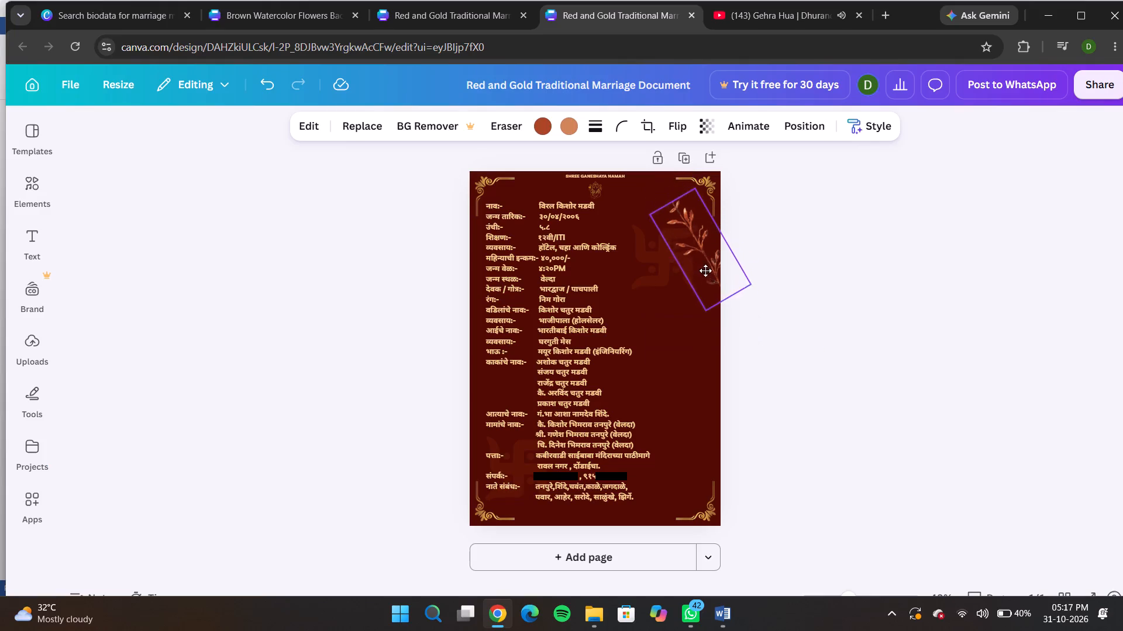
pyautogui.moveTo(705, 271); pyautogui.dragTo(684, 356)
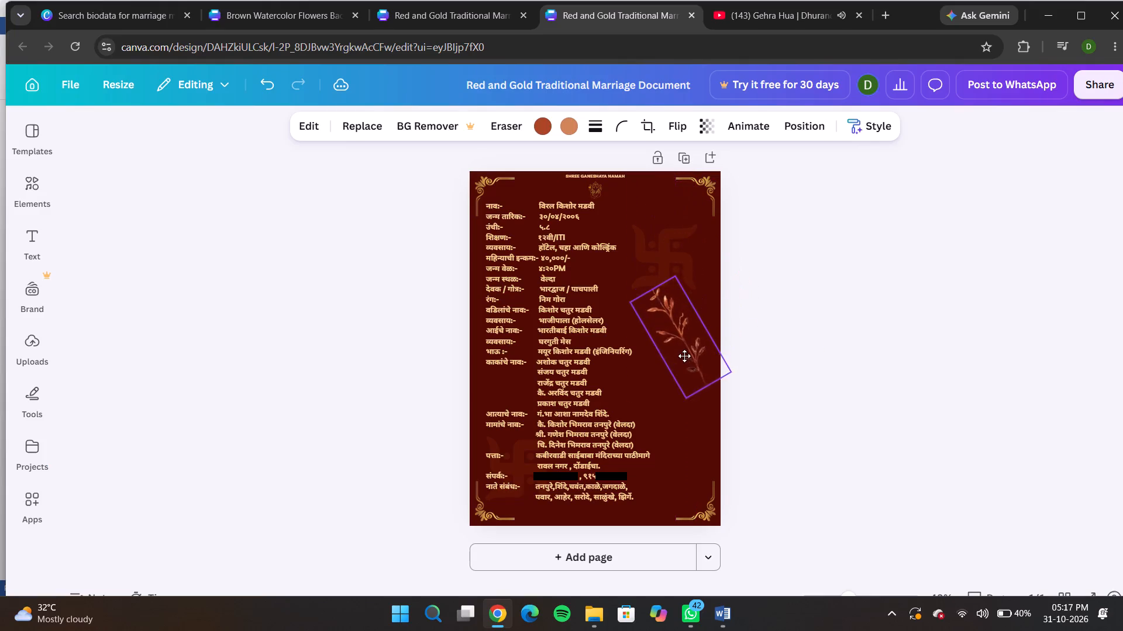
pyautogui.moveTo(684, 356); pyautogui.dragTo(688, 391)
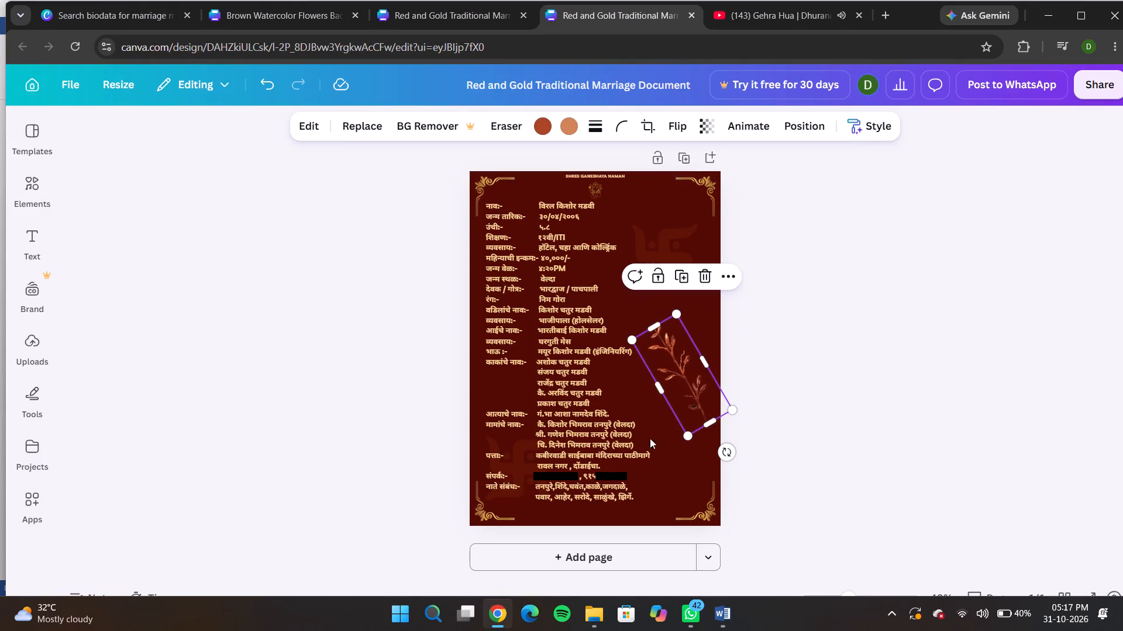
# Rotate the leafy branch upright and move it down beside the address and contact details, near the page's lower-right corner.
pyautogui.moveTo(730, 452); pyautogui.dragTo(693, 480)
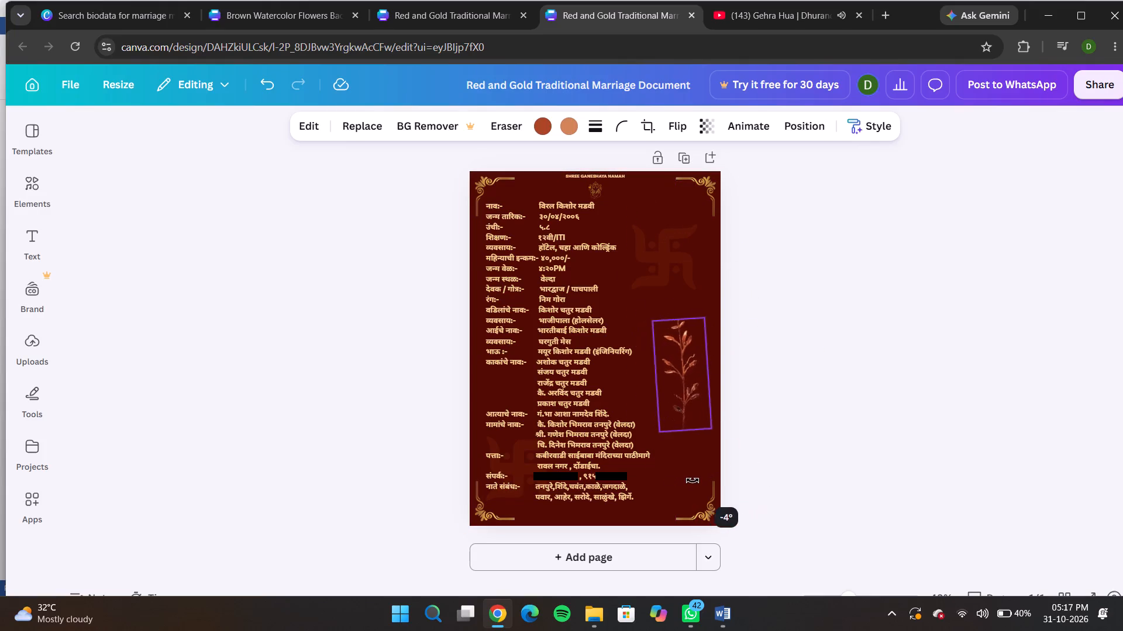
pyautogui.moveTo(693, 480); pyautogui.dragTo(689, 488)
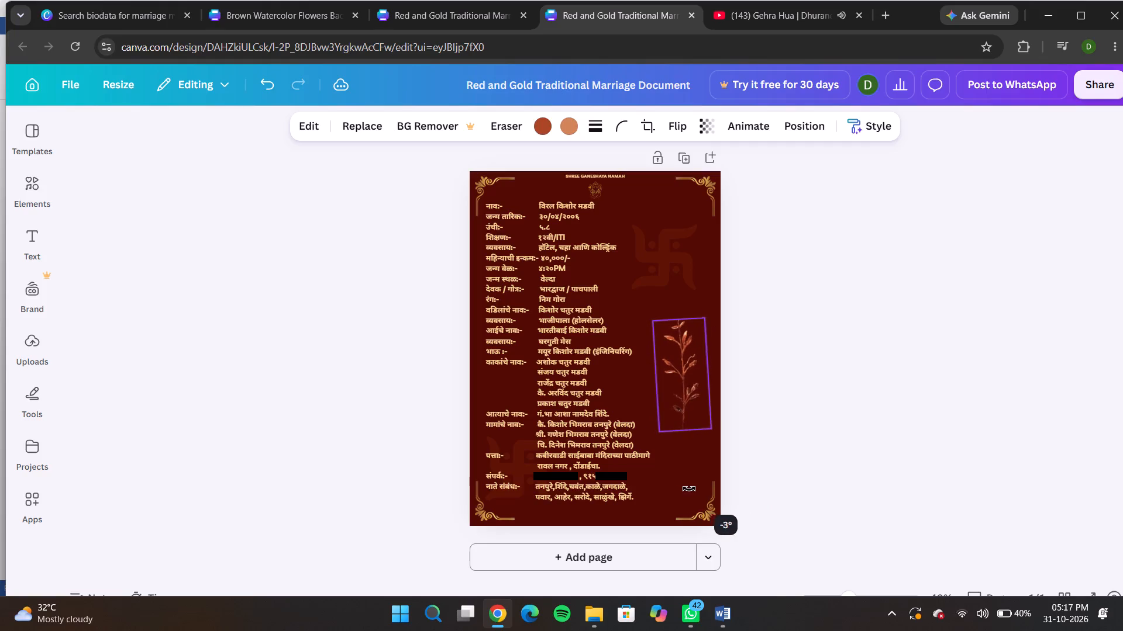
pyautogui.moveTo(689, 488); pyautogui.dragTo(683, 489)
pyautogui.moveTo(686, 398); pyautogui.dragTo(684, 450)
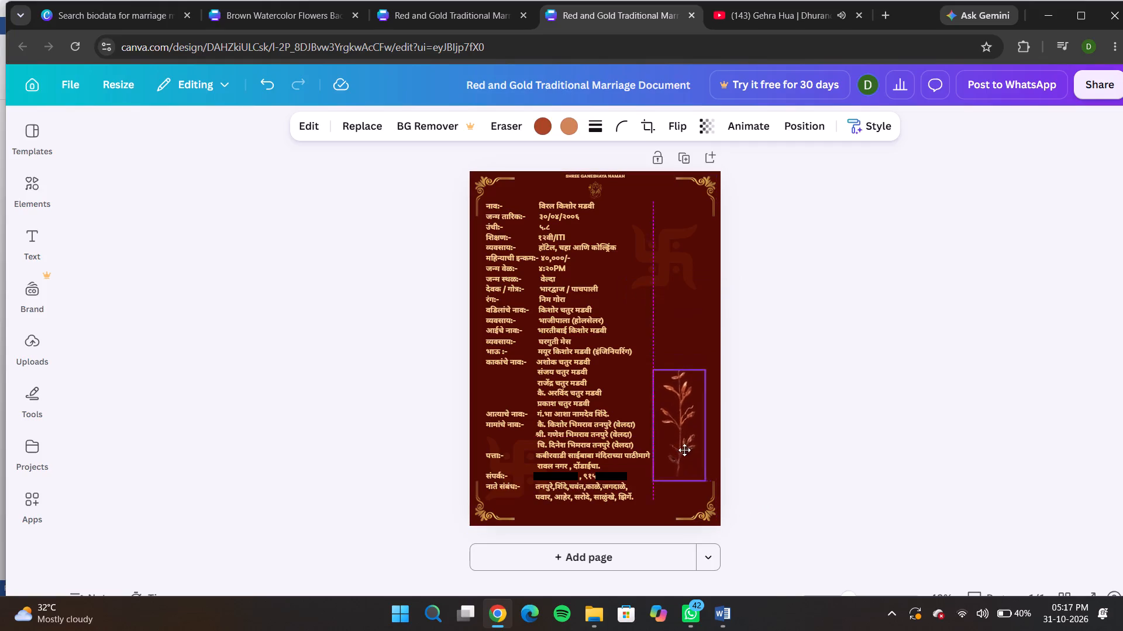
pyautogui.moveTo(684, 450); pyautogui.dragTo(677, 480)
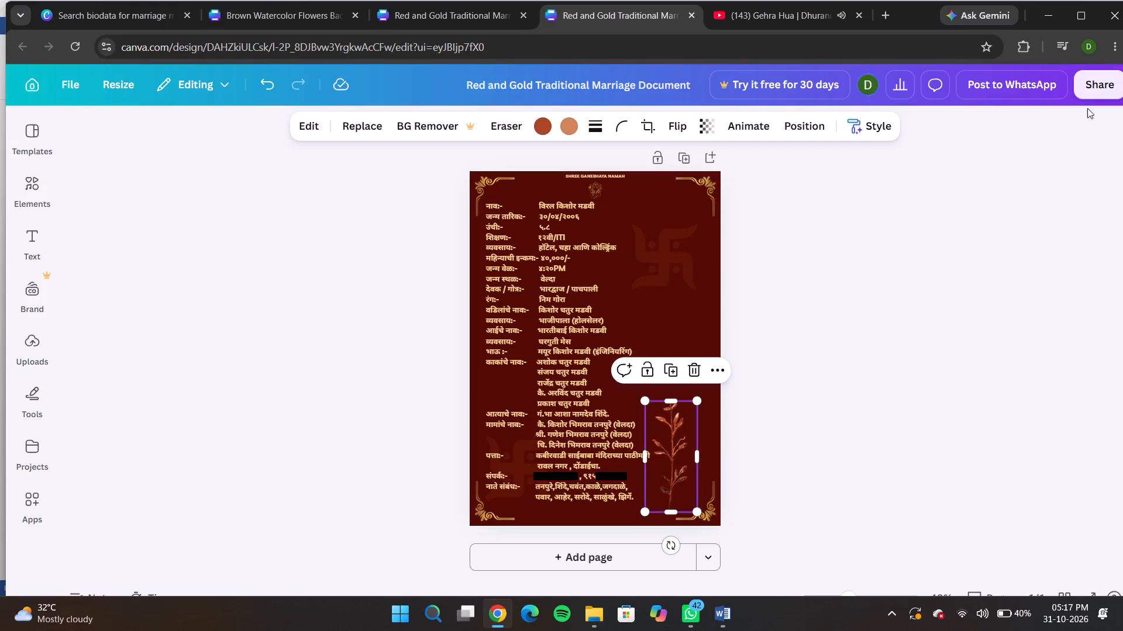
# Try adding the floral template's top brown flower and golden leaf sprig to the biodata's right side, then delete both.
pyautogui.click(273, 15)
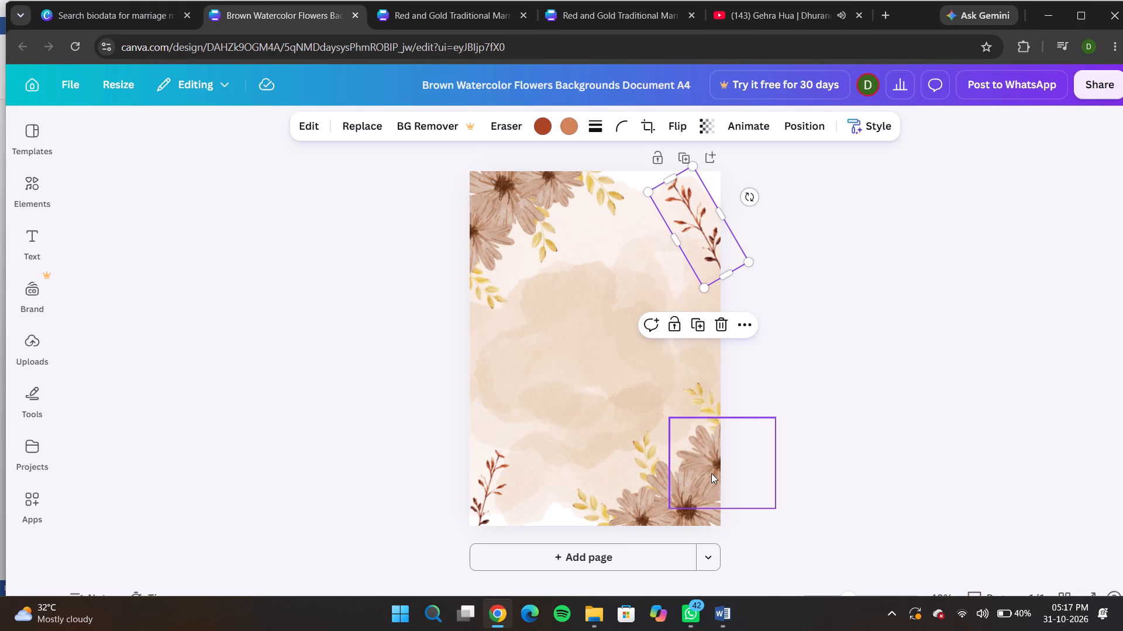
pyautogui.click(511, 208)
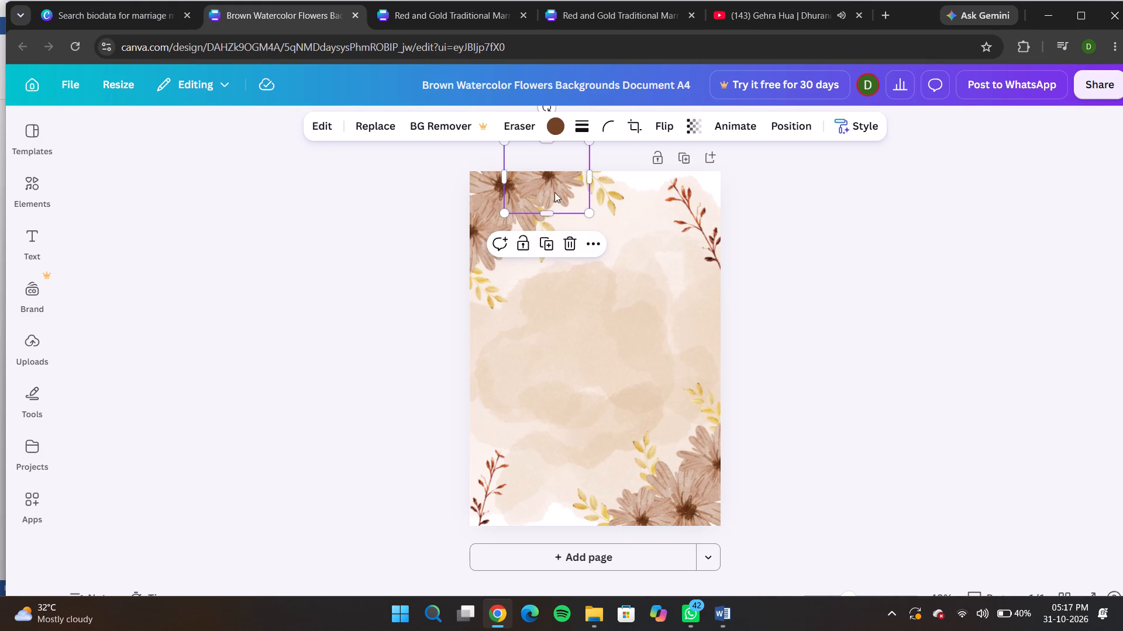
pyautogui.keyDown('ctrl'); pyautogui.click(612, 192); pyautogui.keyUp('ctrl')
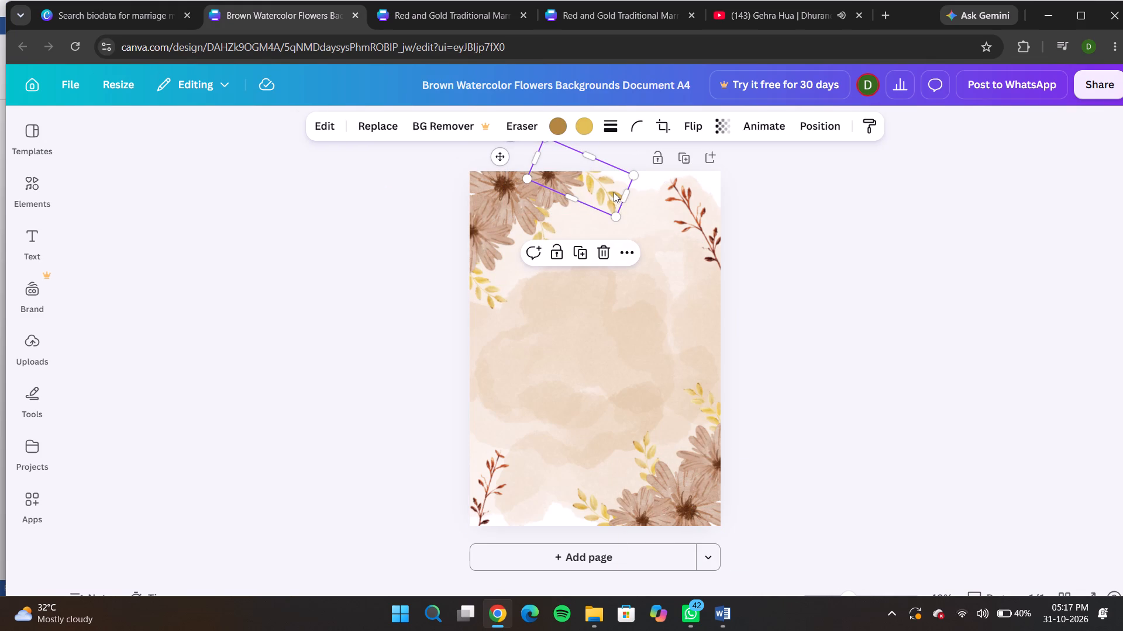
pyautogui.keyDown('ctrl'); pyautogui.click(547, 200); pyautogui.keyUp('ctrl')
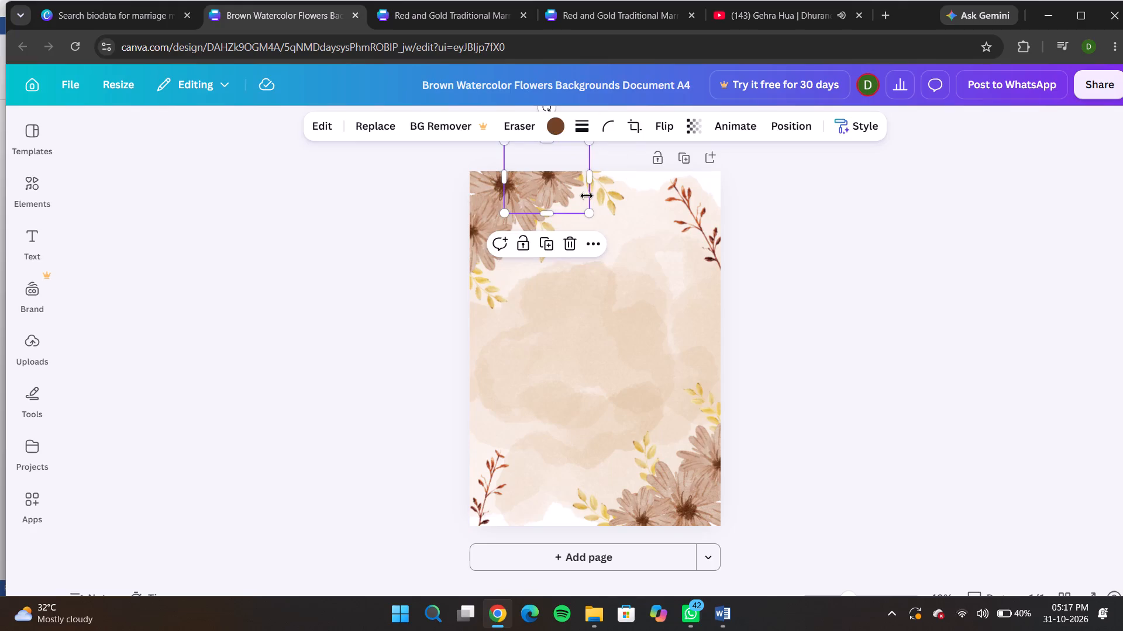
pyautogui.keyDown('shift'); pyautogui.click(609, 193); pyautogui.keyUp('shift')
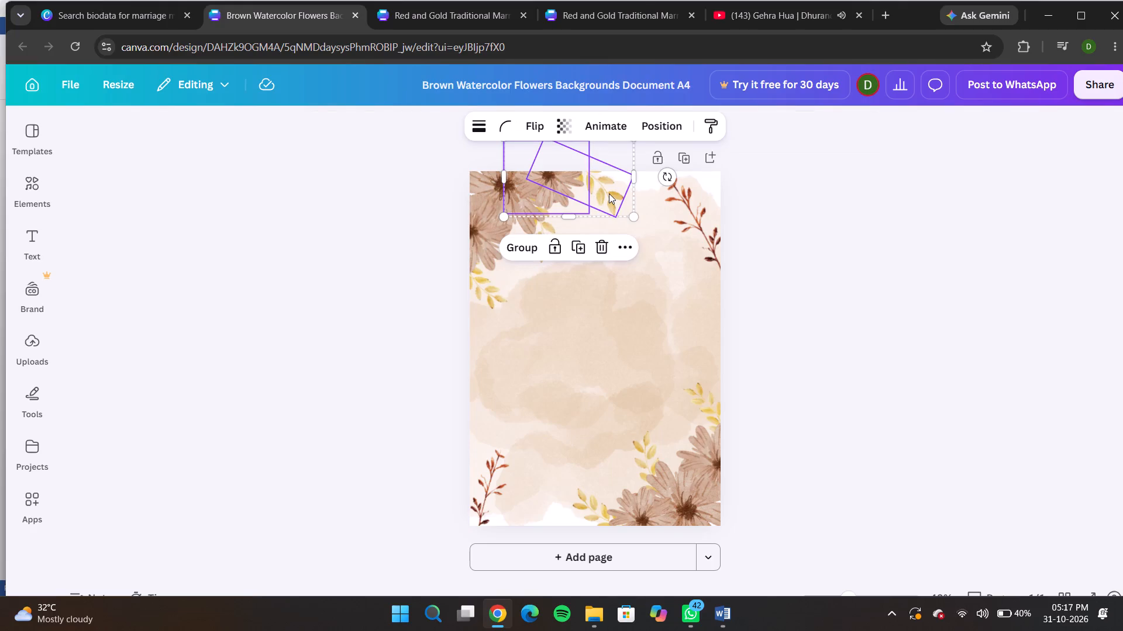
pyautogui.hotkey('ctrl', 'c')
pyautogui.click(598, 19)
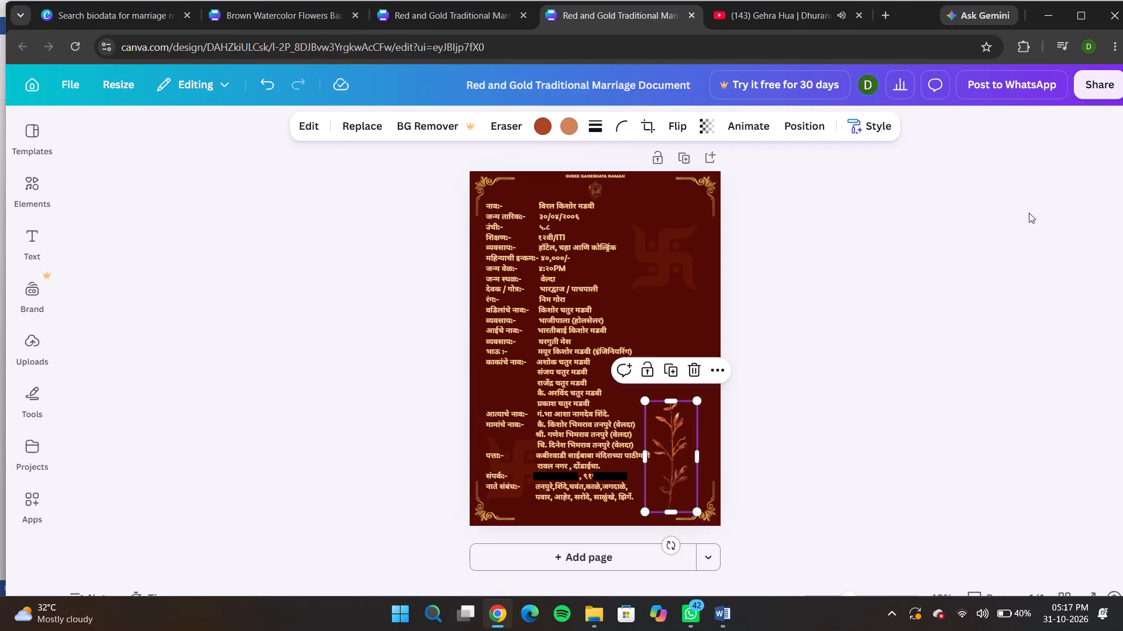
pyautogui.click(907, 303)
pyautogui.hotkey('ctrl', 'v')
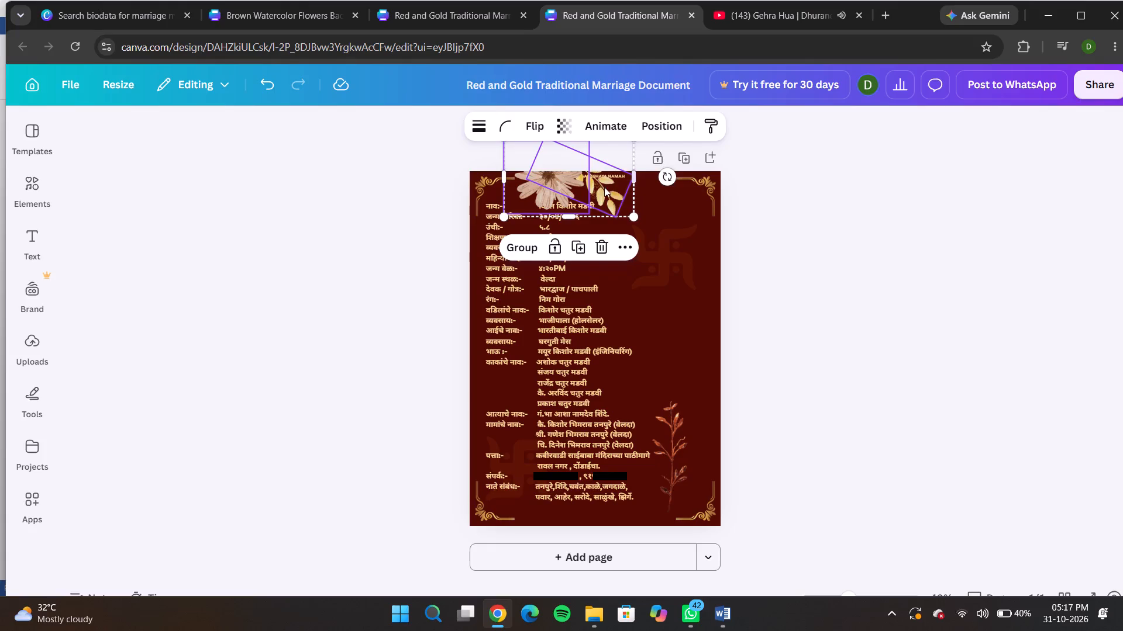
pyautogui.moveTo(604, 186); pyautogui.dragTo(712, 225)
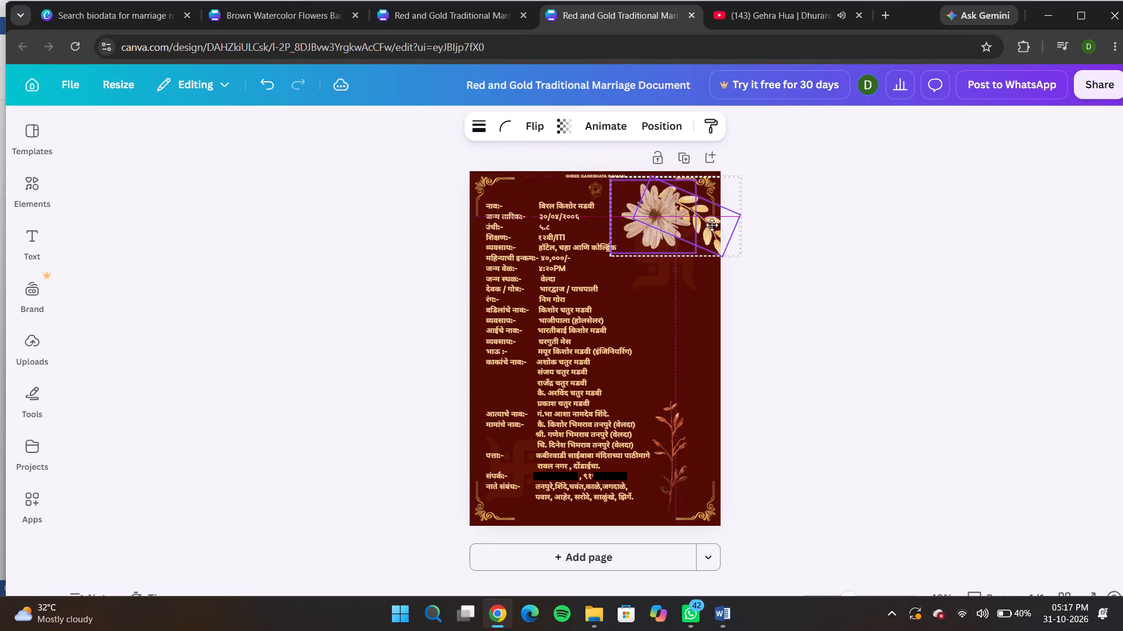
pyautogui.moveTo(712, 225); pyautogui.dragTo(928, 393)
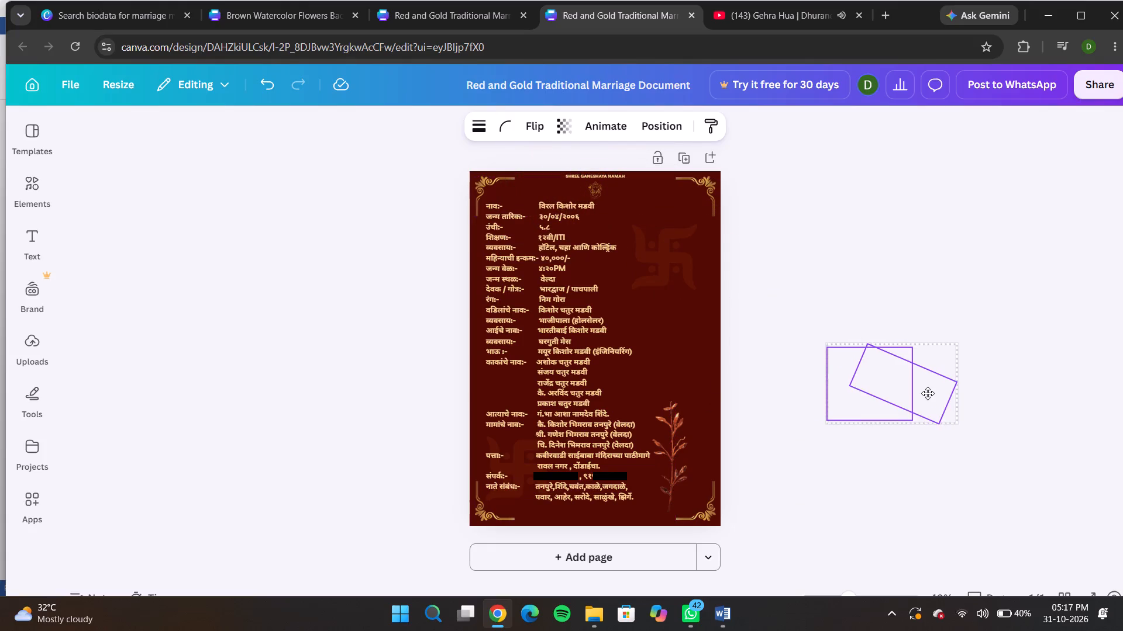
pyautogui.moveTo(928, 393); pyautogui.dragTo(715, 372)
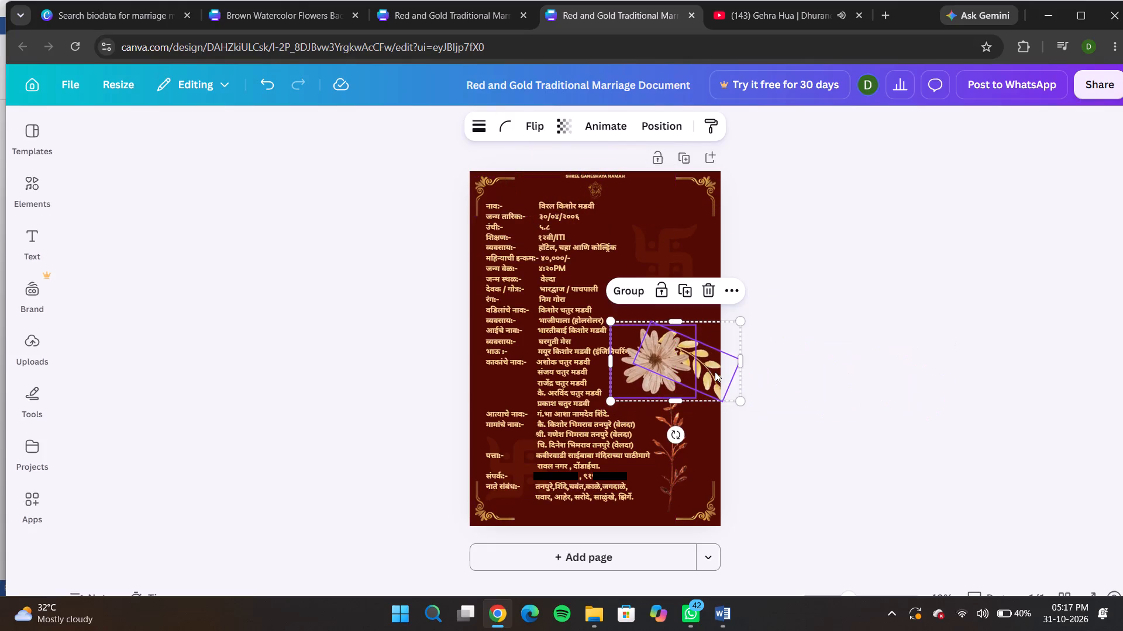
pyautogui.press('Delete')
# Shift the leafy branch slightly up and toward the page's right edge, clear of the address text.
pyautogui.click(676, 463)
pyautogui.moveTo(676, 463); pyautogui.dragTo(677, 463)
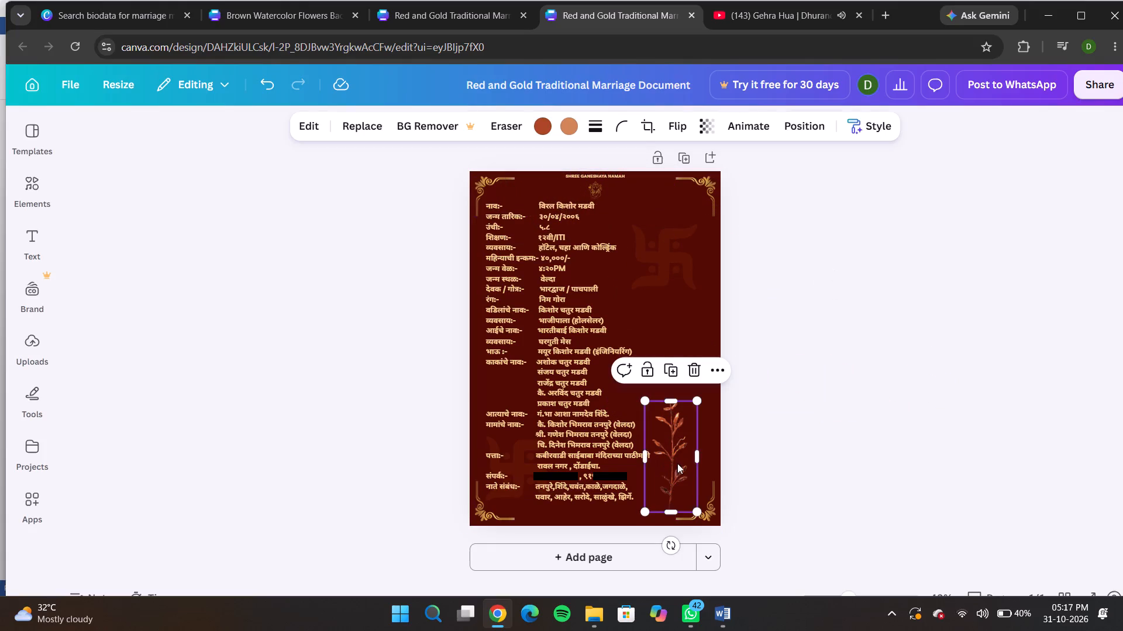
pyautogui.moveTo(677, 463); pyautogui.dragTo(686, 455)
pyautogui.click(886, 426)
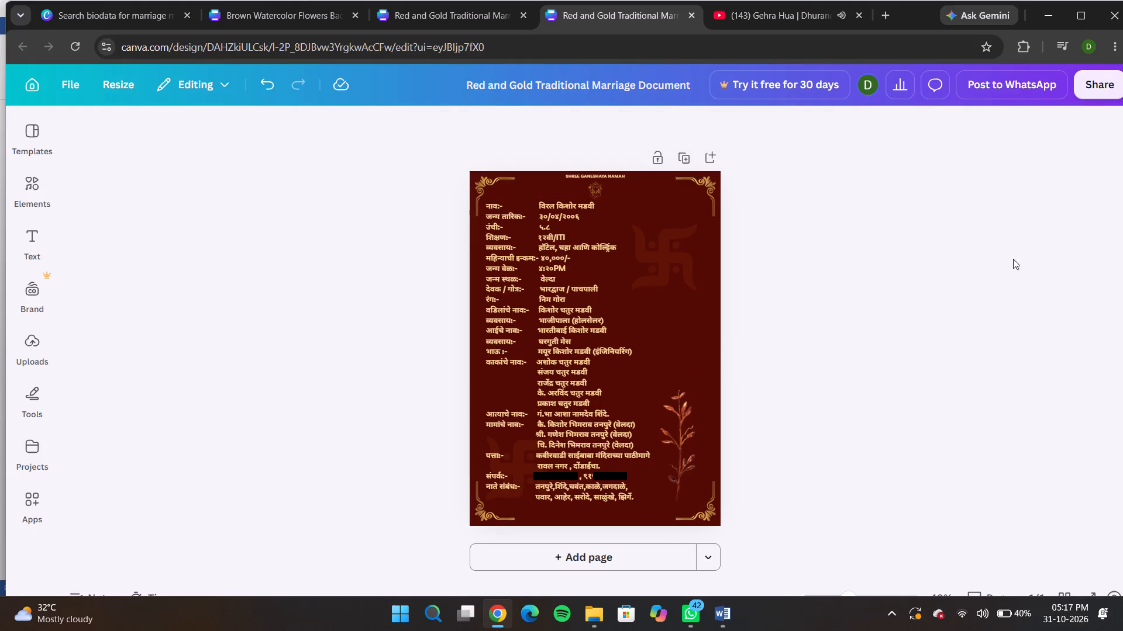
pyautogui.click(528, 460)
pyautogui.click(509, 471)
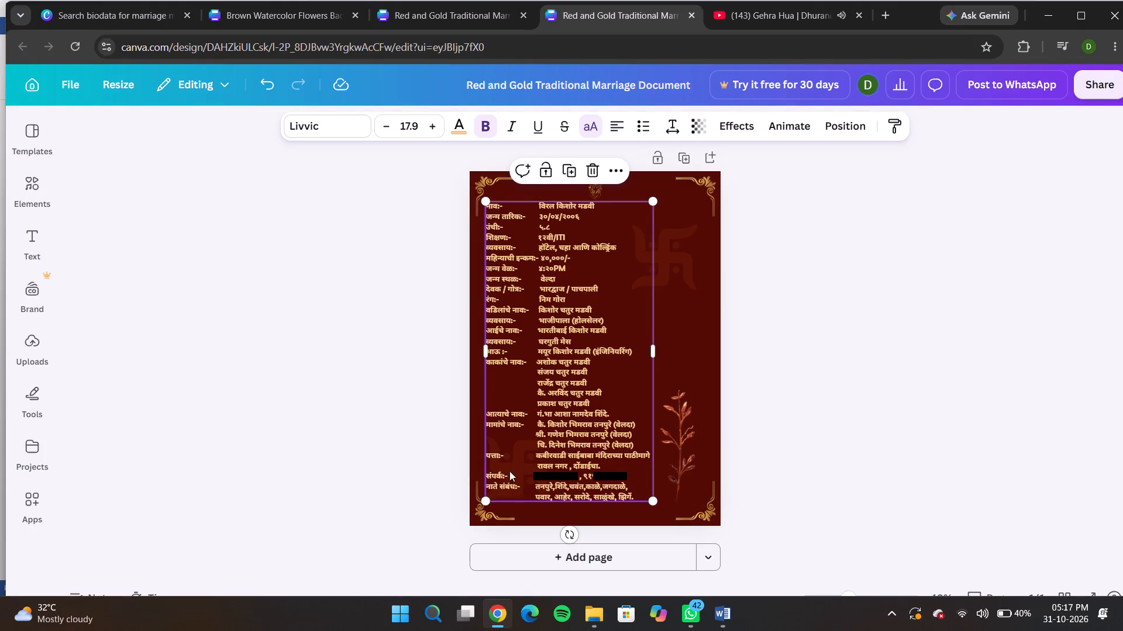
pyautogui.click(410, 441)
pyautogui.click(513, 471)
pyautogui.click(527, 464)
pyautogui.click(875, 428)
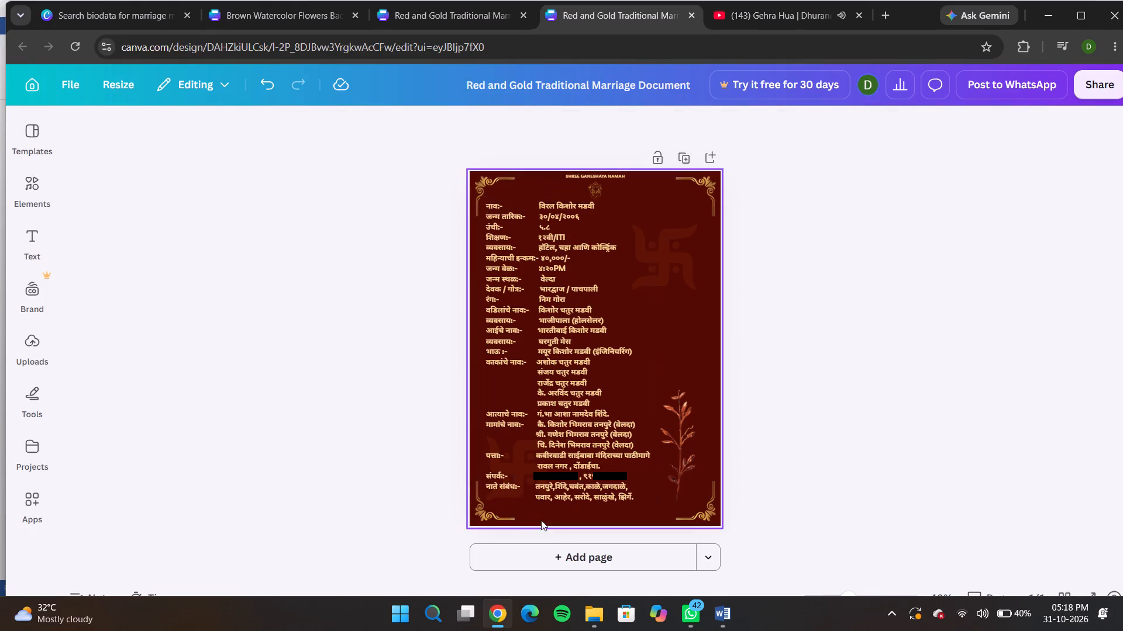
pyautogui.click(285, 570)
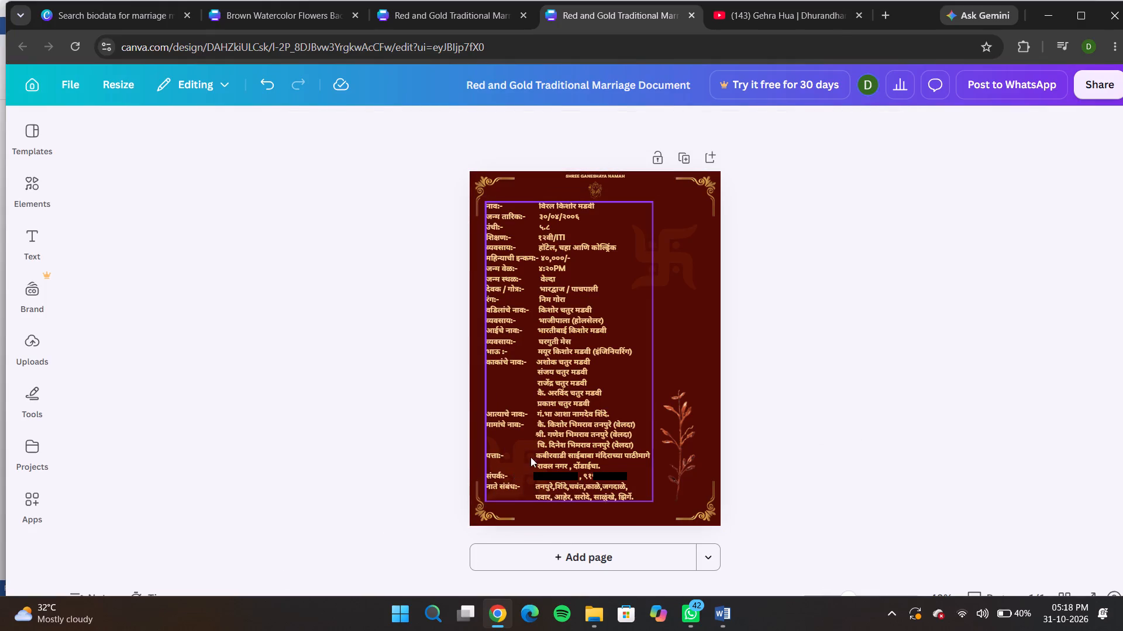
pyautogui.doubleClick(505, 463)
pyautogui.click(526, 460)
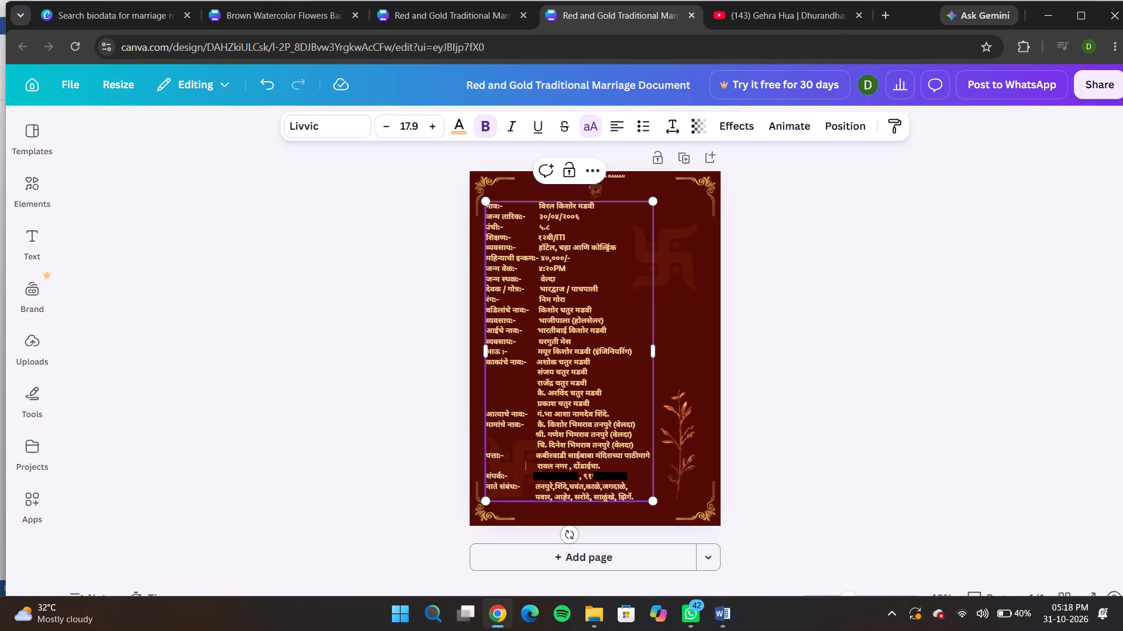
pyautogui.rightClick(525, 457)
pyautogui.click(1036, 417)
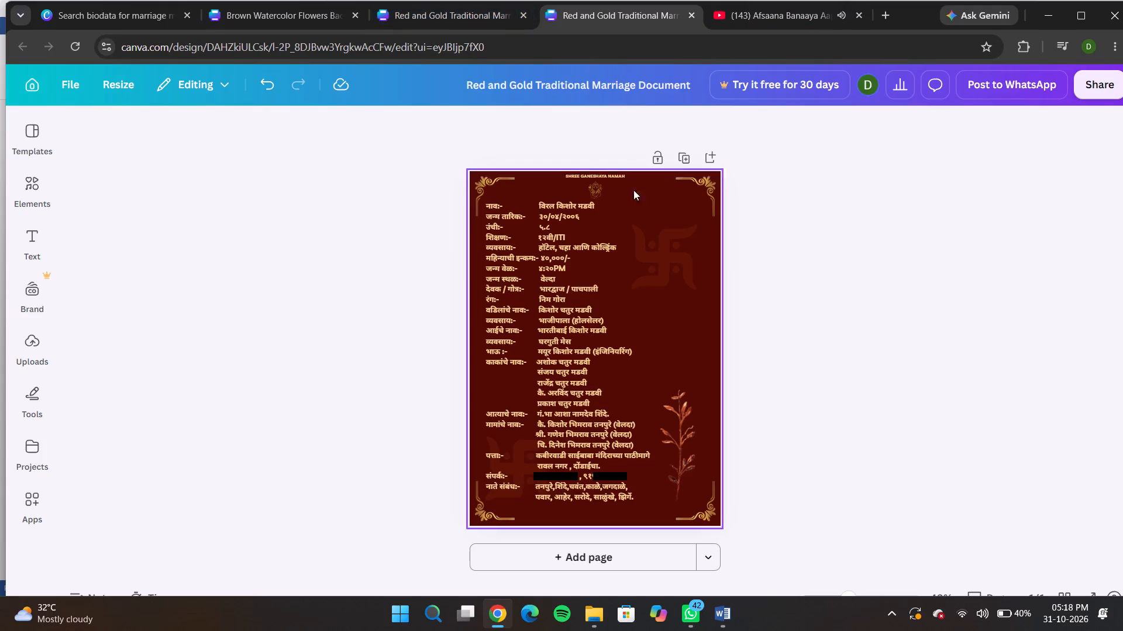
# Move the whole Marathi biodata text block slightly down the page, away from the Ganesha image.
pyautogui.click(608, 427)
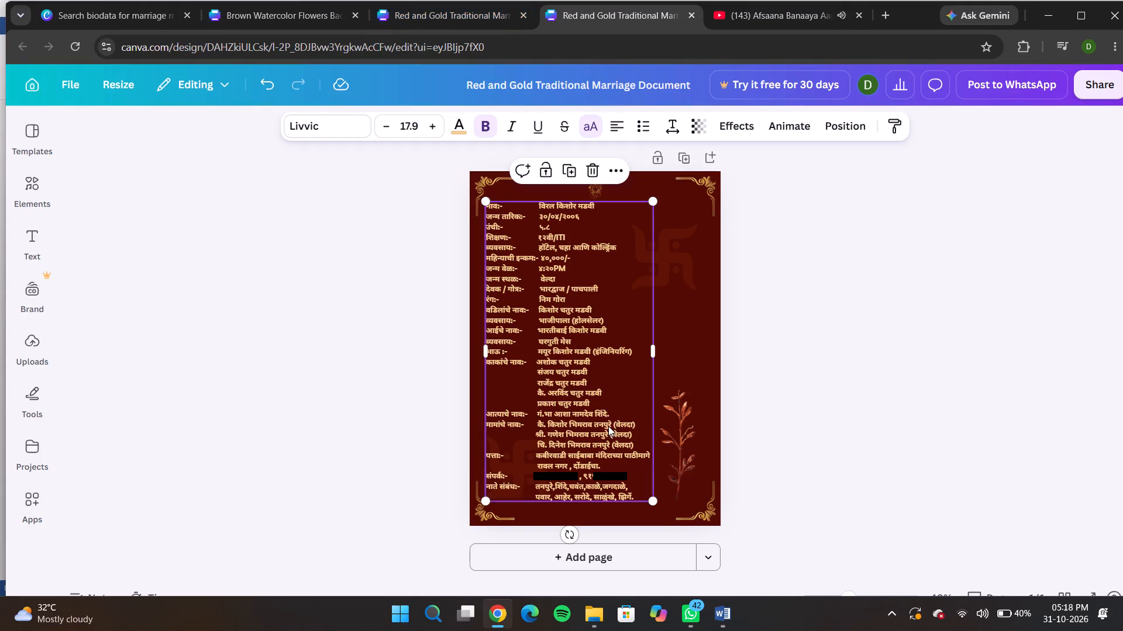
pyautogui.moveTo(645, 483); pyautogui.dragTo(646, 489)
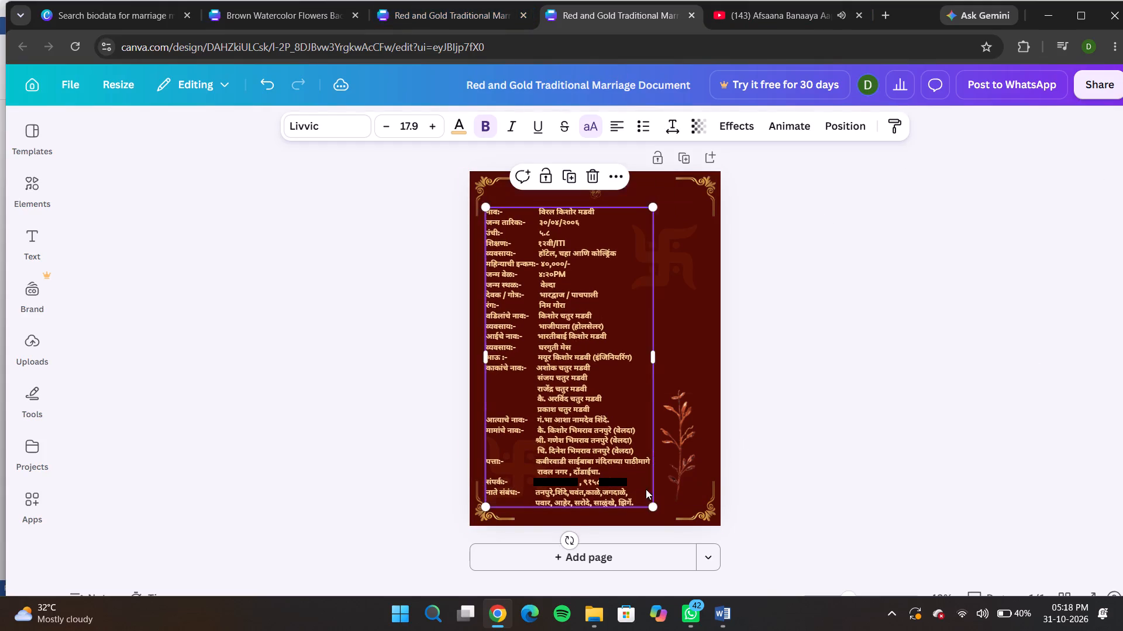
pyautogui.moveTo(902, 407); pyautogui.dragTo(967, 405)
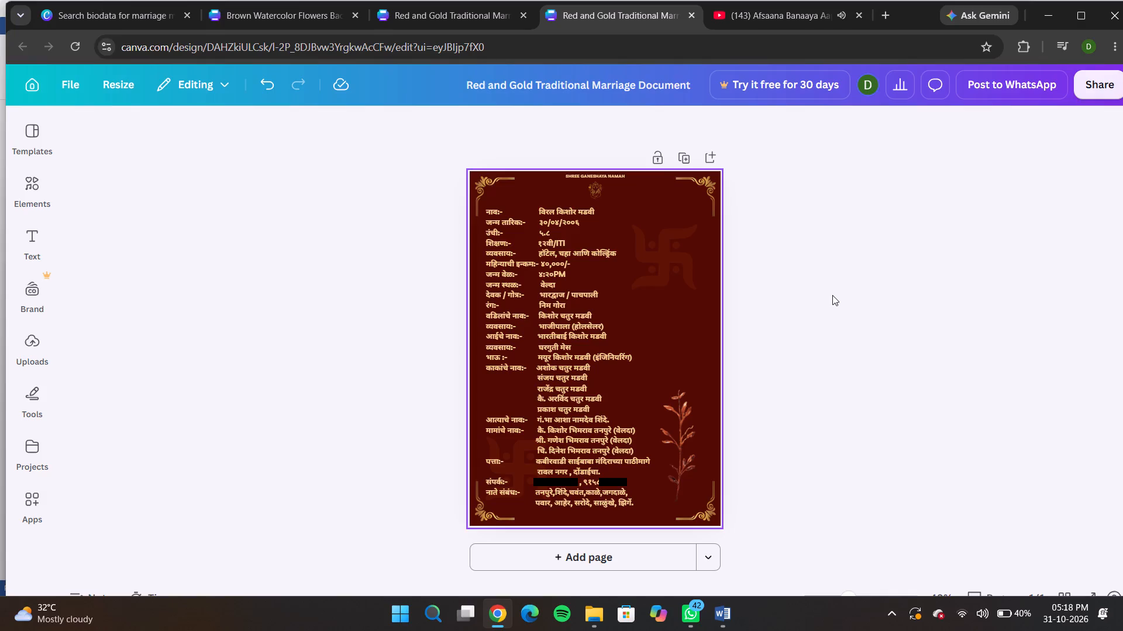
# Enlarge the Ganesha image slightly to about 1.3 by 1.7 and recentre it between the heading and the biodata text.
pyautogui.hotkey('ctrl', '=')
pyautogui.hotkey('ctrl', '=')
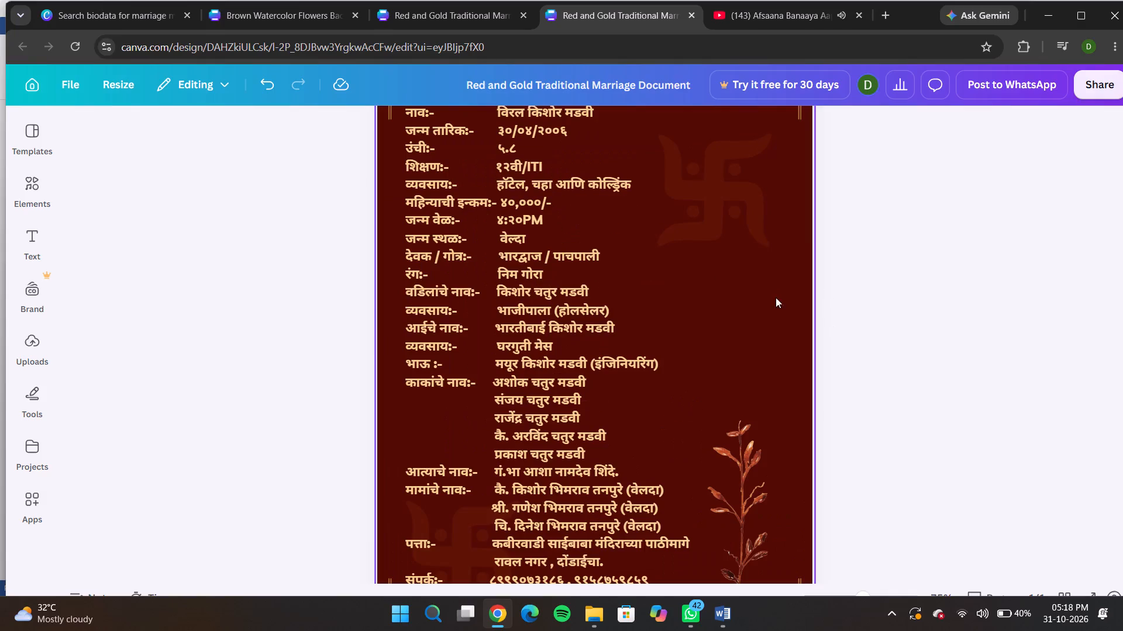
pyautogui.scroll(6, 783, 292)
pyautogui.click(601, 215)
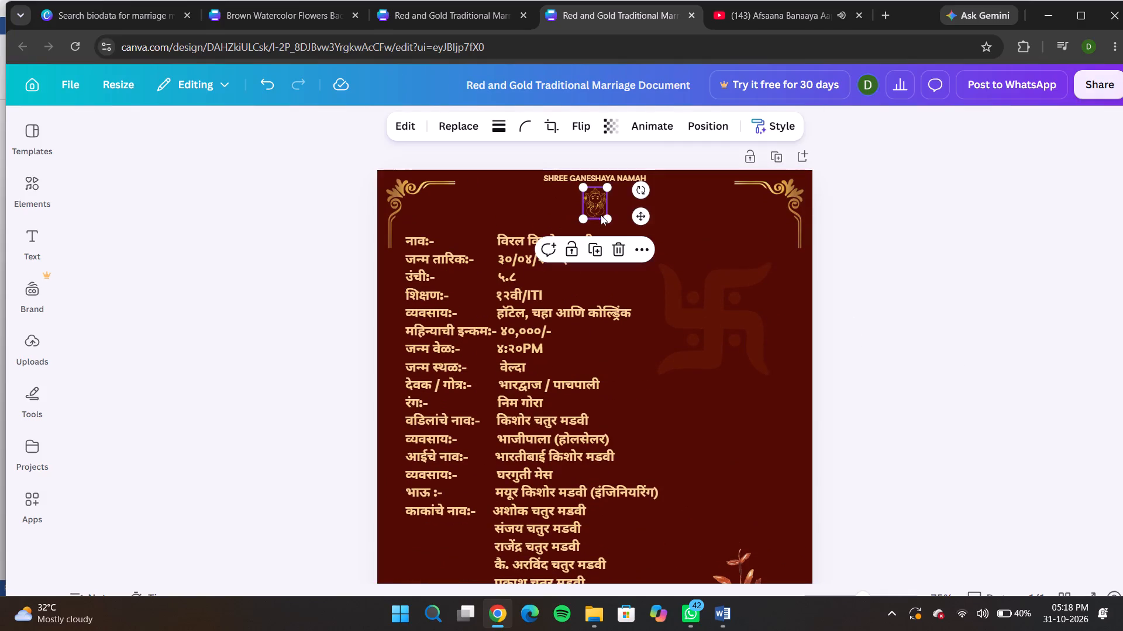
pyautogui.moveTo(609, 217); pyautogui.dragTo(611, 218)
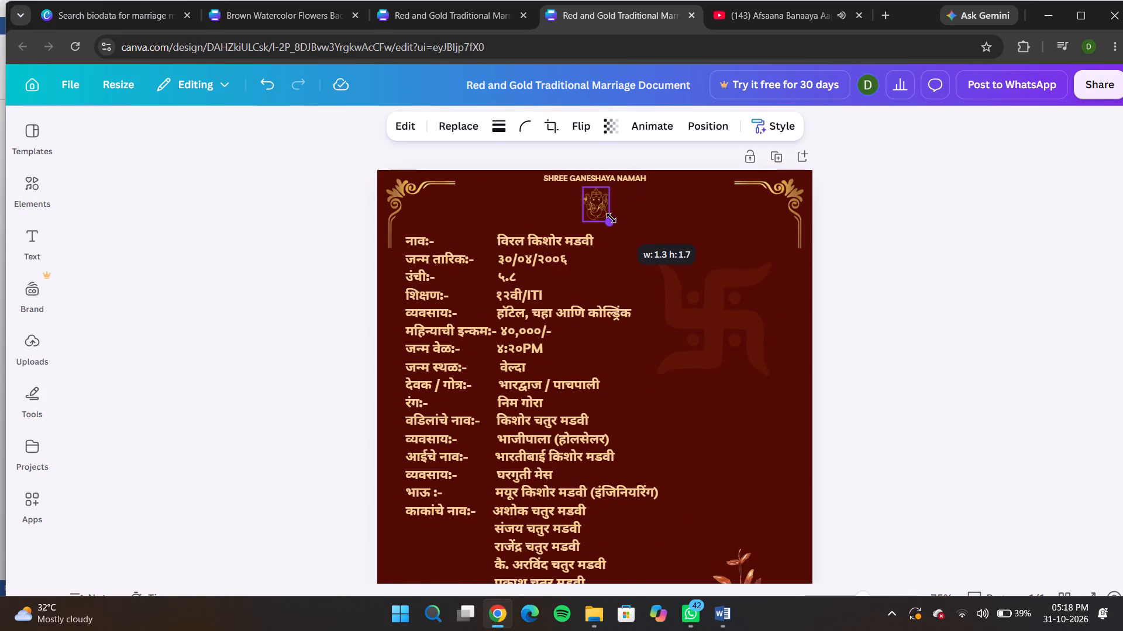
pyautogui.moveTo(611, 218); pyautogui.dragTo(618, 218)
pyautogui.moveTo(603, 211); pyautogui.dragTo(600, 210)
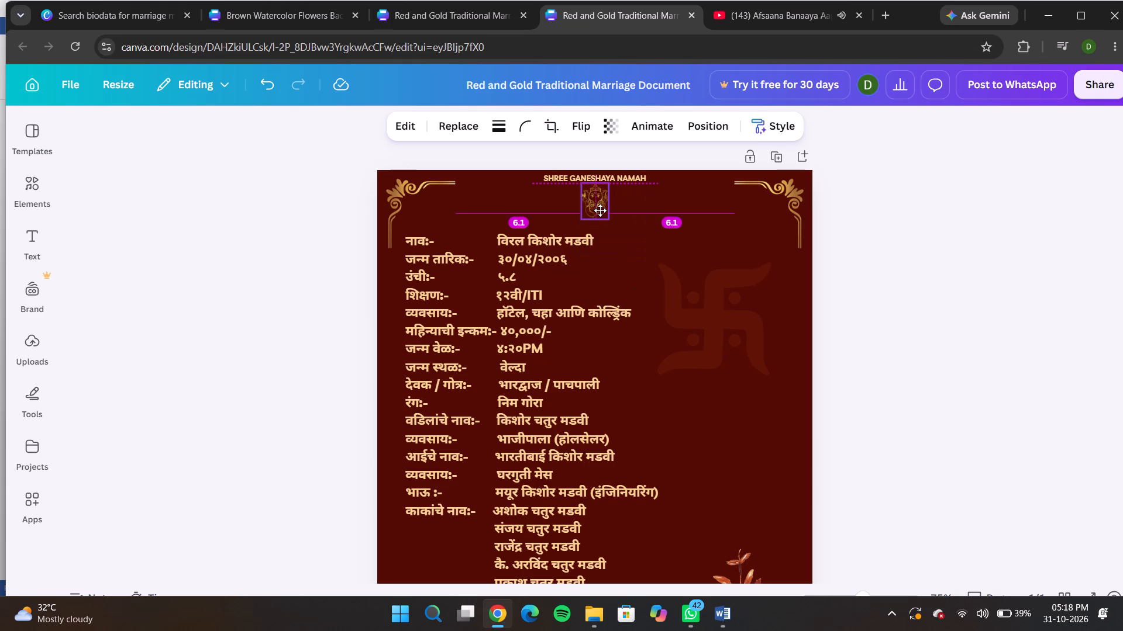
pyautogui.moveTo(600, 210); pyautogui.dragTo(639, 220)
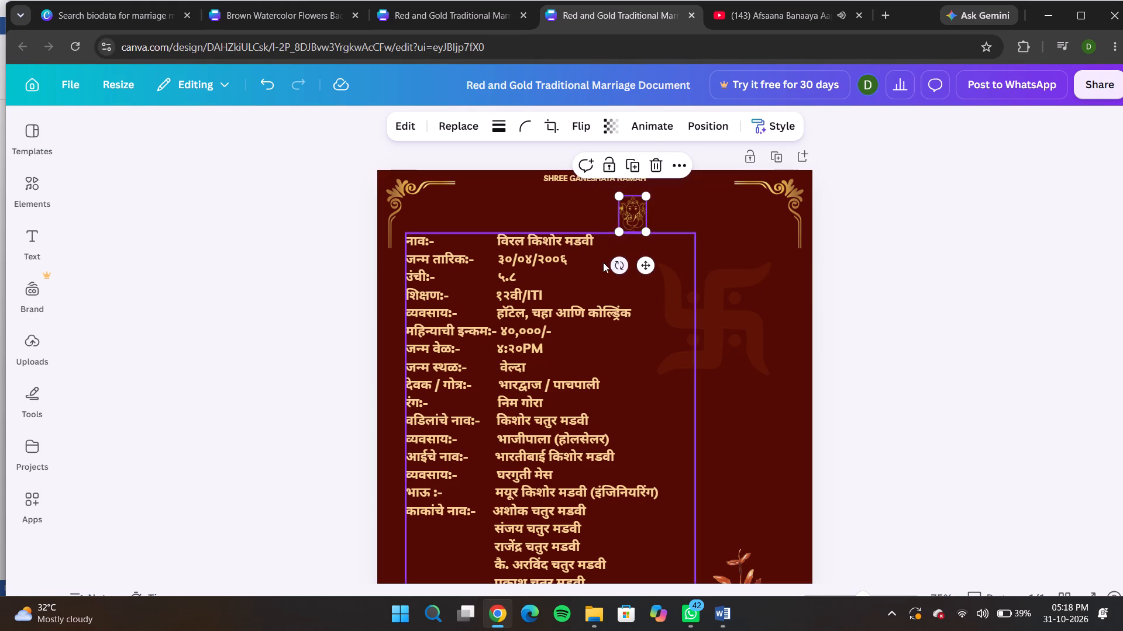
pyautogui.moveTo(639, 217); pyautogui.dragTo(604, 217)
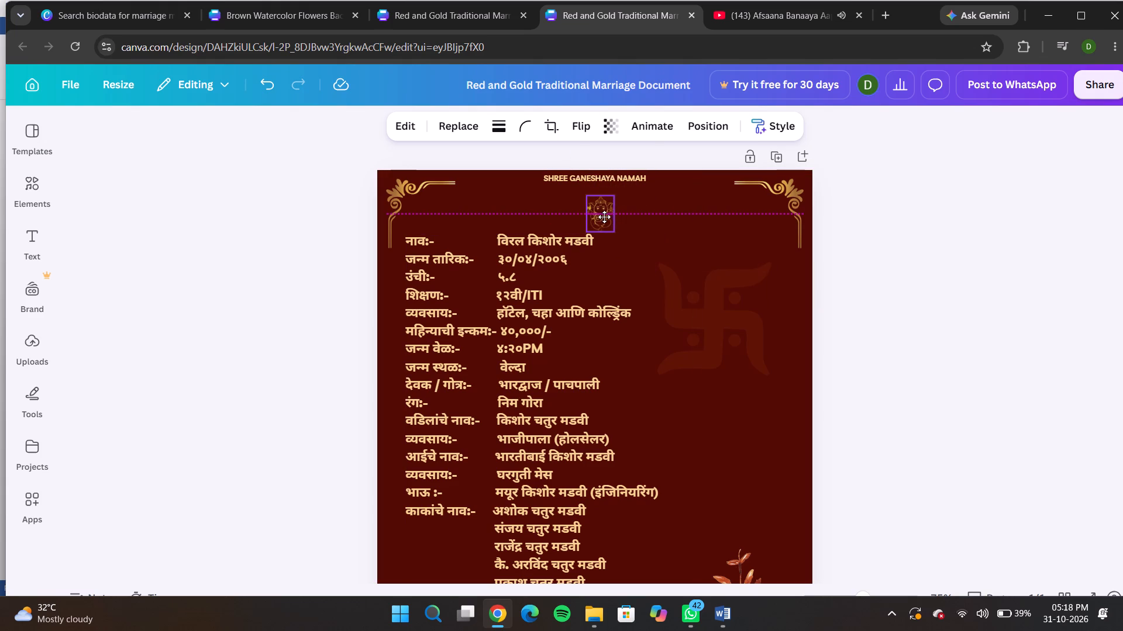
pyautogui.moveTo(604, 217); pyautogui.dragTo(602, 212)
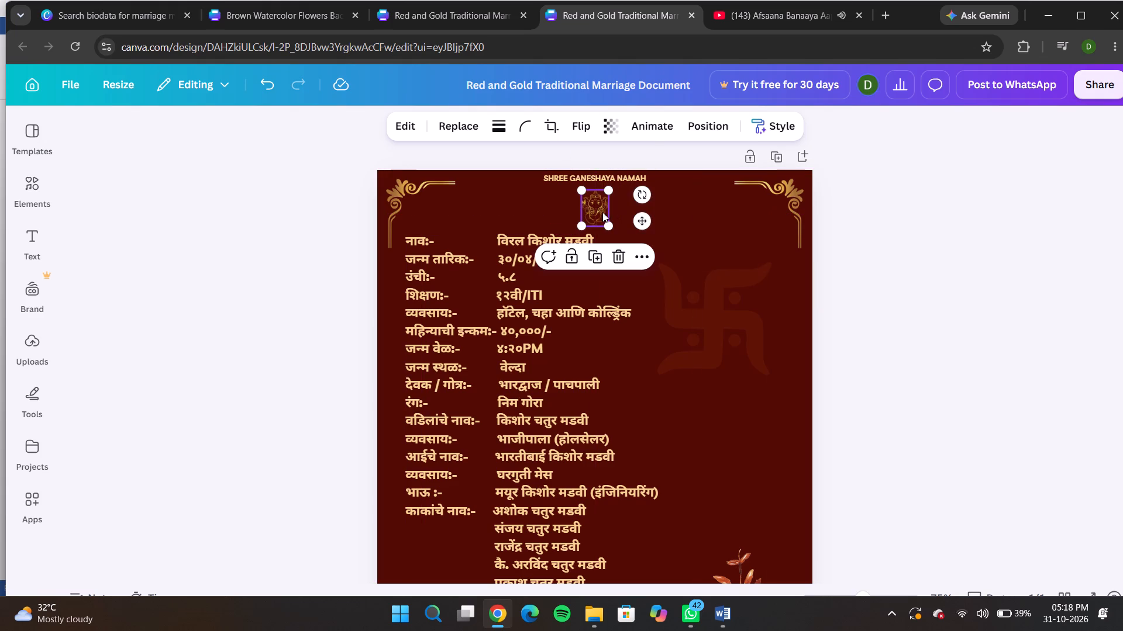
# Move the SHREE GANESHAYA NAMAH heading slightly down, closer to the Ganesha image, and set its font size to 12.3.
pyautogui.click(636, 175)
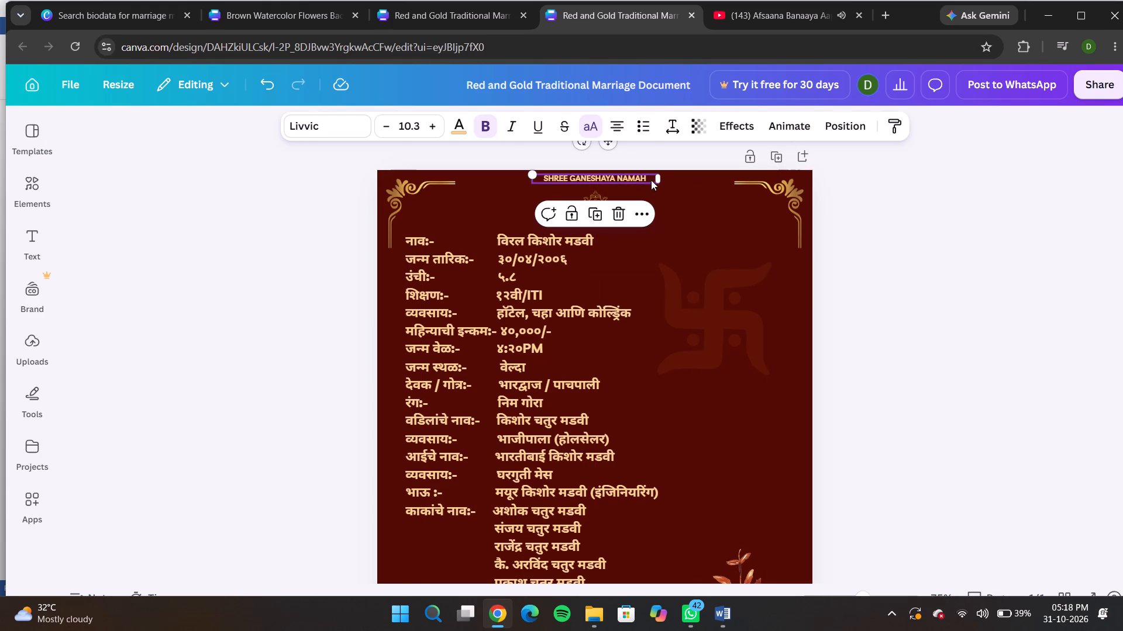
pyautogui.click(646, 178)
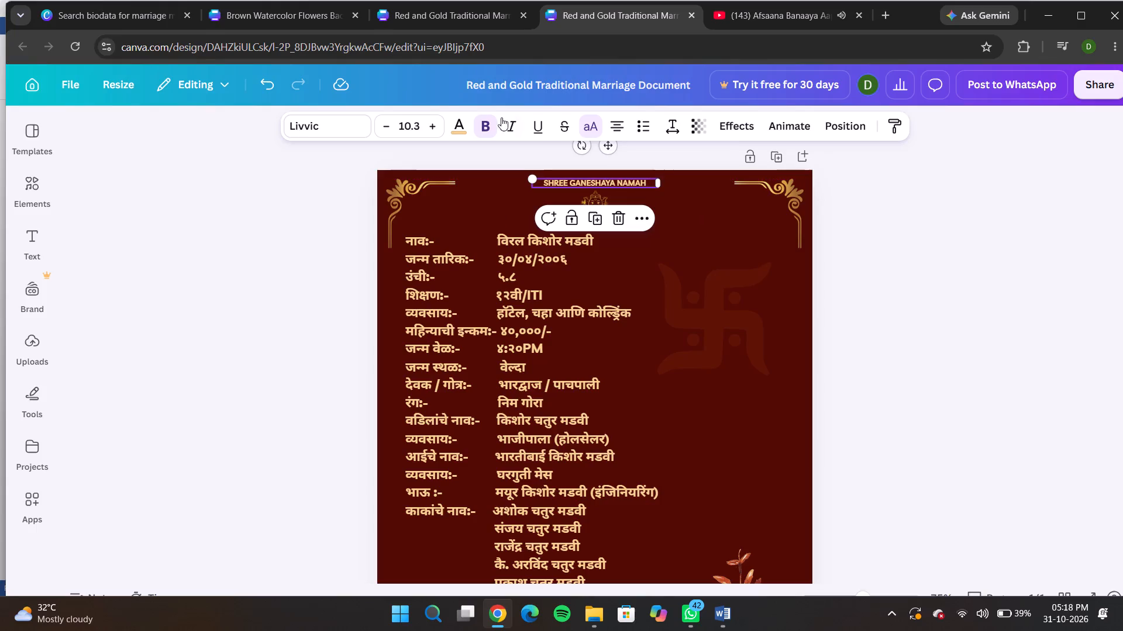
pyautogui.doubleClick(429, 122)
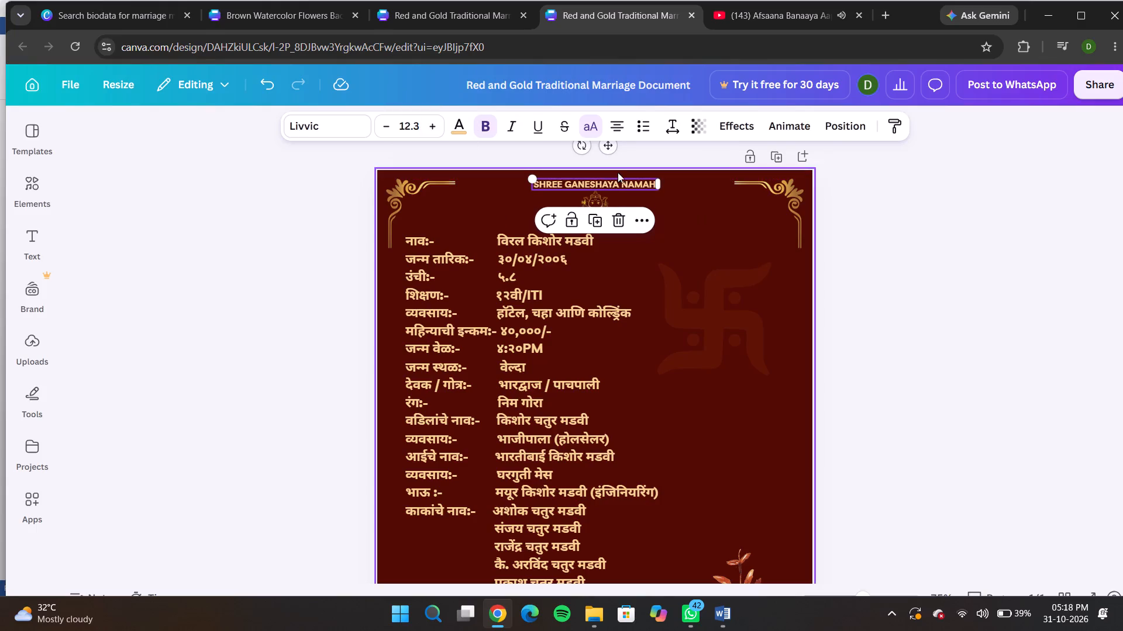
pyautogui.click(623, 185)
pyautogui.click(880, 200)
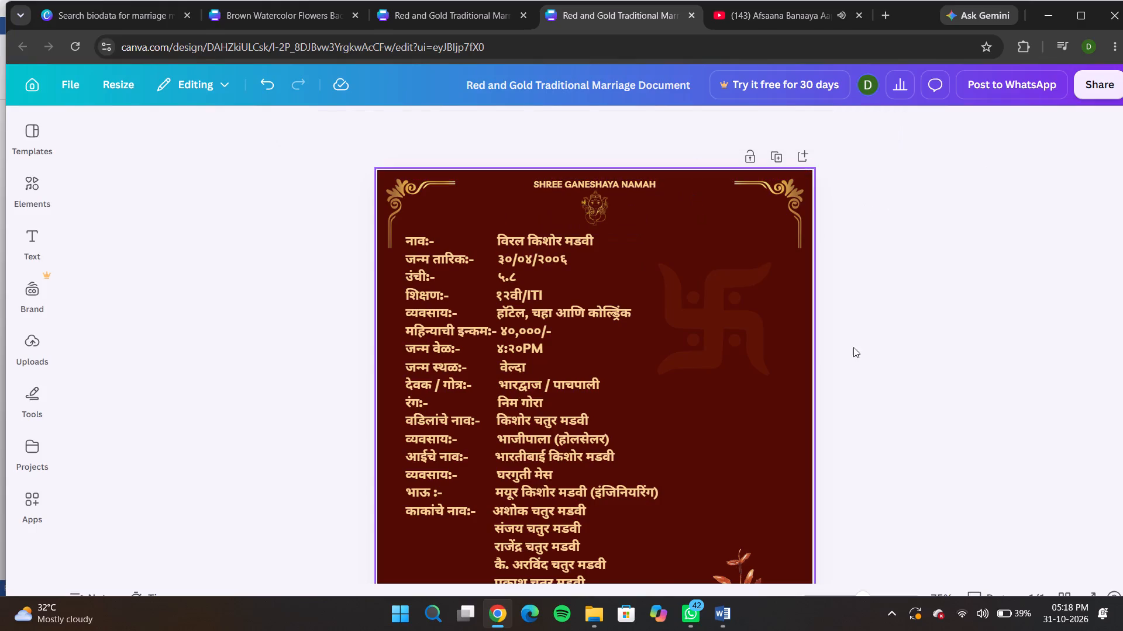
# Reposition the leafy branch beside the address and contact details, slightly higher and closer to the text.
pyautogui.scroll(-5, 581, 281)
pyautogui.scroll(7, 790, 480)
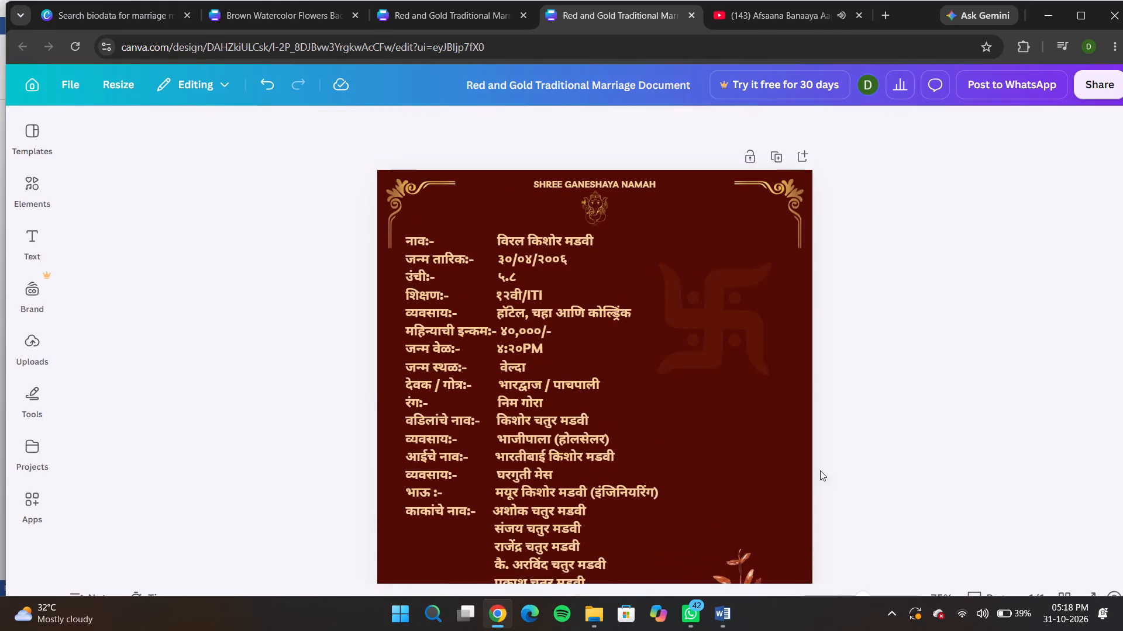
pyautogui.scroll(-7, 919, 452)
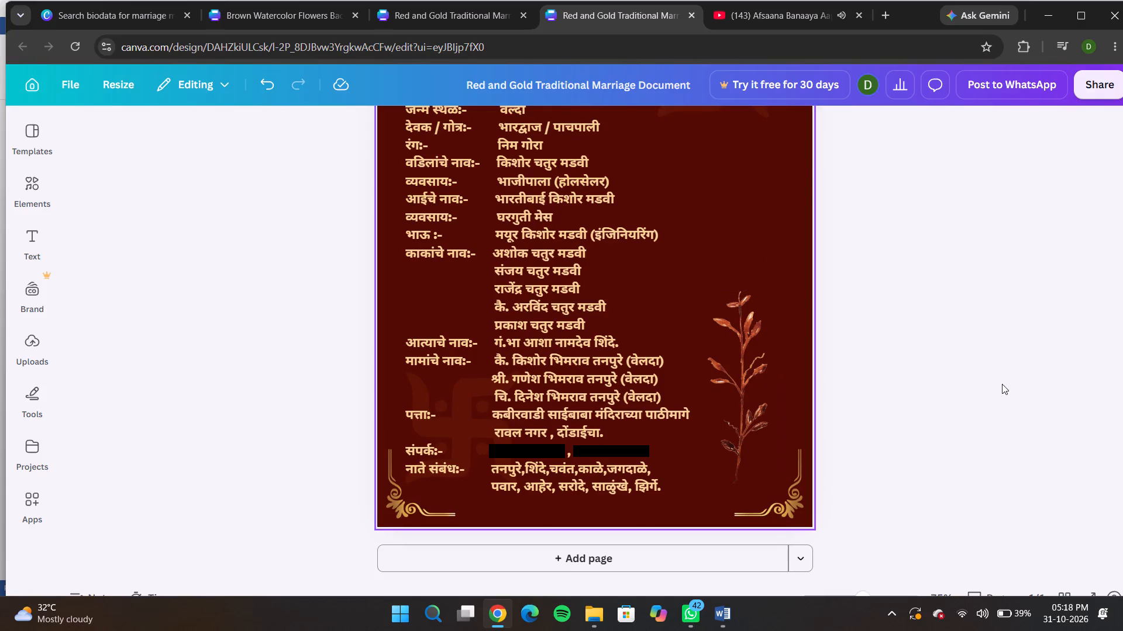
pyautogui.scroll(7, 1000, 384)
pyautogui.scroll(-5, 994, 384)
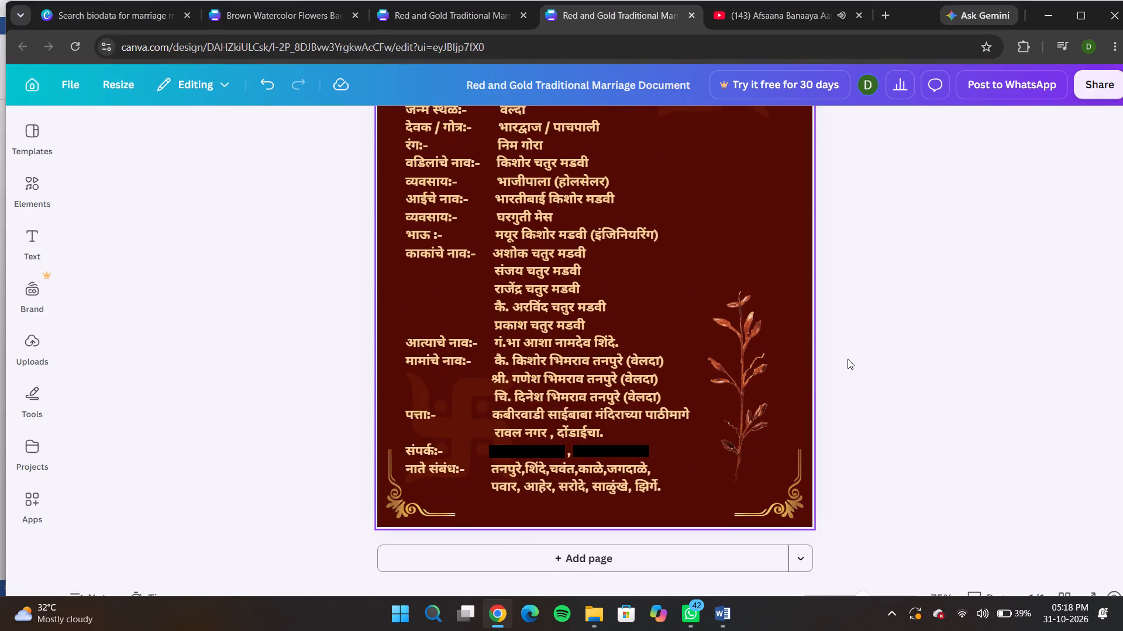
pyautogui.hotkey('ctrl', '-')
pyautogui.hotkey('ctrl', '-')
pyautogui.click(687, 430)
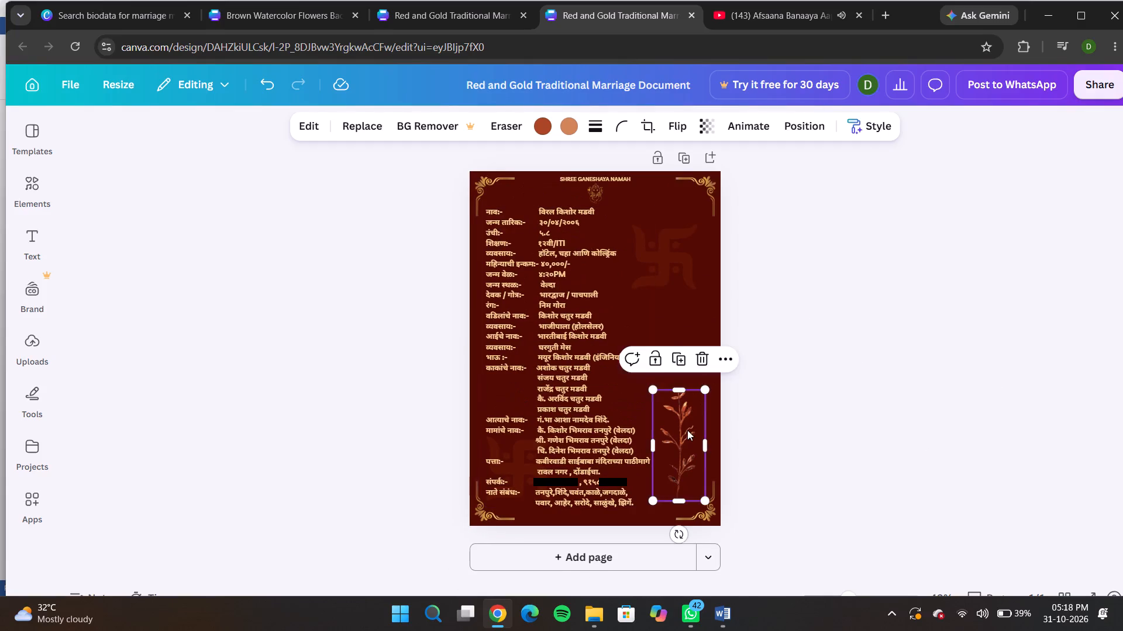
pyautogui.moveTo(687, 433); pyautogui.dragTo(691, 362)
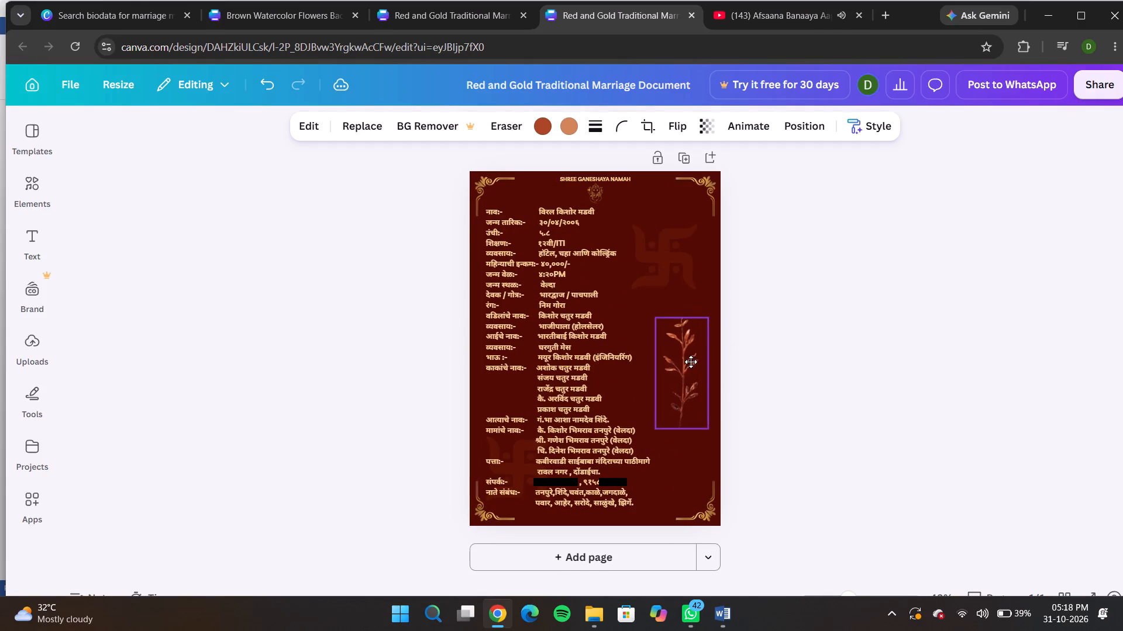
pyautogui.moveTo(691, 362); pyautogui.dragTo(694, 419)
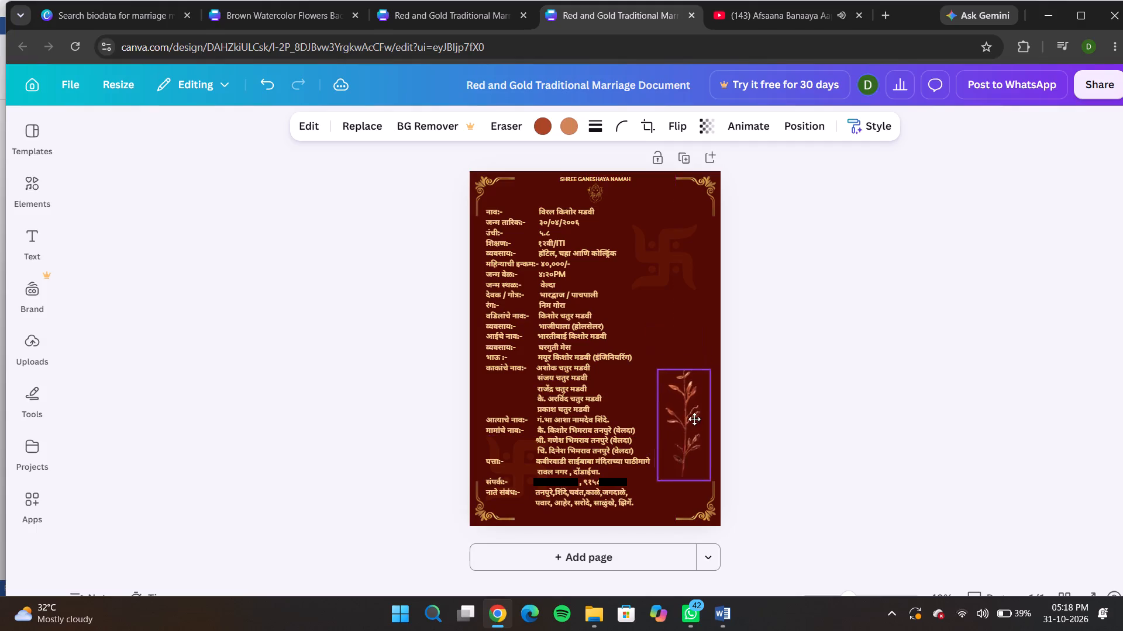
pyautogui.moveTo(694, 419); pyautogui.dragTo(683, 436)
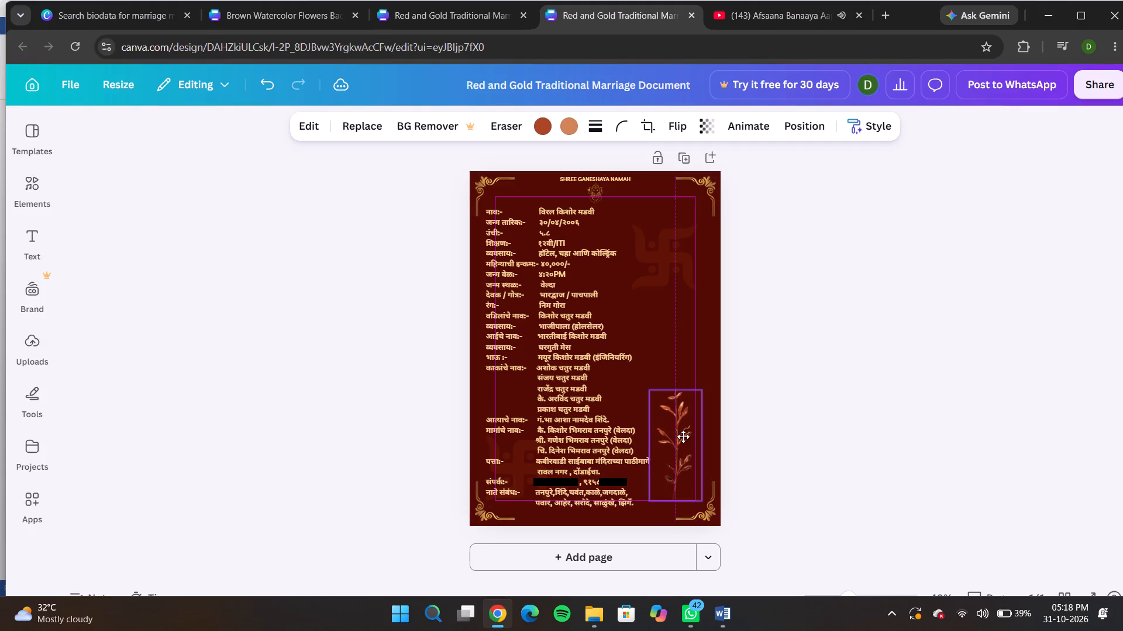
pyautogui.moveTo(683, 436); pyautogui.dragTo(680, 427)
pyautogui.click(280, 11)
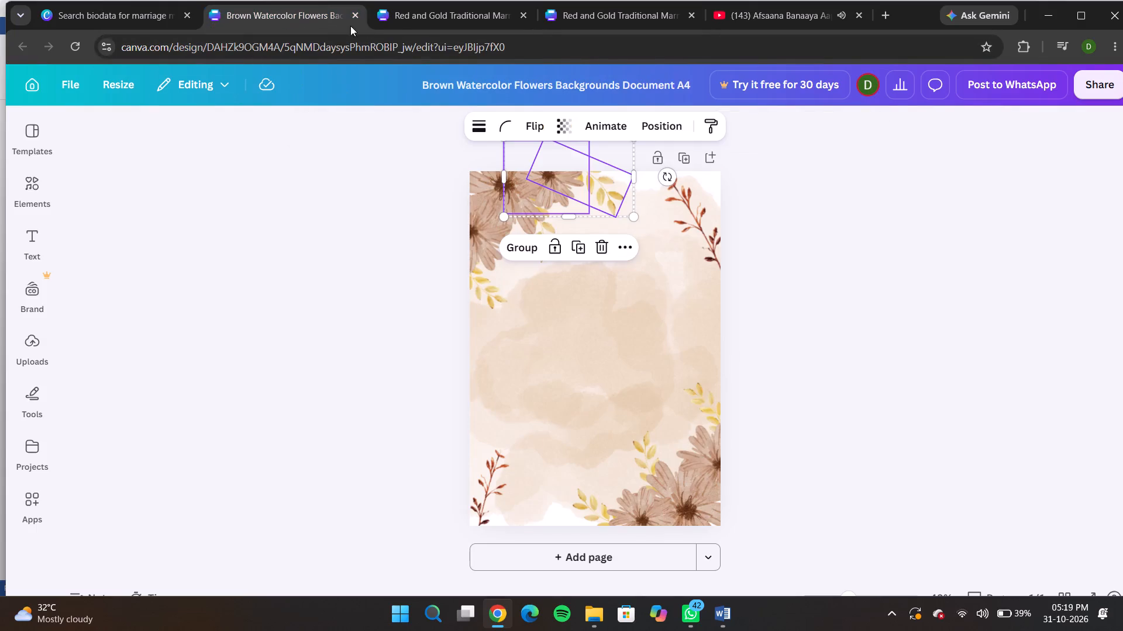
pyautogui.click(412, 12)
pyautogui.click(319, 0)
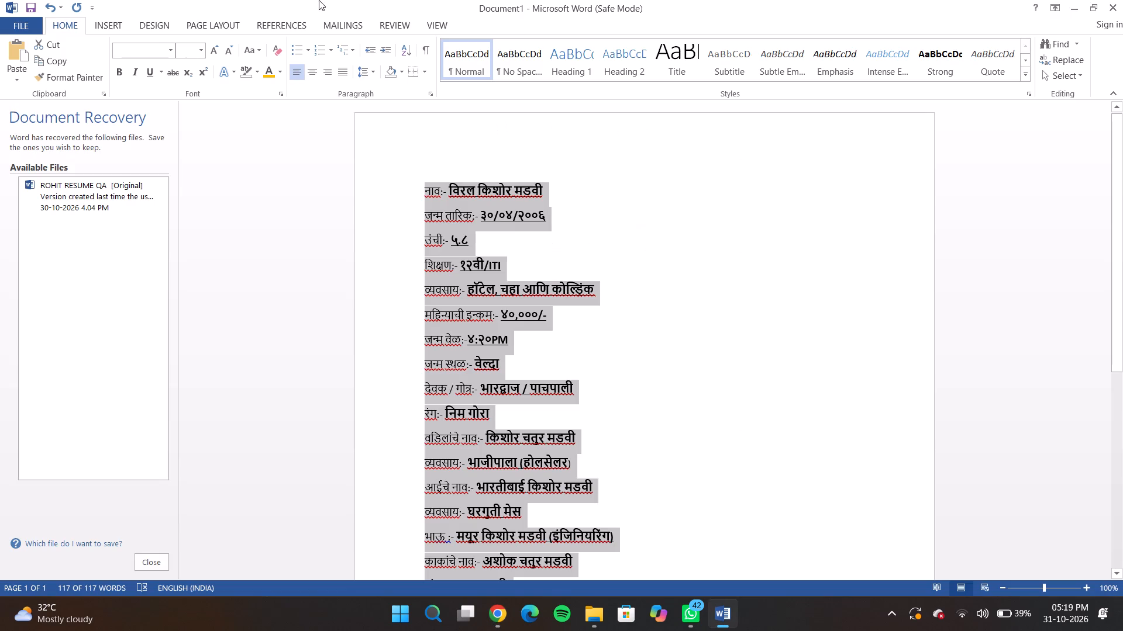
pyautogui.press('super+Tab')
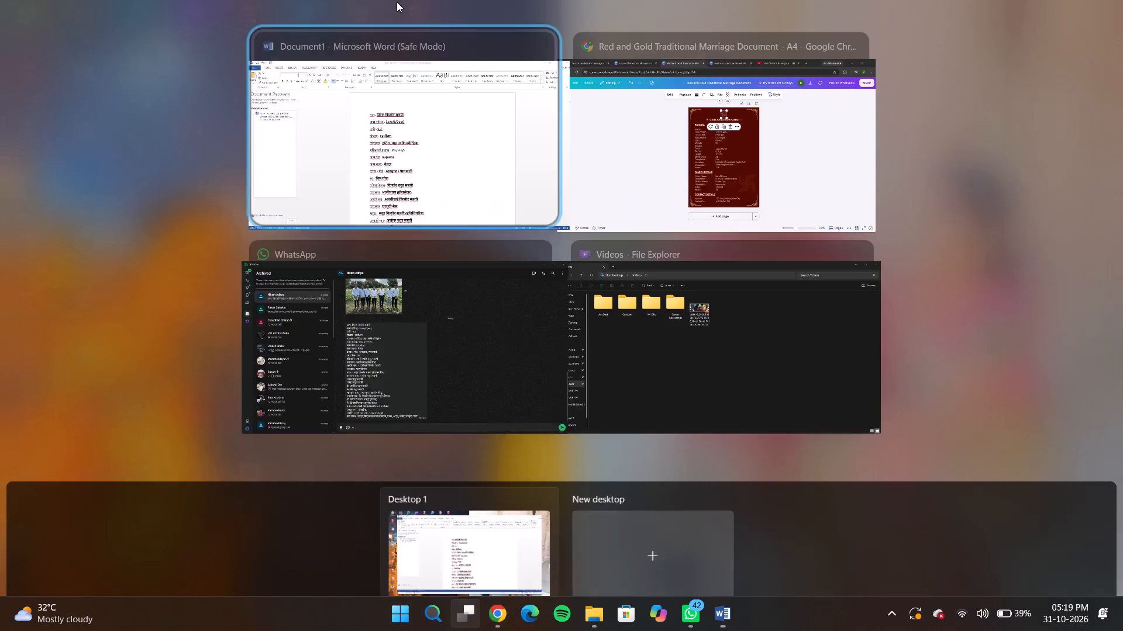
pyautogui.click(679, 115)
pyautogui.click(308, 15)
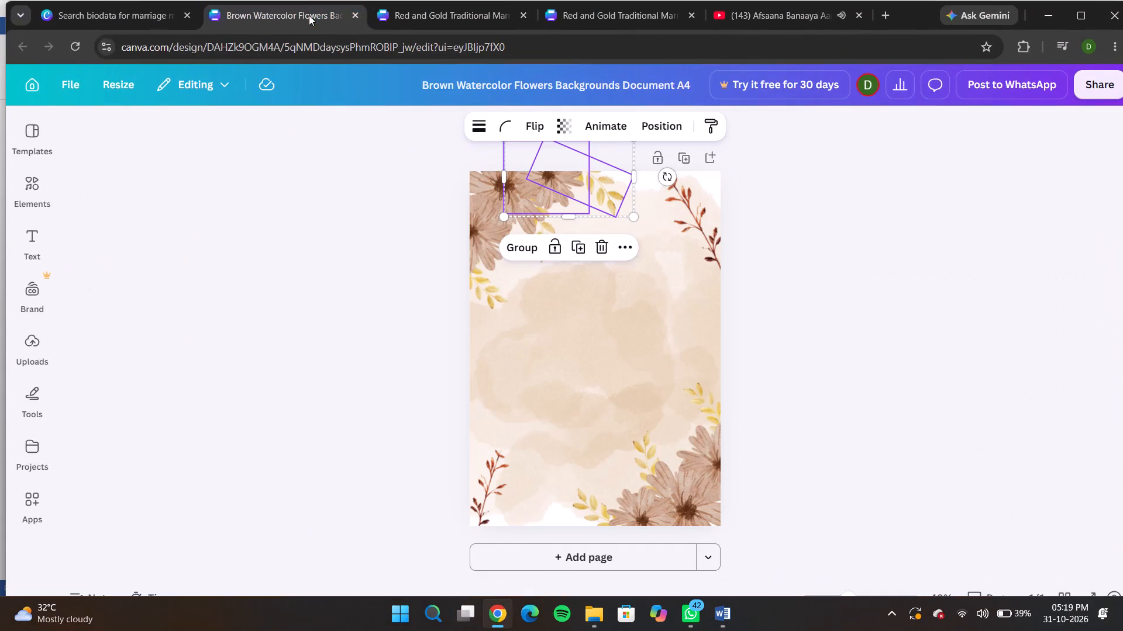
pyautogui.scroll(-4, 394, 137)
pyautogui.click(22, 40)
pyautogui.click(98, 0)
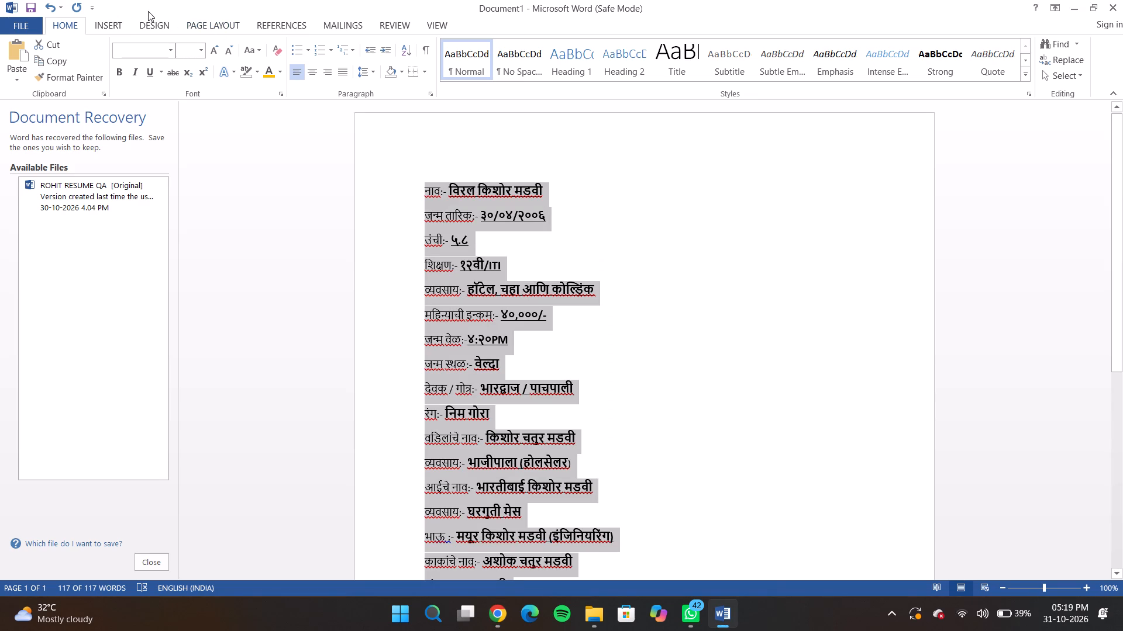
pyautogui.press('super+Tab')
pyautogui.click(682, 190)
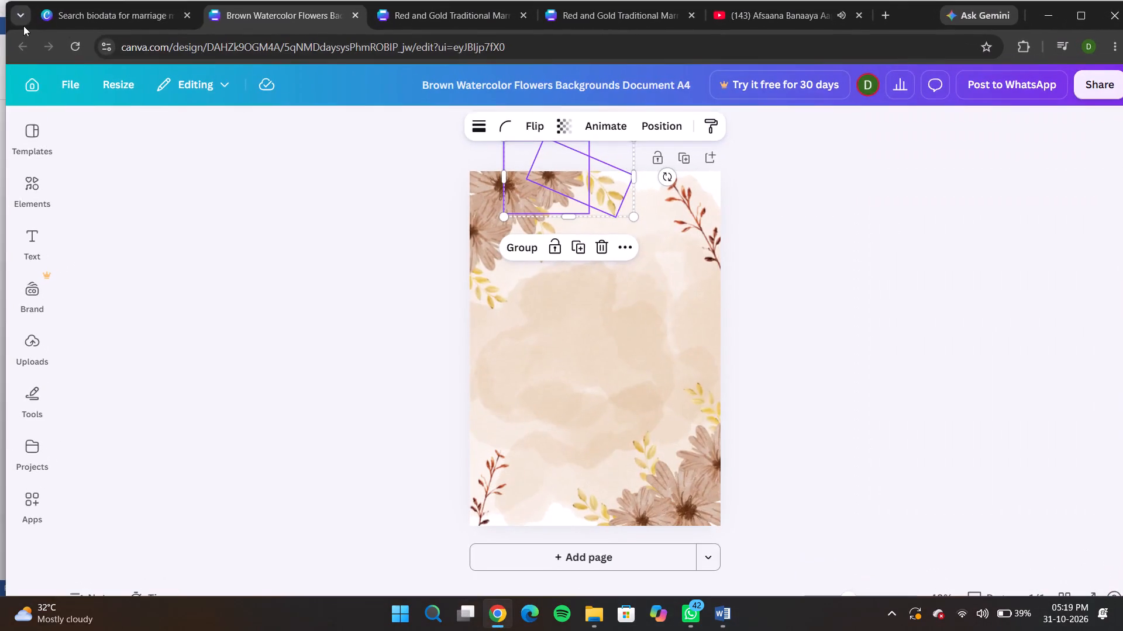
# Look through the templates similar to Brown Watercolor Flowers Backgrounds Document A4 for more decorations, and close the preview.
pyautogui.click(92, 22)
pyautogui.scroll(-5, 293, 193)
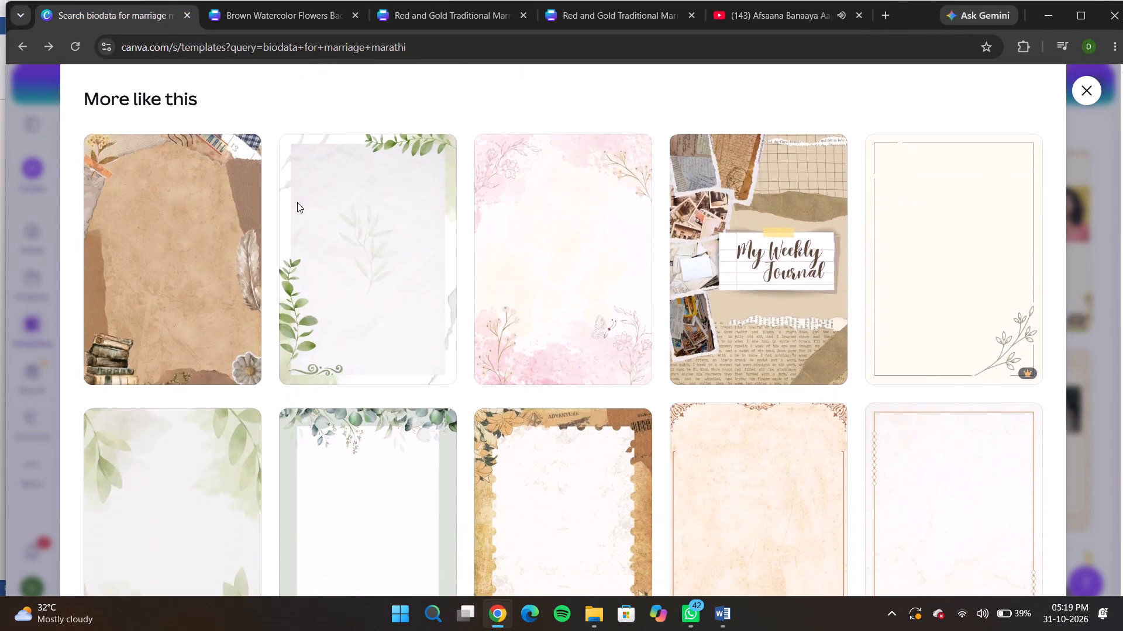
pyautogui.scroll(-4, 297, 202)
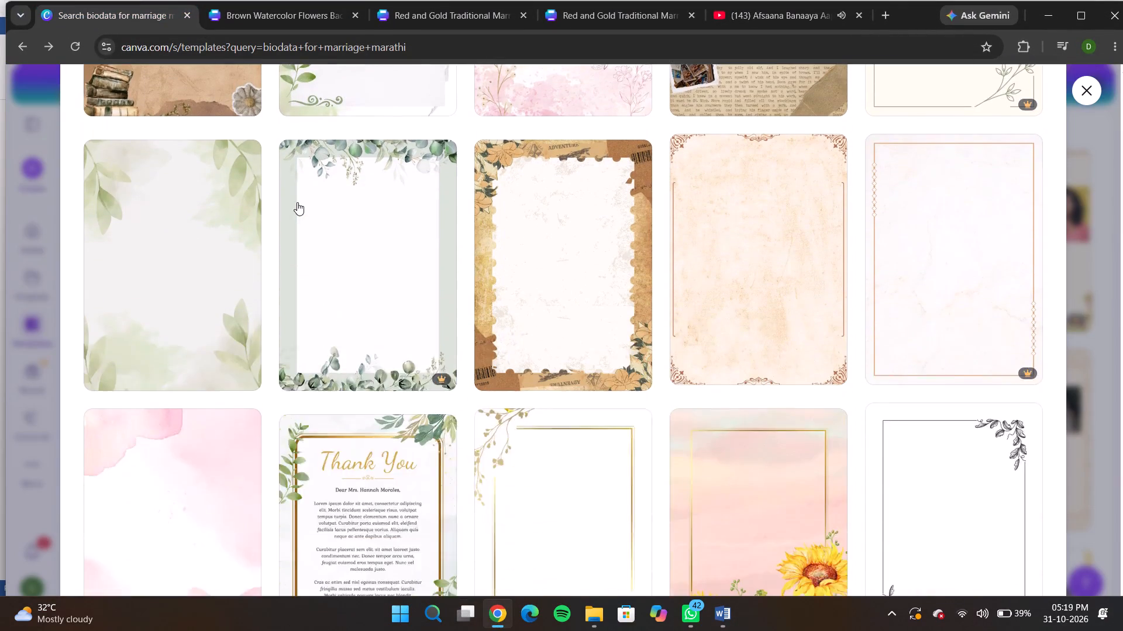
pyautogui.scroll(-5, 297, 202)
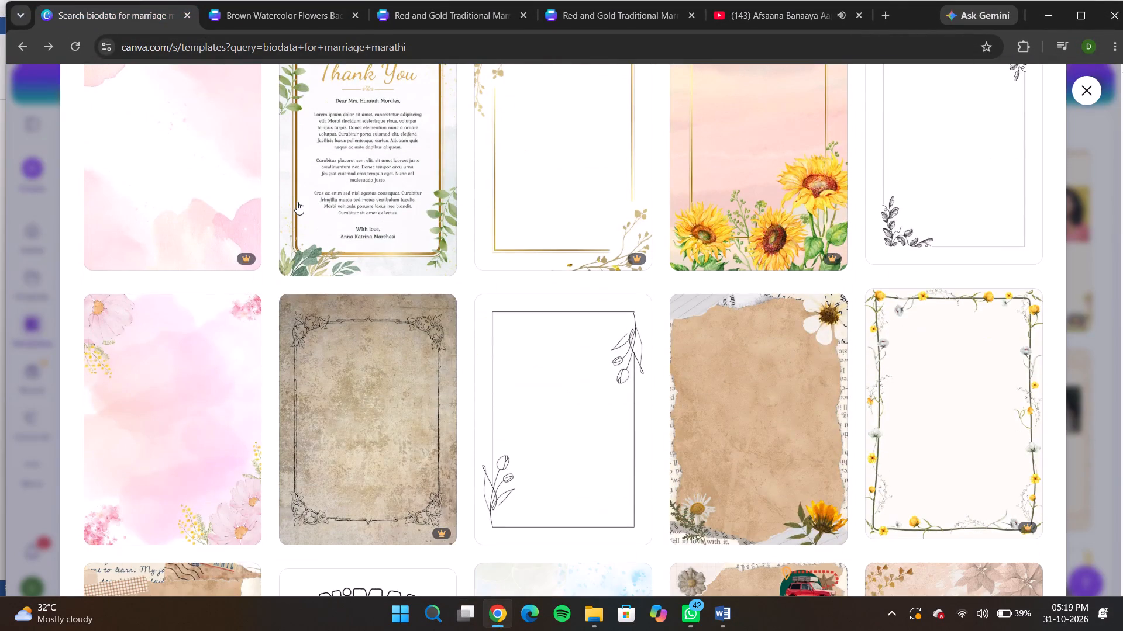
pyautogui.scroll(-2, 297, 202)
pyautogui.scroll(1, 298, 201)
pyautogui.scroll(-11, 298, 201)
pyautogui.scroll(11, 298, 199)
pyautogui.scroll(20, 312, 197)
pyautogui.scroll(2, 312, 197)
pyautogui.click(1079, 95)
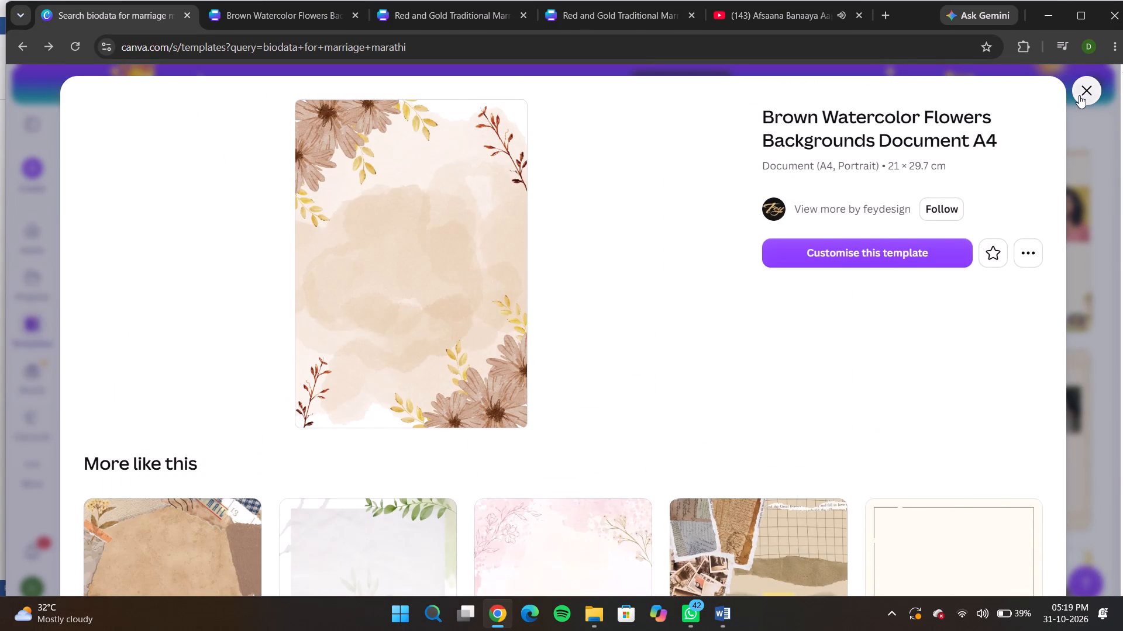
# Replace the biodata template search with a search for shree ganeshay namah.
pyautogui.scroll(9, 570, 217)
pyautogui.click(567, 262)
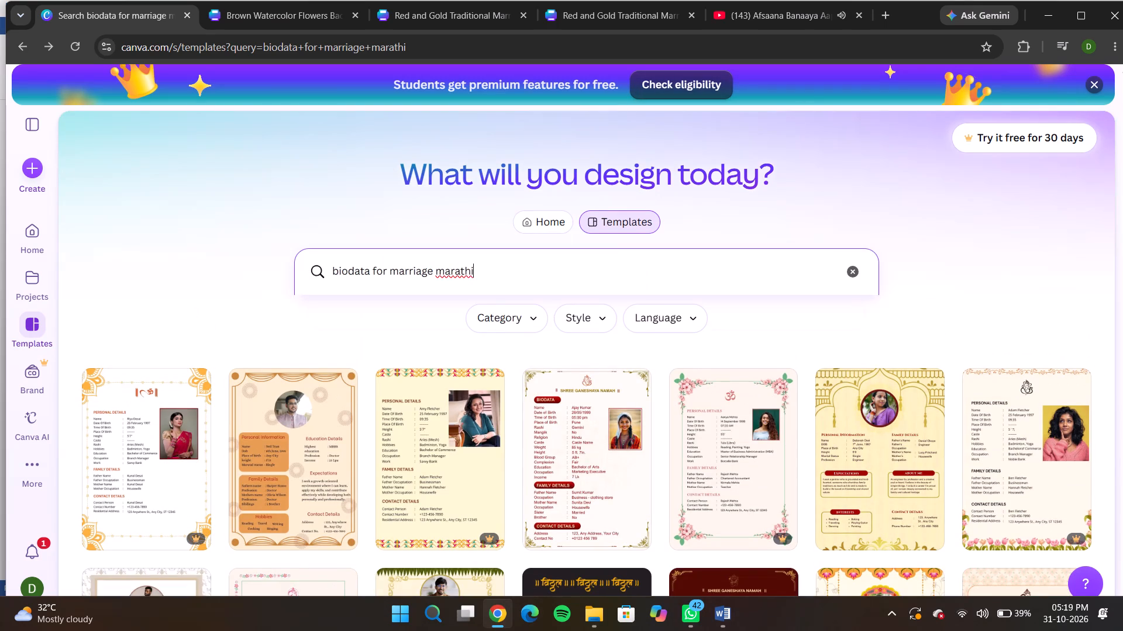
pyautogui.press('BackSpace')
pyautogui.press('BackSpace')
pyautogui.press('BackSpace')
pyautogui.press('BackSpace')
pyautogui.press('BackSpace')
pyautogui.press('BackSpace')
pyautogui.press('BackSpace')
pyautogui.press('BackSpace')
pyautogui.press('BackSpace')
pyautogui.press('BackSpace')
pyautogui.press('BackSpace')
pyautogui.press('BackSpace')
pyautogui.press('BackSpace')
pyautogui.press('BackSpace')
pyautogui.press('BackSpace')
pyautogui.press('BackSpace')
pyautogui.press('BackSpace')
pyautogui.press('BackSpace')
pyautogui.press('BackSpace')
pyautogui.press('BackSpace')
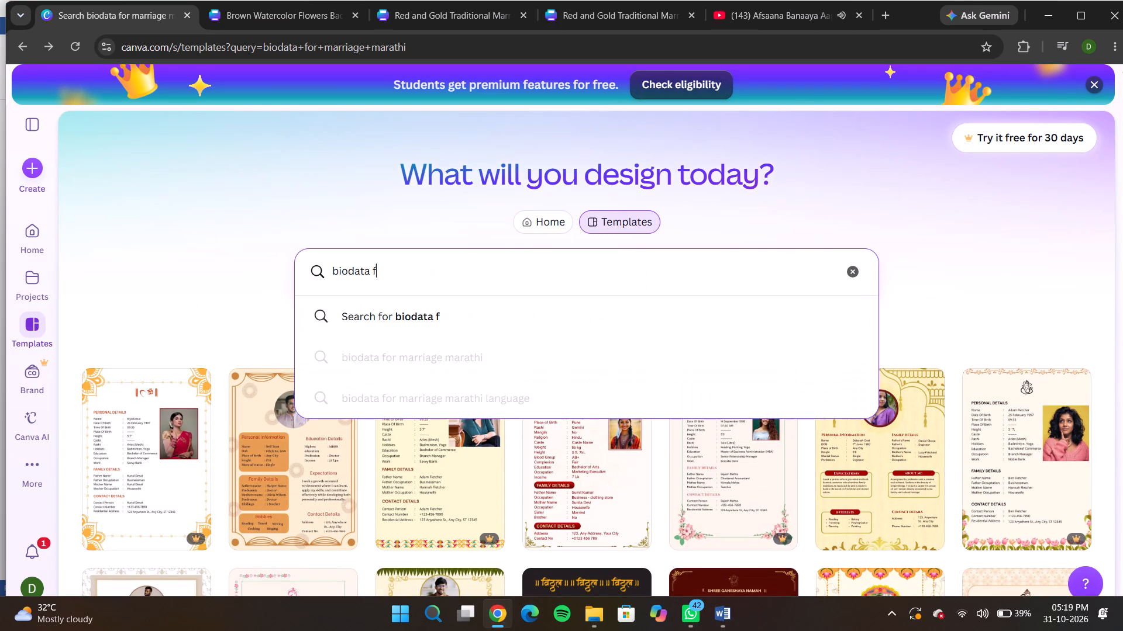
pyautogui.write('shree')
pyautogui.press('space')
pyautogui.write('gan')
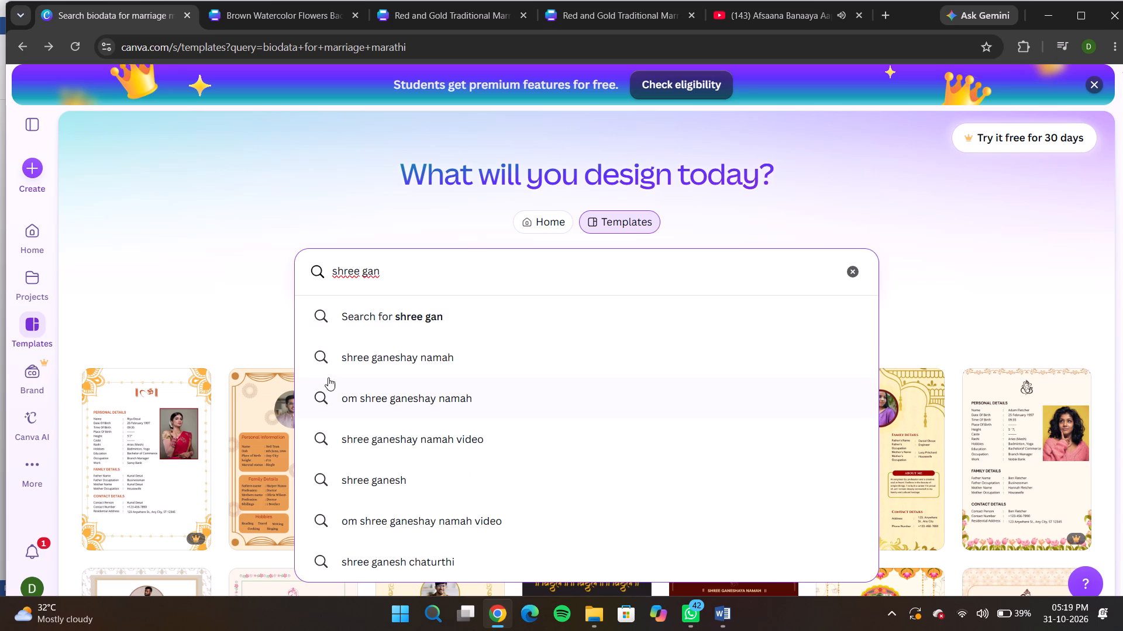
pyautogui.click(404, 355)
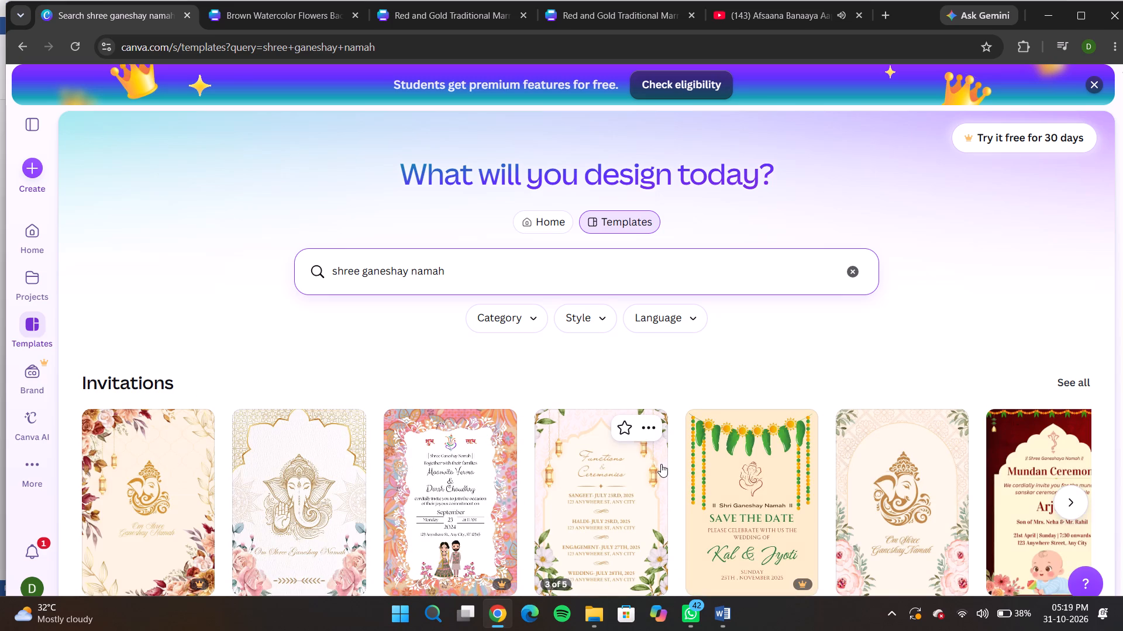
# Switch to YouTube and play Ucha Lamba Kad Forever from the Bollywood Hitlist playlist.
pyautogui.click(785, 11)
pyautogui.scroll(-1, 927, 383)
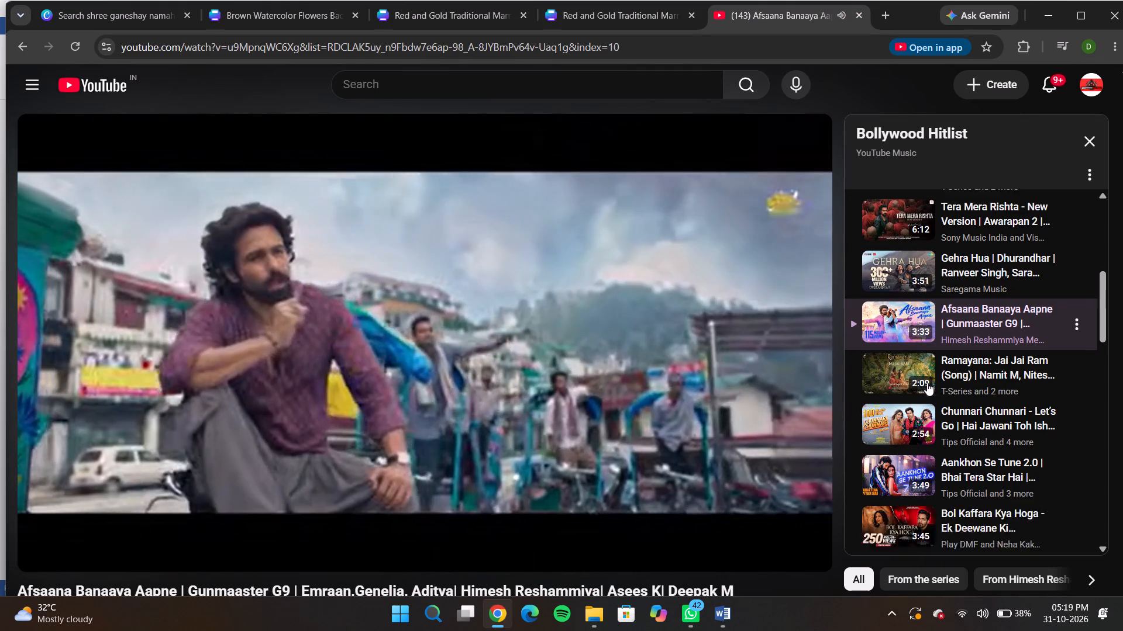
pyautogui.scroll(-2, 862, 439)
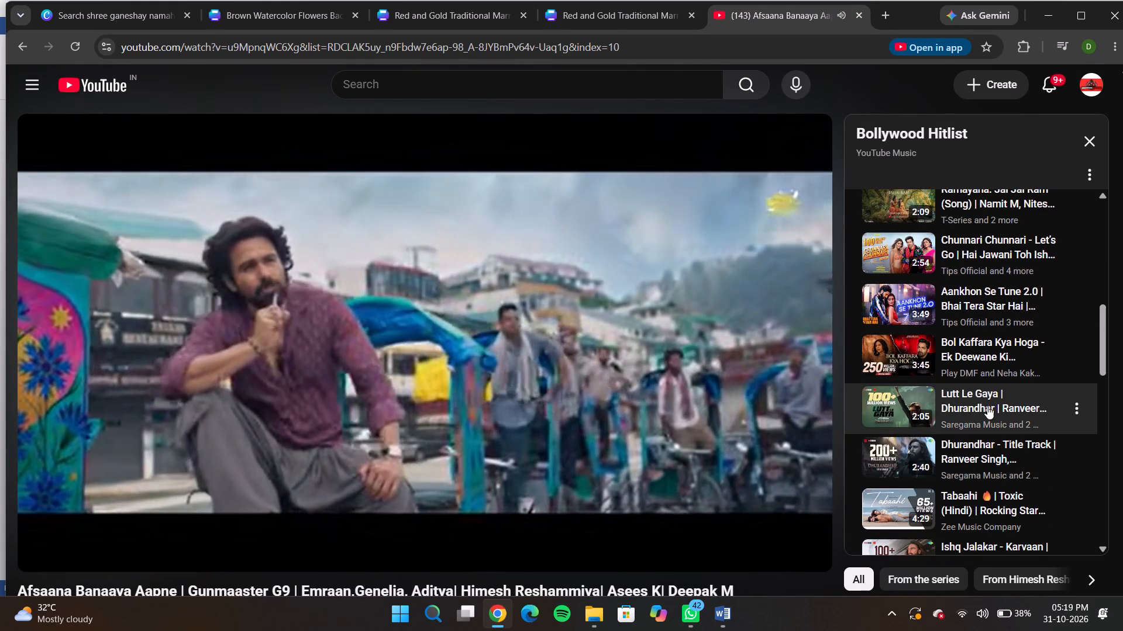
pyautogui.scroll(-1, 966, 414)
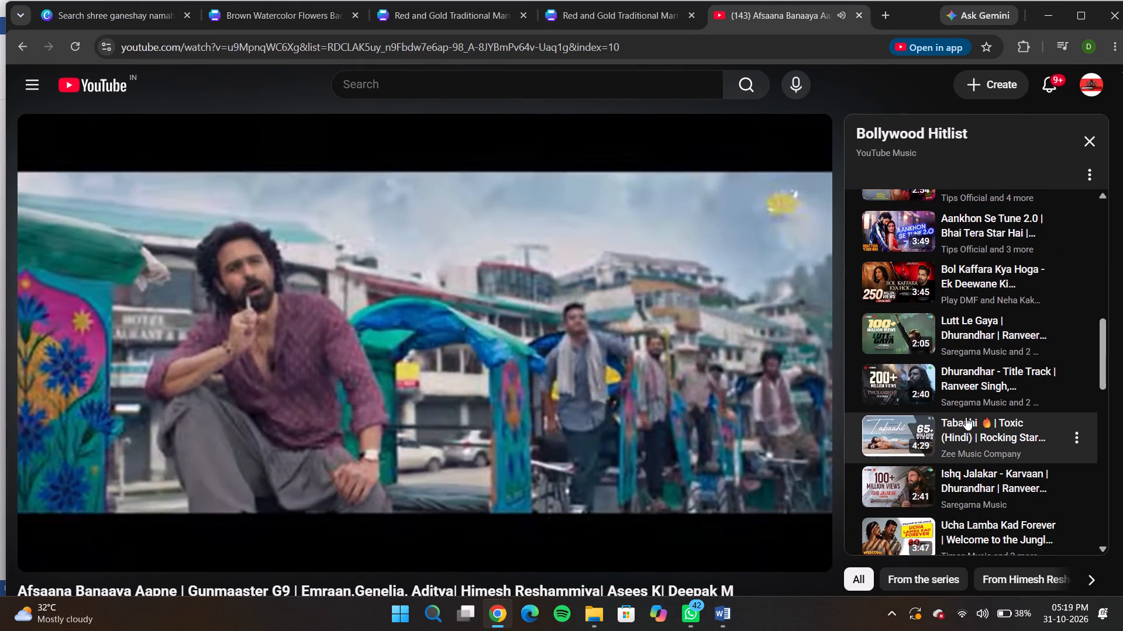
pyautogui.scroll(-2, 964, 419)
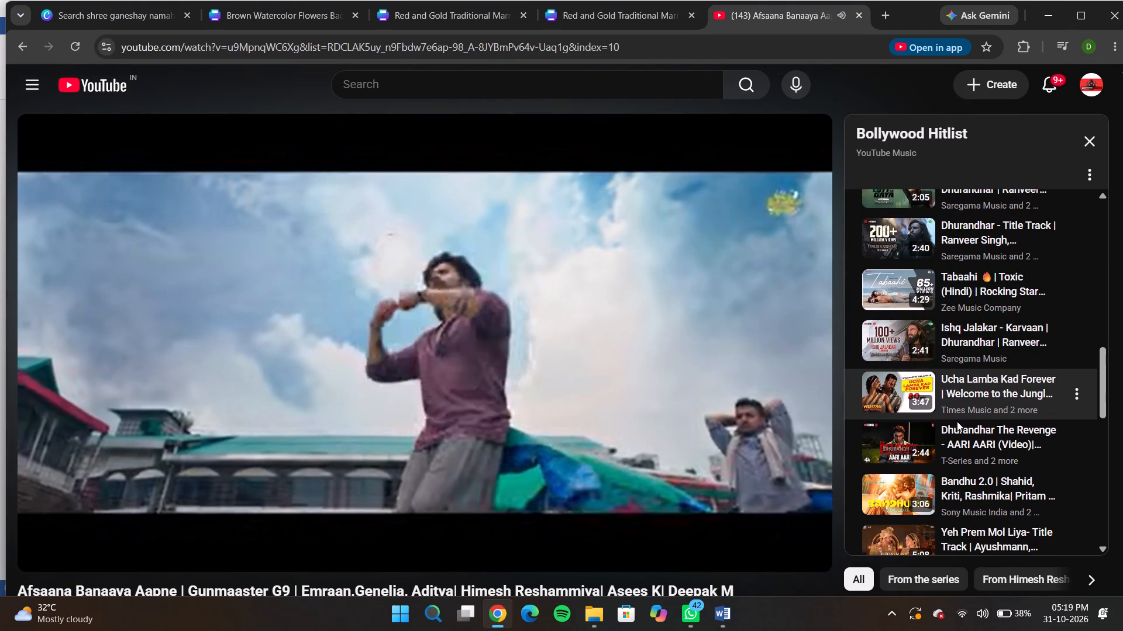
pyautogui.click(905, 396)
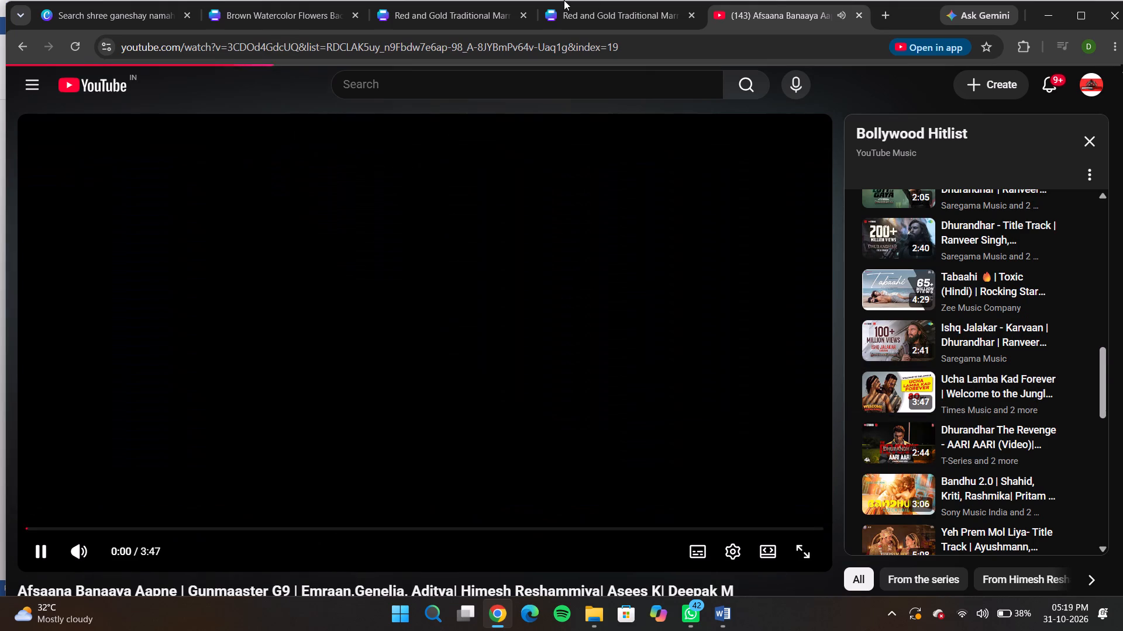
# Return to the Canva template results, find the Pink and Gold Wedding and Save the date Invitation, and open it for customising.
pyautogui.click(133, 16)
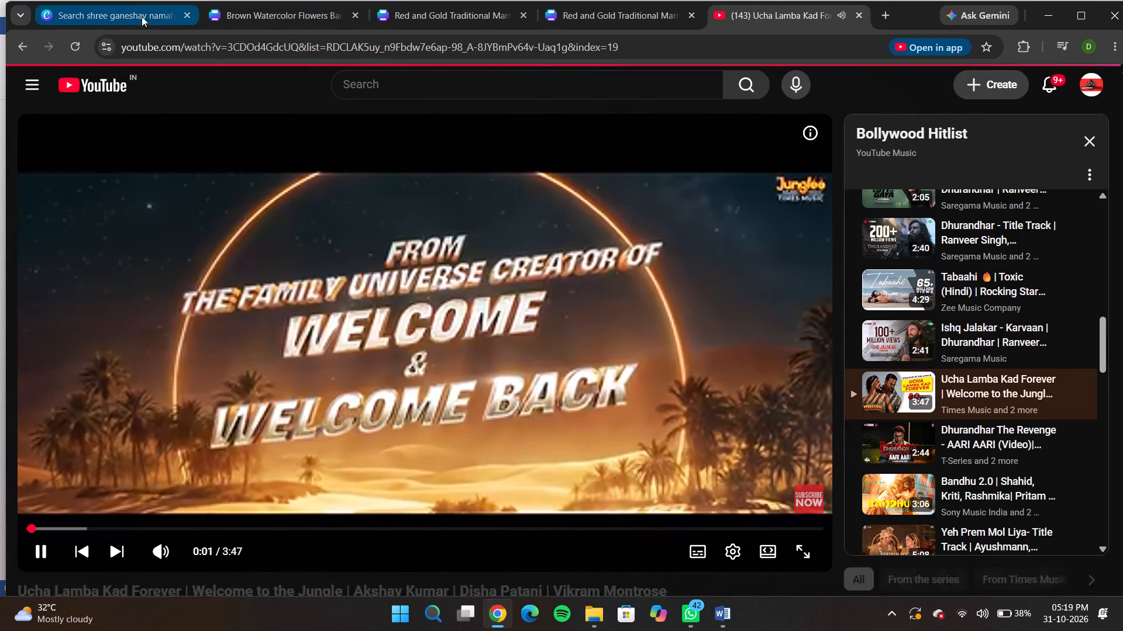
pyautogui.scroll(-3, 402, 330)
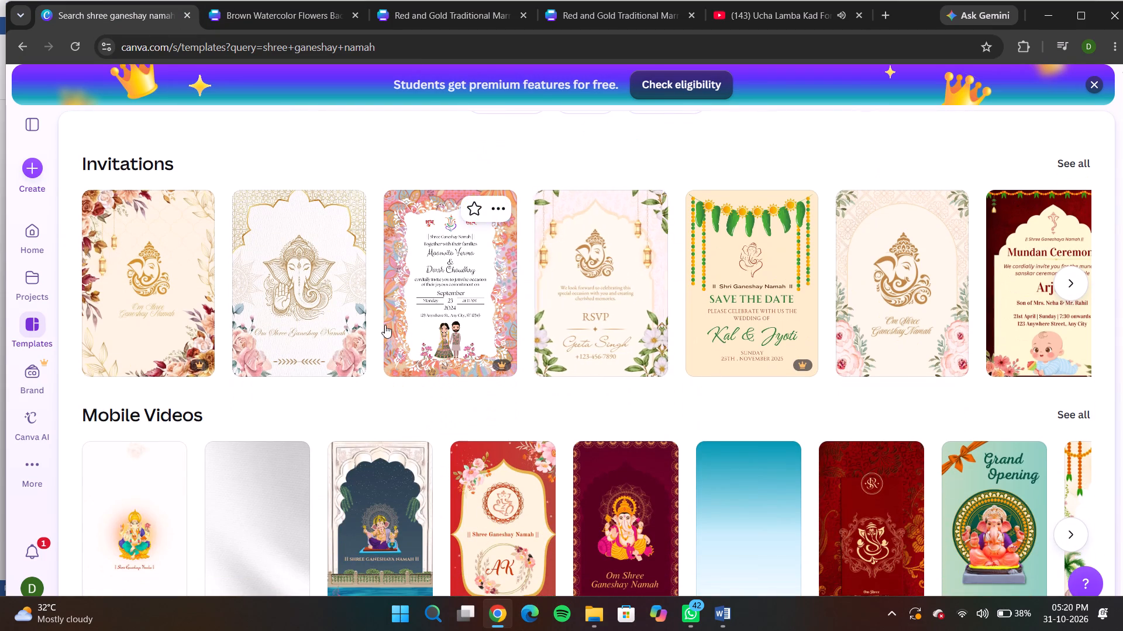
pyautogui.scroll(-2, 500, 401)
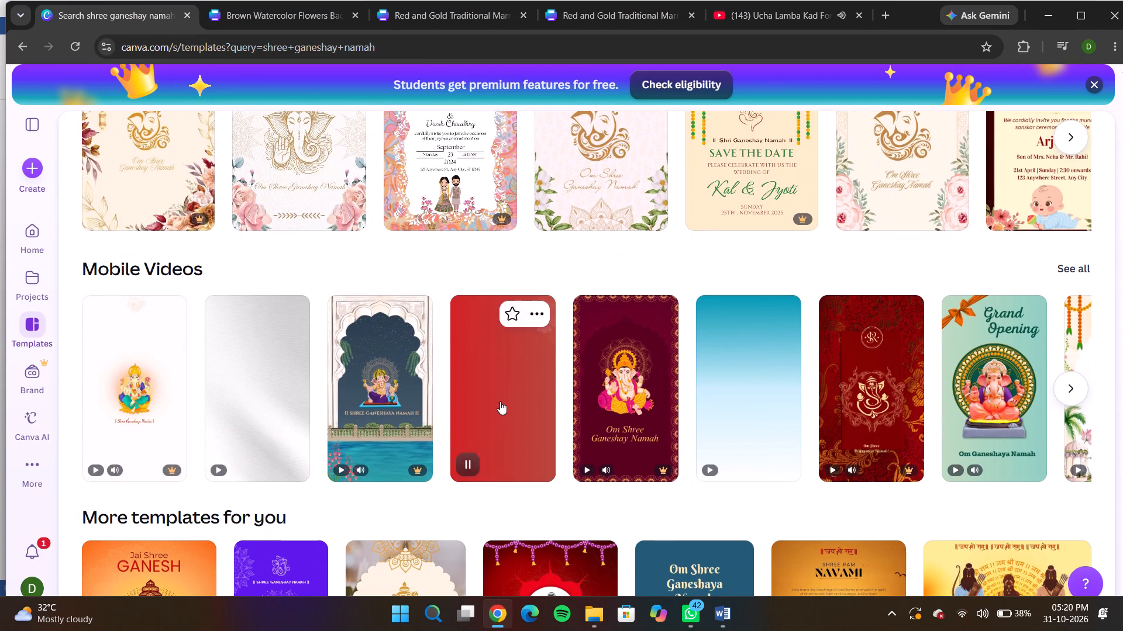
pyautogui.scroll(-3, 500, 401)
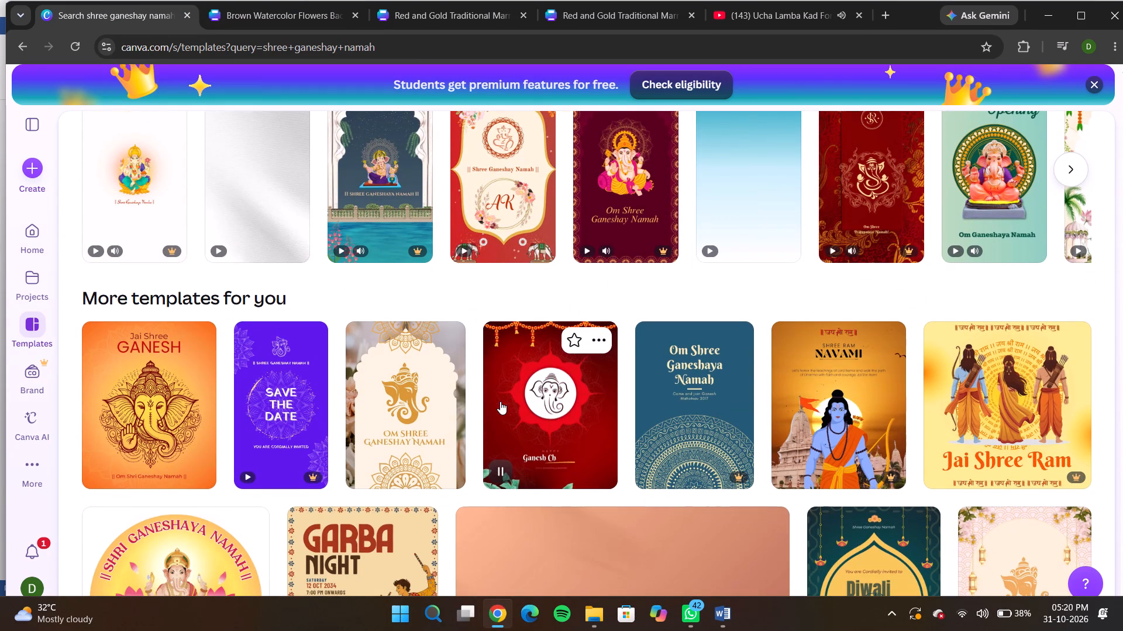
pyautogui.scroll(-3, 500, 401)
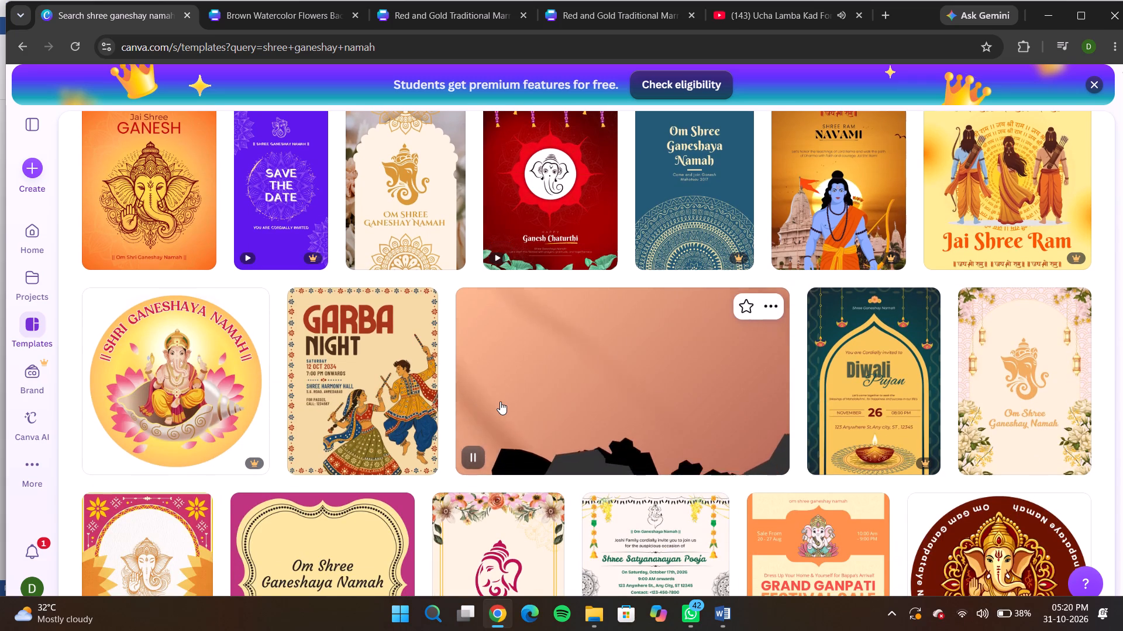
pyautogui.scroll(-1, 500, 401)
pyautogui.scroll(2, 500, 401)
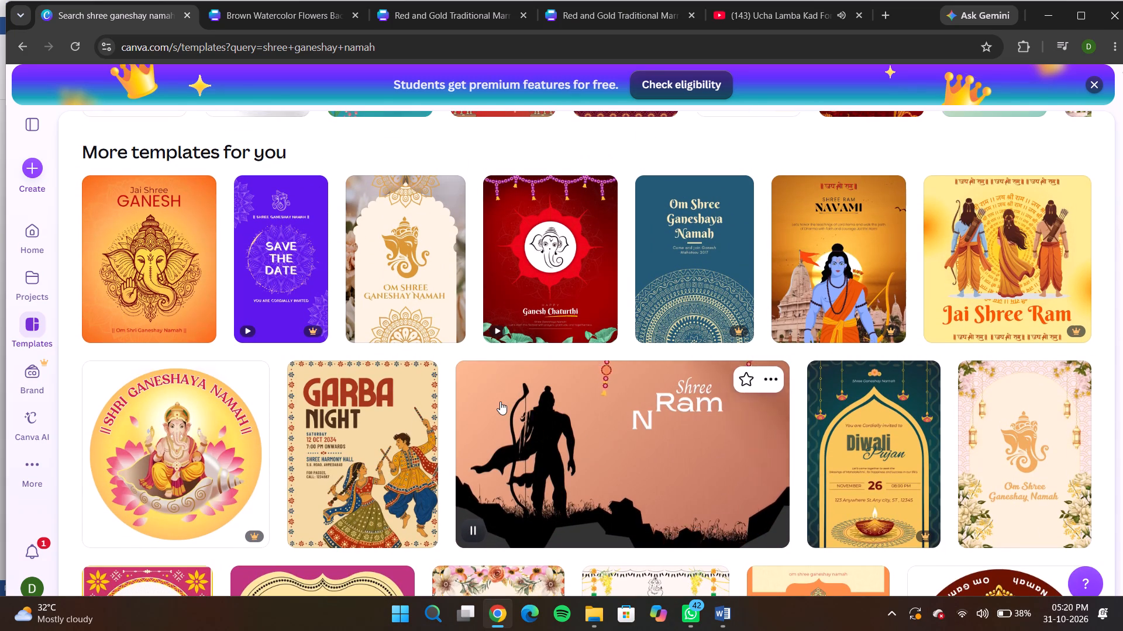
pyautogui.scroll(-3, 500, 401)
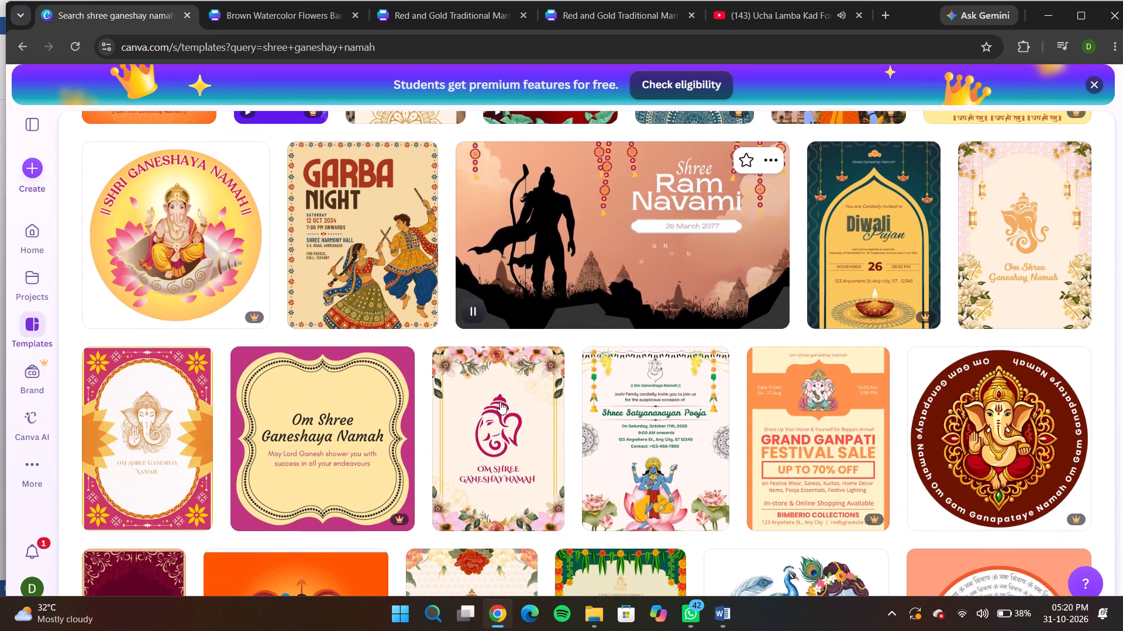
pyautogui.scroll(-4, 500, 401)
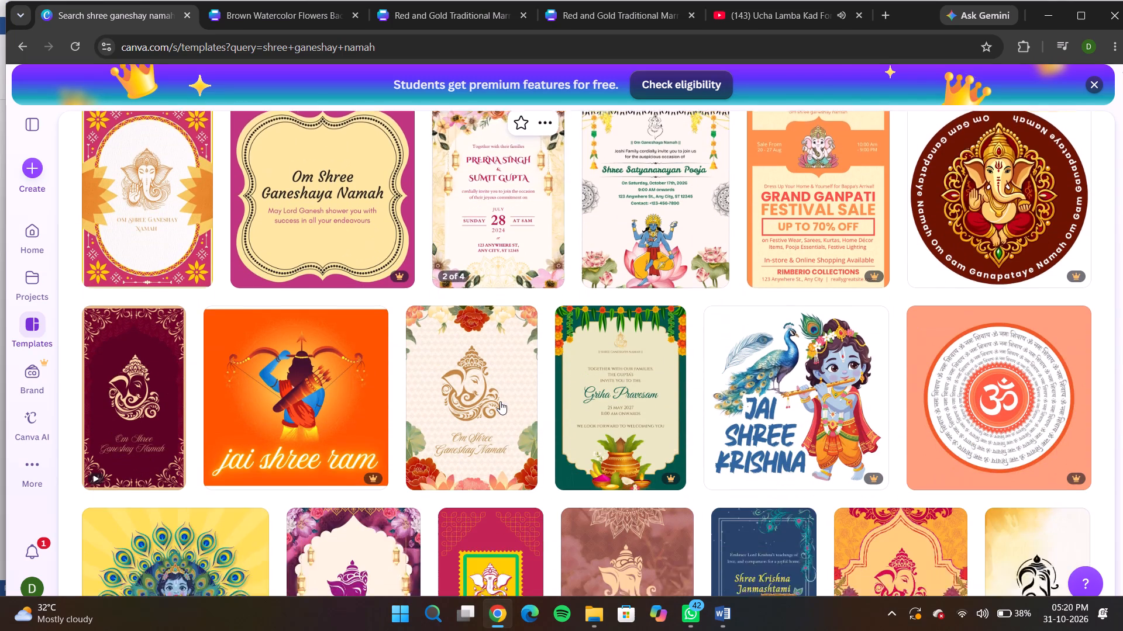
pyautogui.scroll(-2, 500, 401)
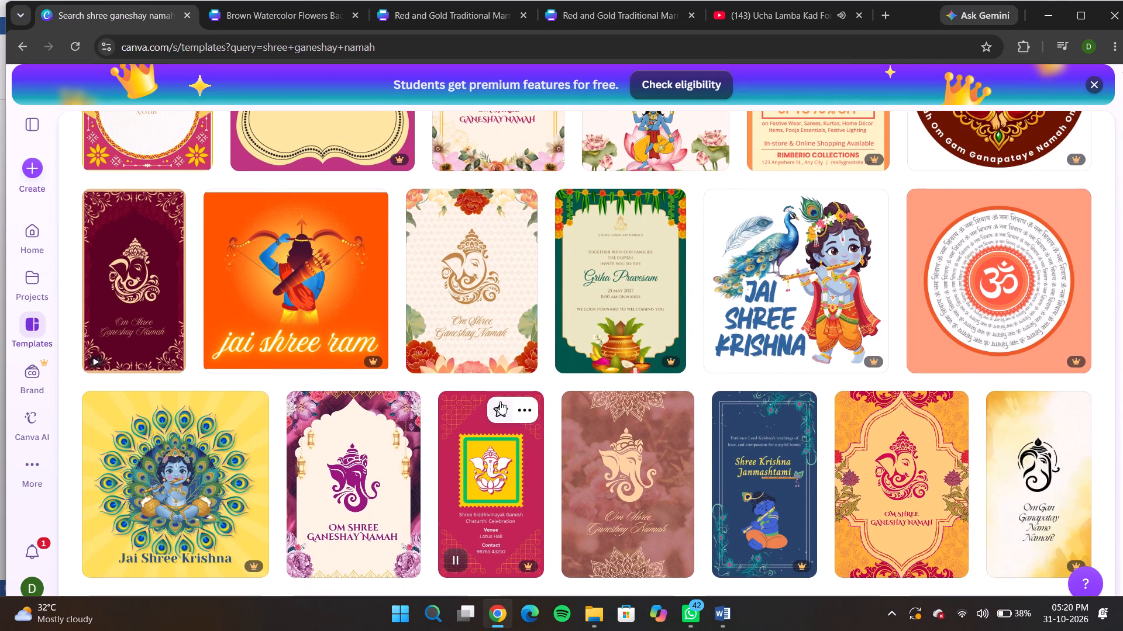
pyautogui.scroll(-1, 500, 401)
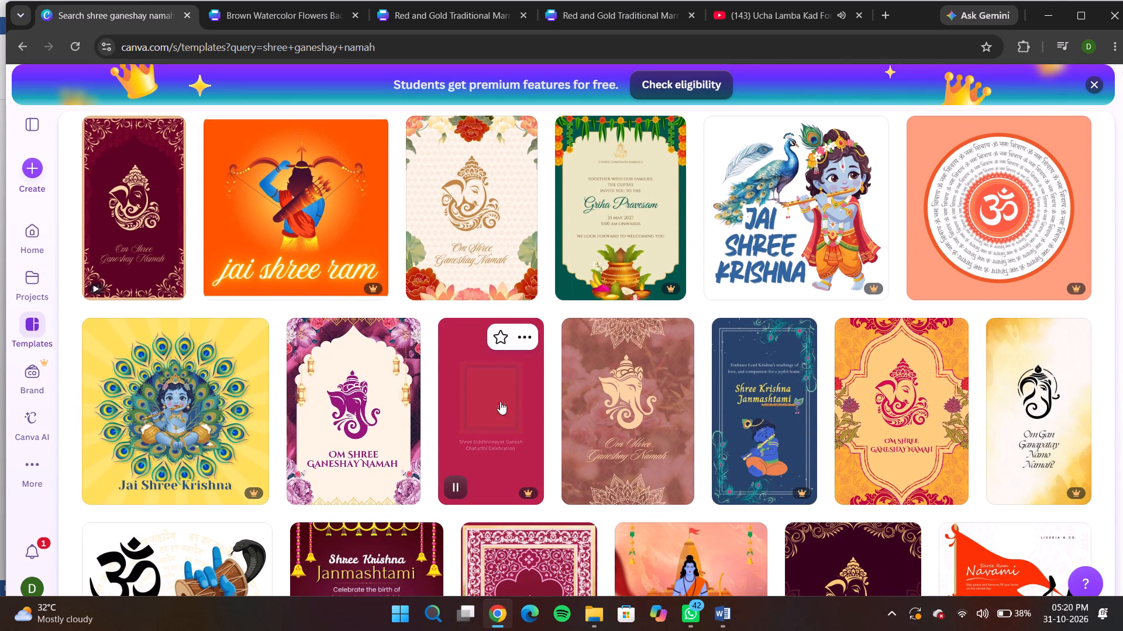
pyautogui.click(655, 408)
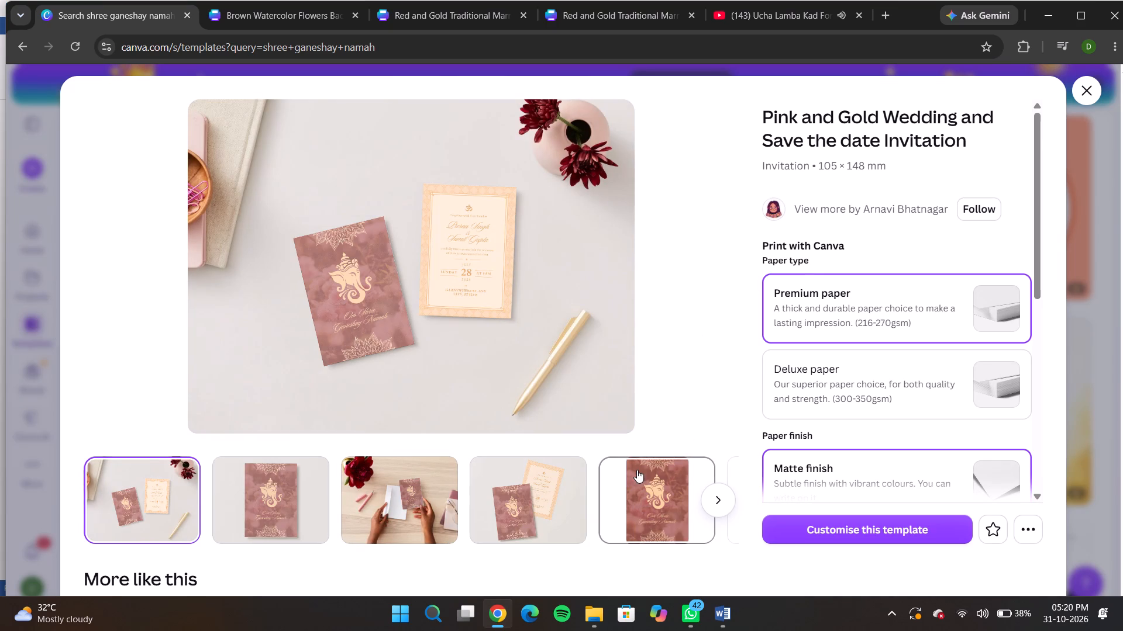
pyautogui.click(637, 469)
pyautogui.click(893, 534)
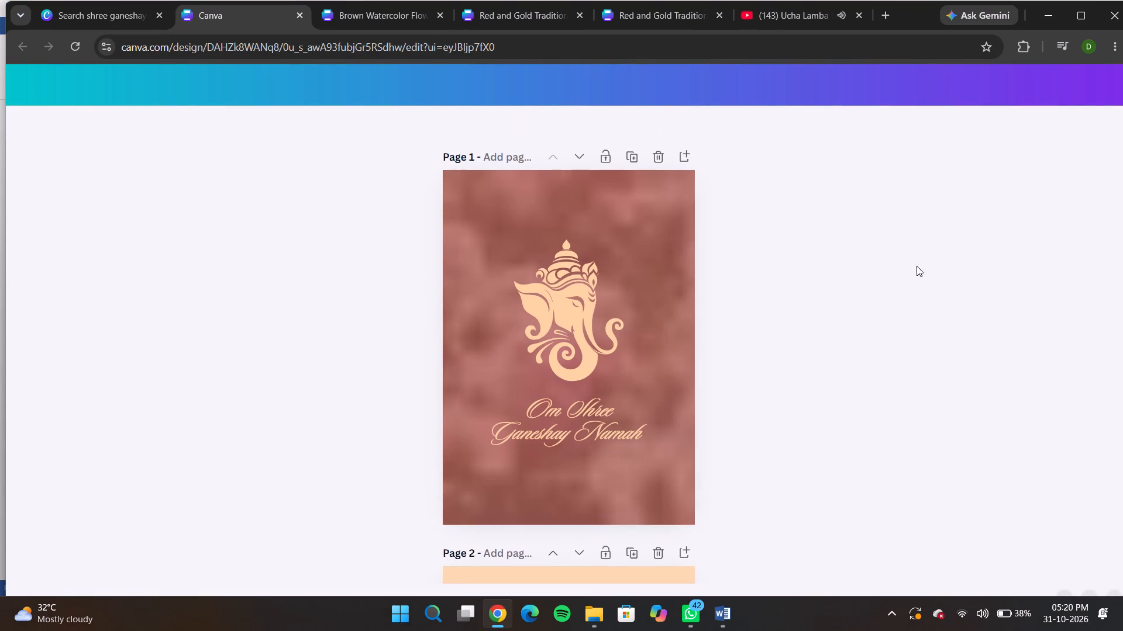
# Copy the gold Ganesha graphic from page 1 of the invitation and paste it into the red Marathi biodata design.
pyautogui.click(574, 324)
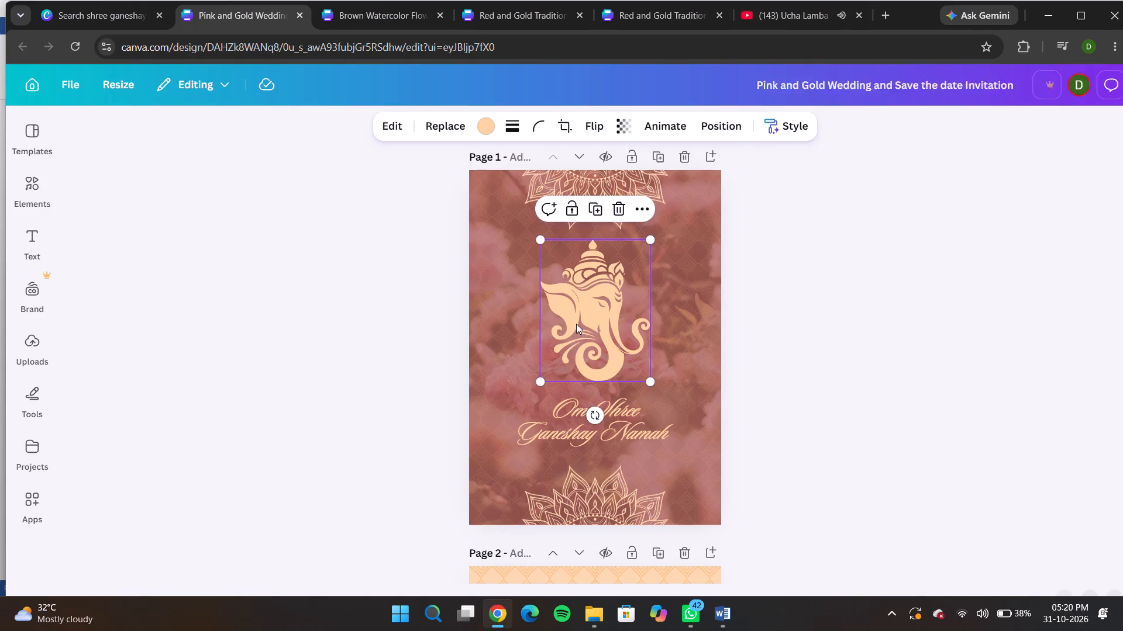
pyautogui.hotkey('ctrl', 'c')
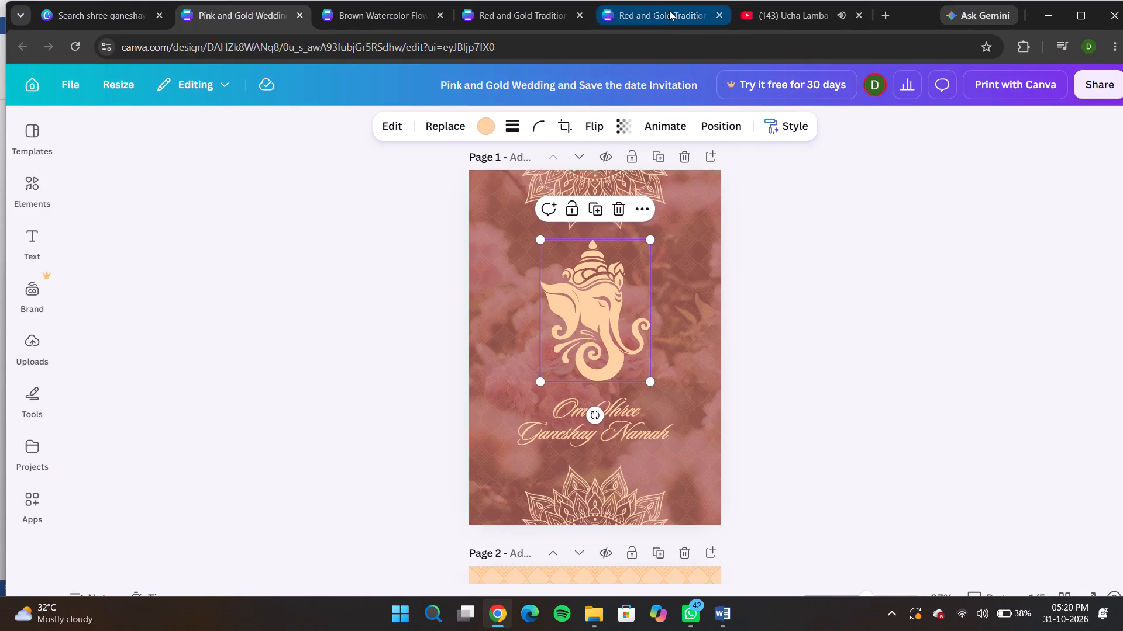
pyautogui.click(669, 11)
pyautogui.click(893, 325)
pyautogui.hotkey('ctrl', 'v')
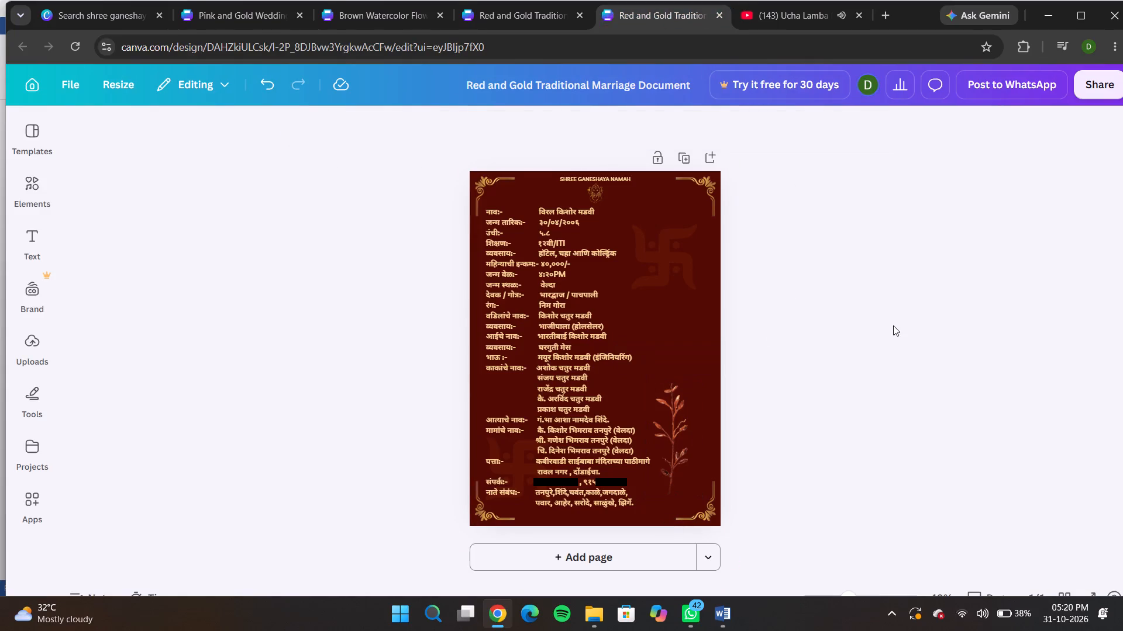
# Move the pasted Ganesha to the blank area beside the biodata details, and shift the upper swastika behind the text.
pyautogui.moveTo(547, 245); pyautogui.dragTo(688, 328)
pyautogui.click(685, 235)
pyautogui.moveTo(685, 235); pyautogui.dragTo(631, 220)
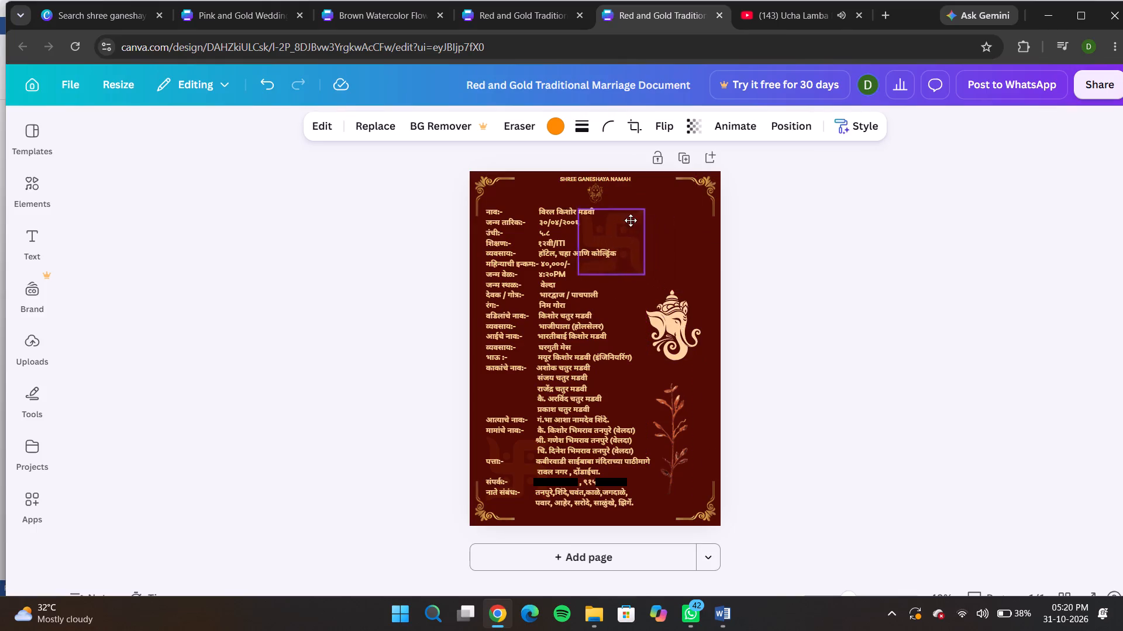
pyautogui.moveTo(631, 220); pyautogui.dragTo(587, 221)
# Reposition the large Ganesha graphic higher in the page's right-hand space, vertically lined up above the botanical branch.
pyautogui.click(666, 330)
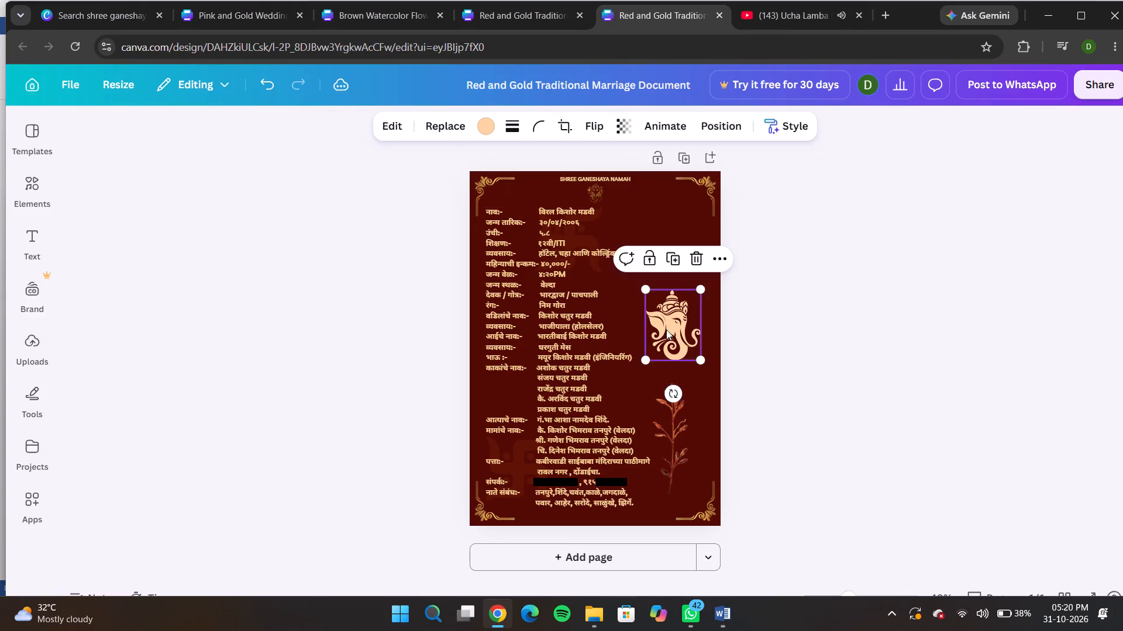
pyautogui.moveTo(671, 330); pyautogui.dragTo(665, 294)
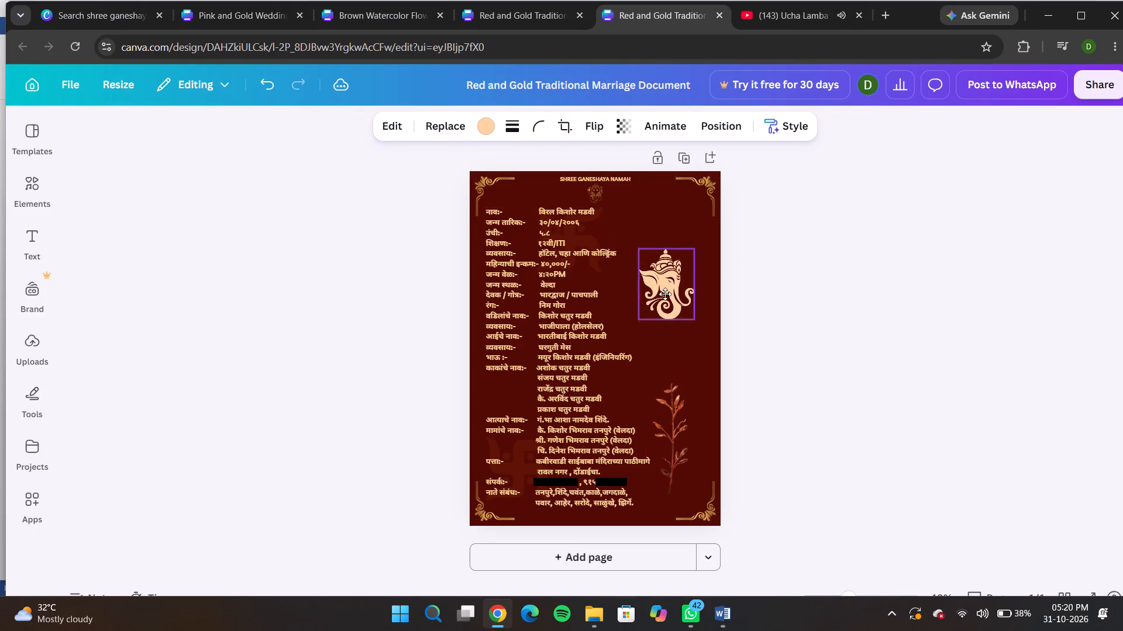
pyautogui.moveTo(665, 294); pyautogui.dragTo(671, 307)
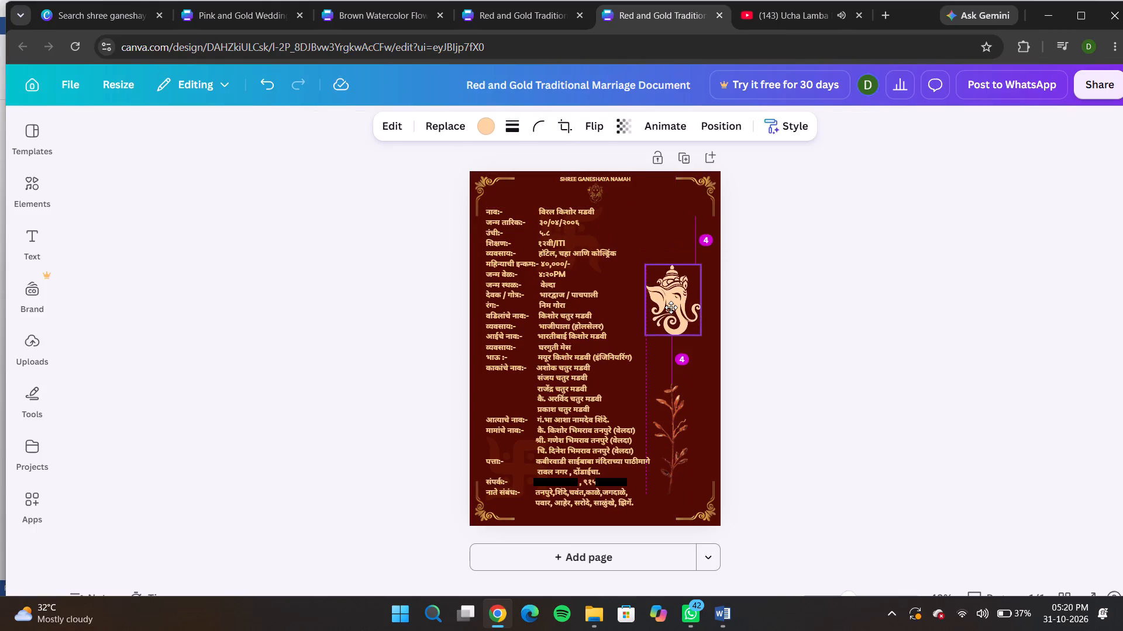
pyautogui.moveTo(671, 307); pyautogui.dragTo(671, 259)
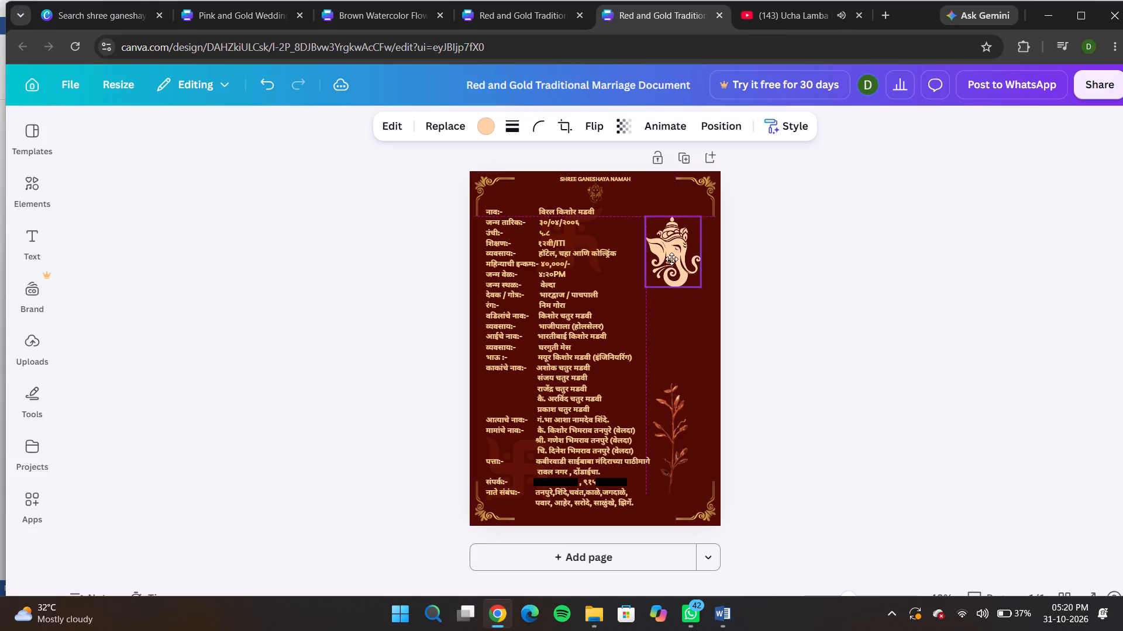
pyautogui.moveTo(671, 259); pyautogui.dragTo(671, 276)
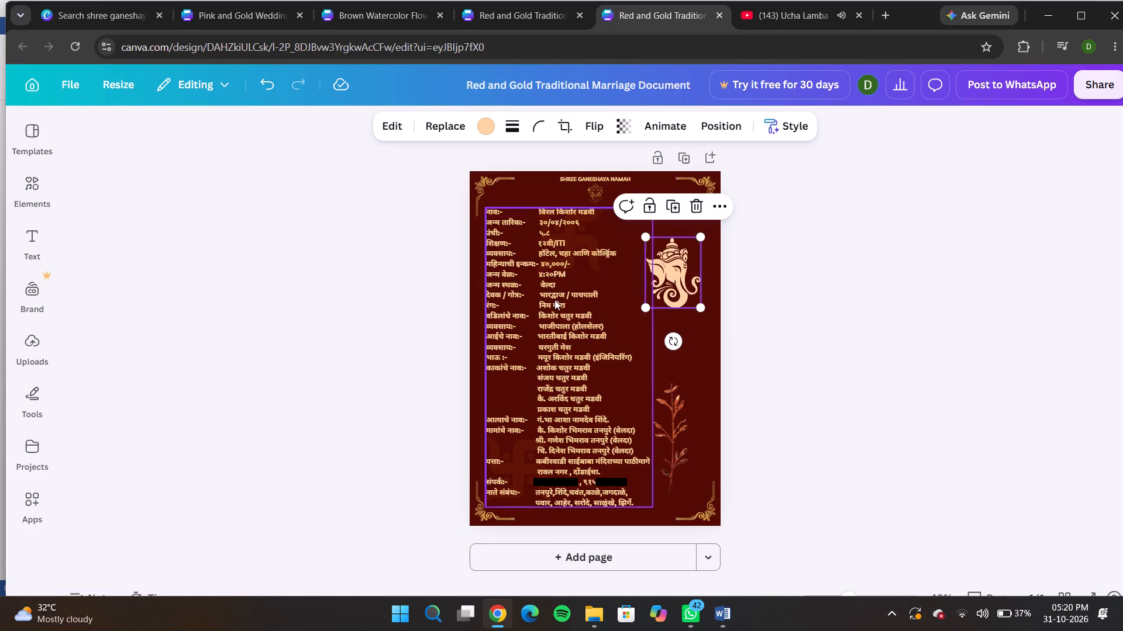
pyautogui.click(849, 305)
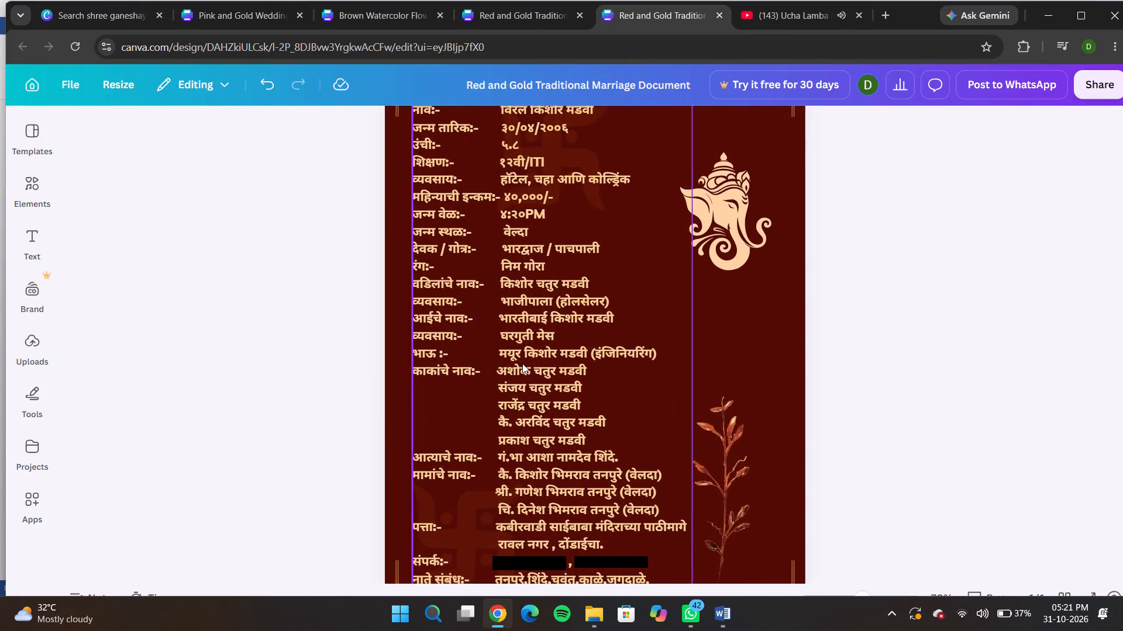
# Insert one space before the colon of the शिक्षण label and two before the colon of the नाव label.
pyautogui.click(446, 167)
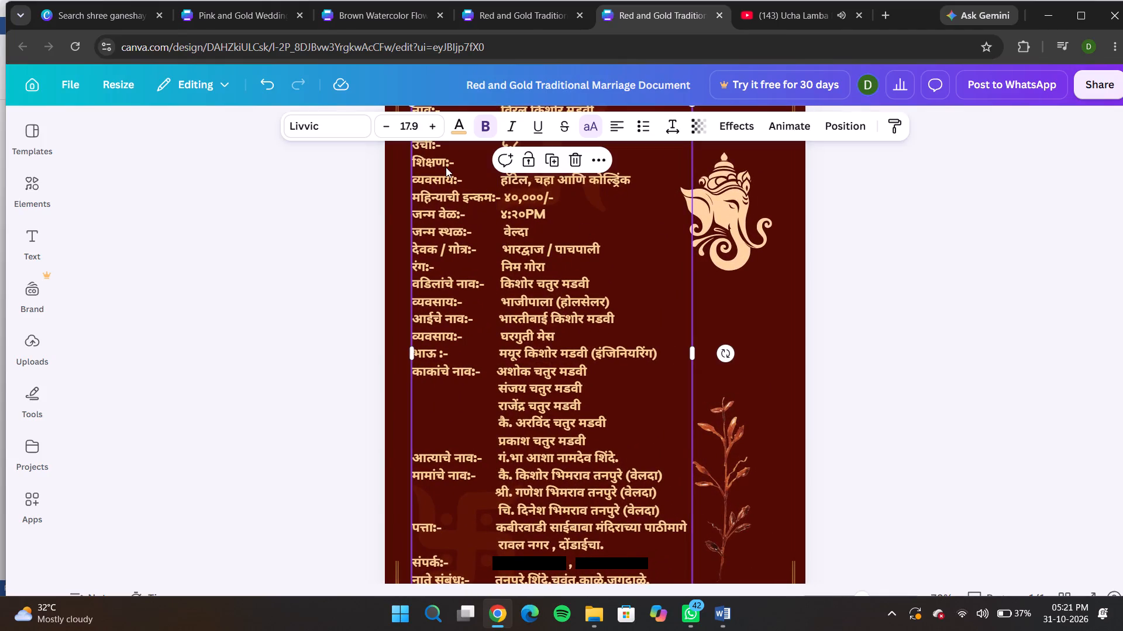
pyautogui.click(446, 167)
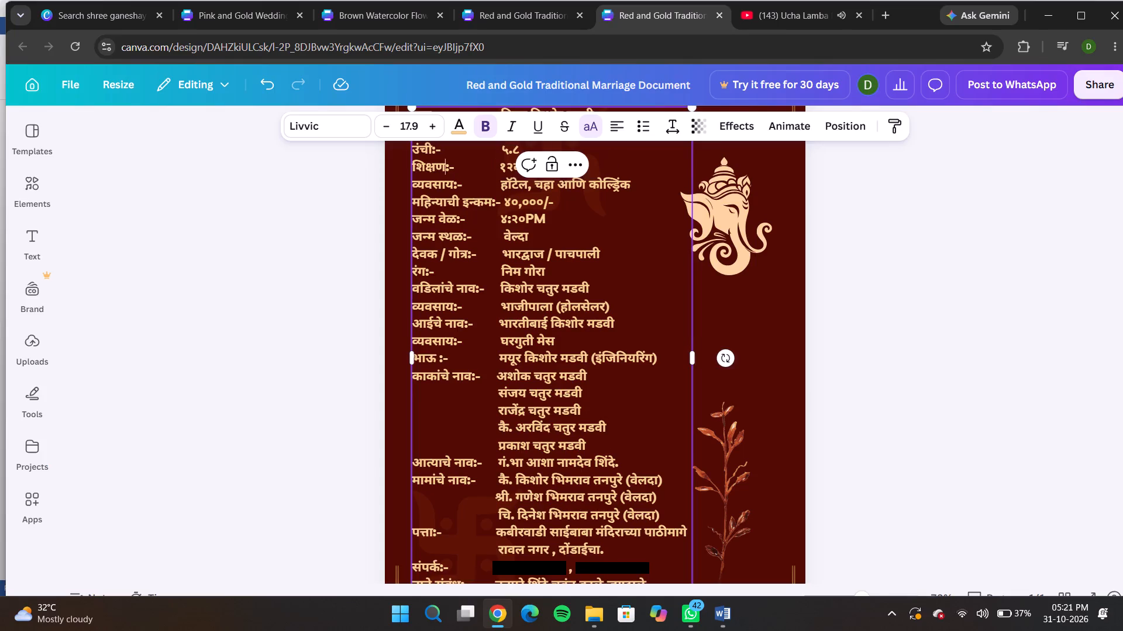
pyautogui.press('space')
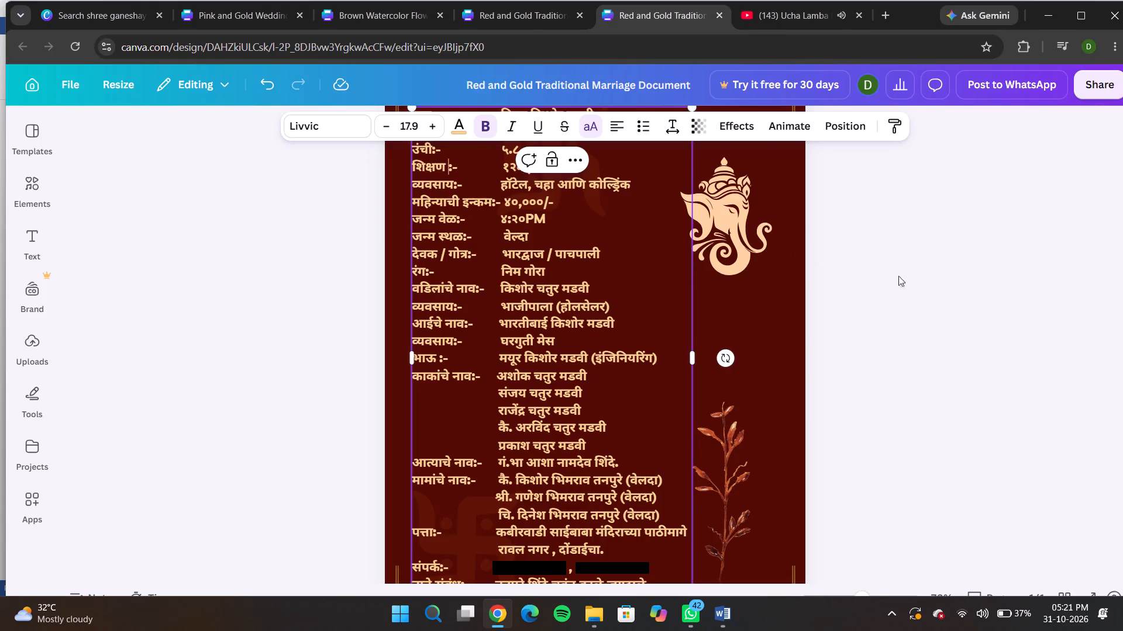
pyautogui.scroll(2, 1042, 338)
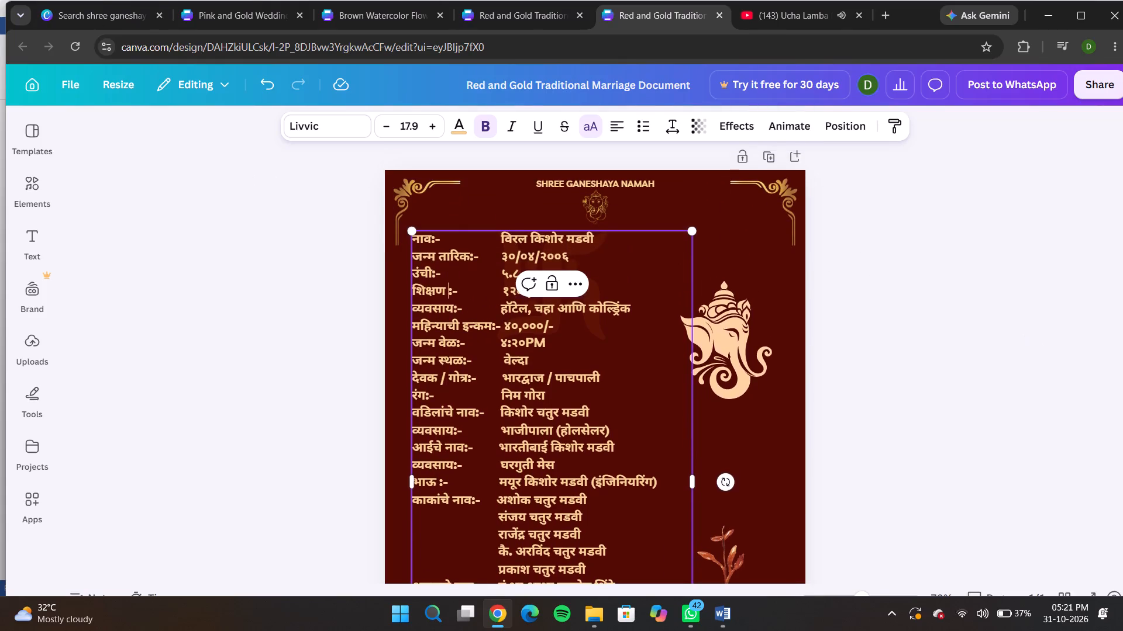
pyautogui.click(433, 239)
pyautogui.press('space')
pyautogui.press('space')
pyautogui.press('space')
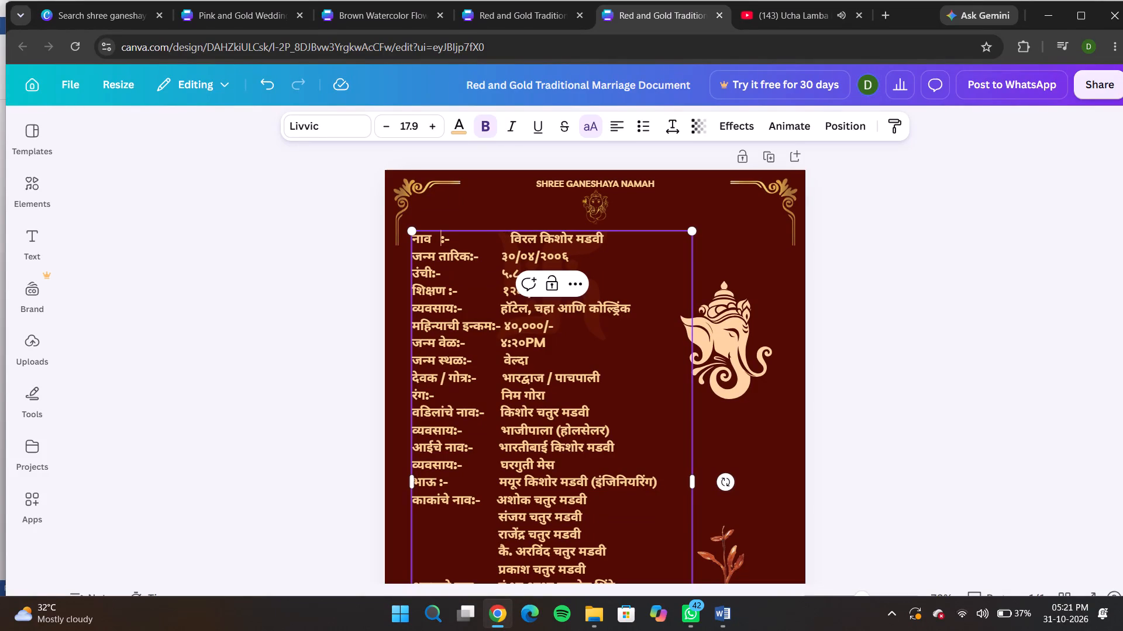
pyautogui.press('BackSpace')
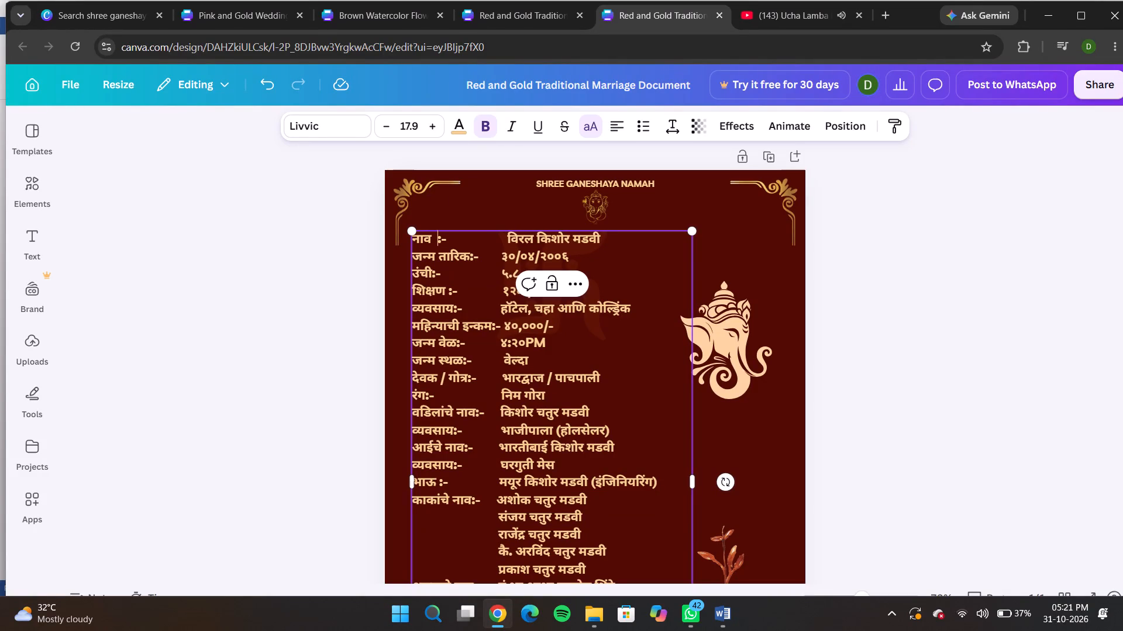
# Insert two spaces before the colons of जन्म तारिक, उंची and the first व्यवसाय, and one more before शिक्षण's colon.
pyautogui.click(469, 258)
pyautogui.press('space')
pyautogui.press('space')
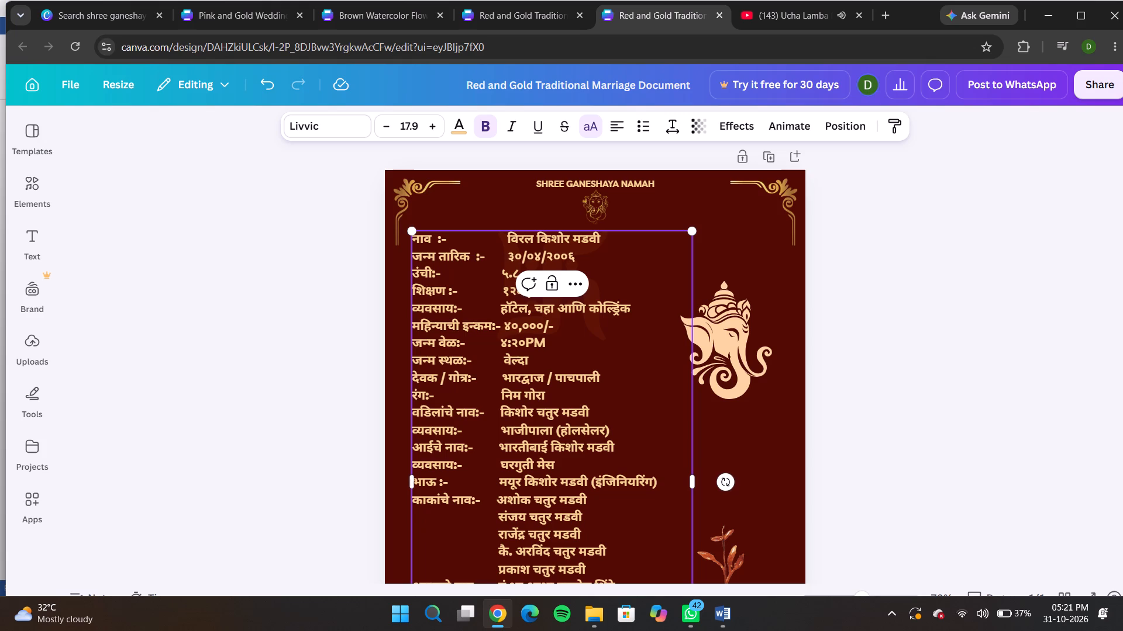
pyautogui.click(432, 273)
pyautogui.press('space')
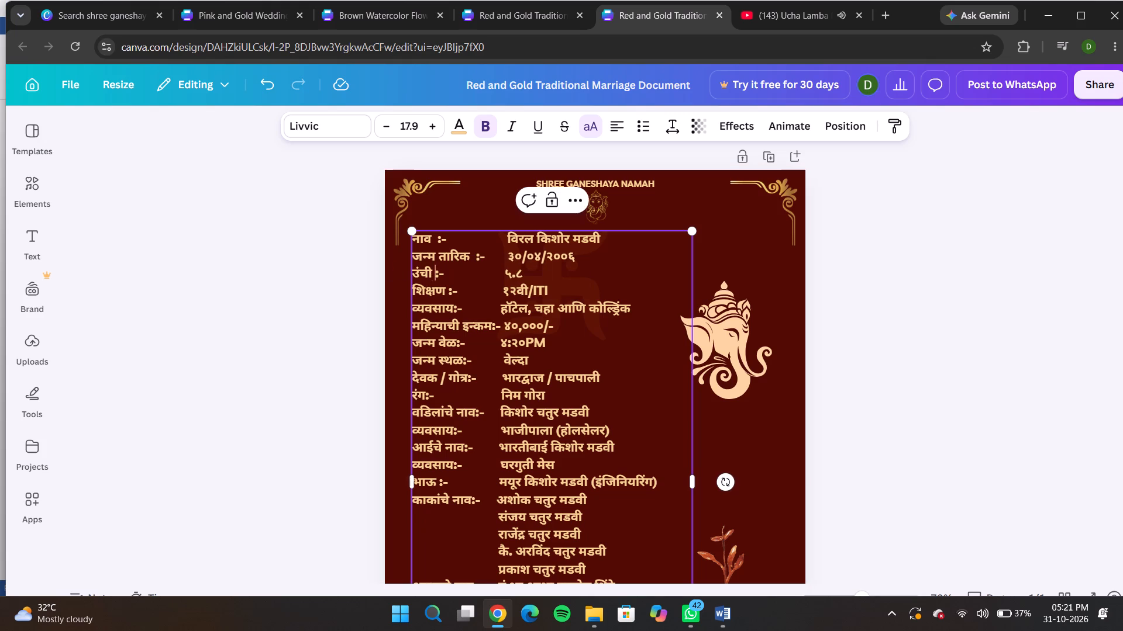
pyautogui.press('space')
pyautogui.click(449, 292)
pyautogui.press('space')
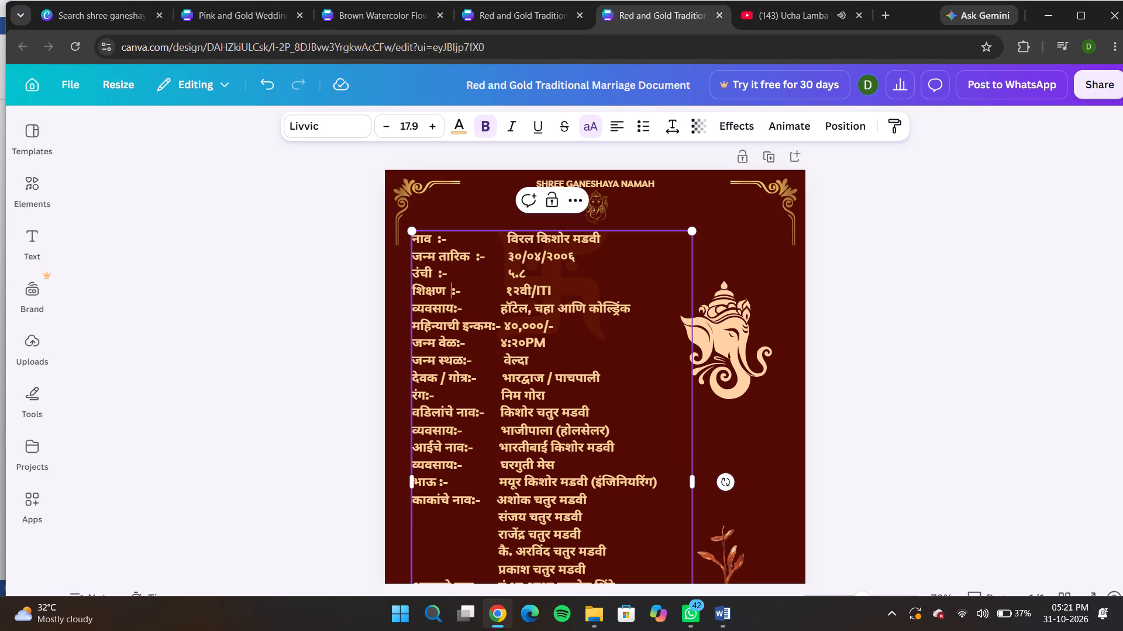
pyautogui.click(453, 311)
pyautogui.press('space')
pyautogui.press('space')
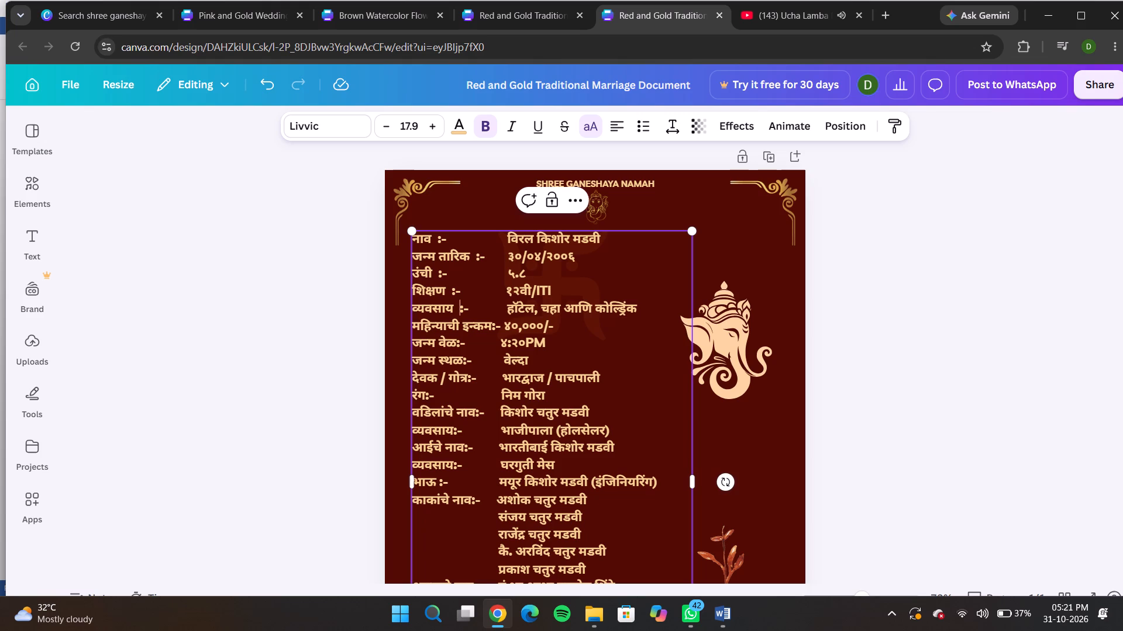
# Insert two spaces before the colons of the महिन्याची इन्कम, जन्म वेळ, जन्म स्थळ and देवक / गोत्र labels.
pyautogui.click(492, 330)
pyautogui.press('space')
pyautogui.press('space')
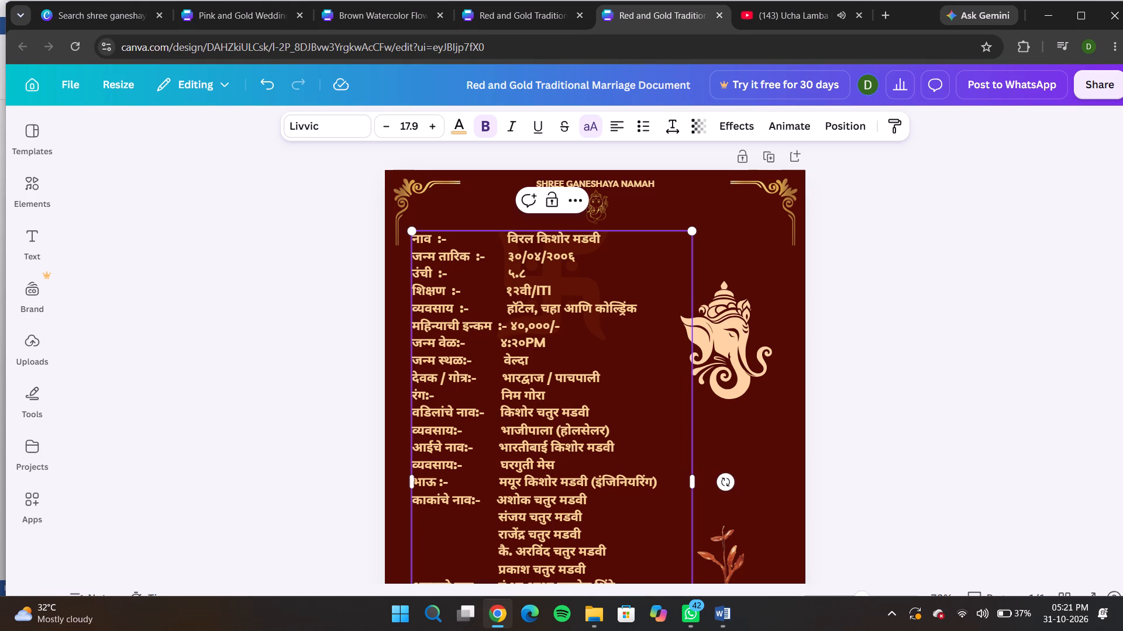
pyautogui.click(457, 345)
pyautogui.press('space')
pyautogui.press('space')
pyautogui.click(464, 358)
pyautogui.press('space')
pyautogui.press('space')
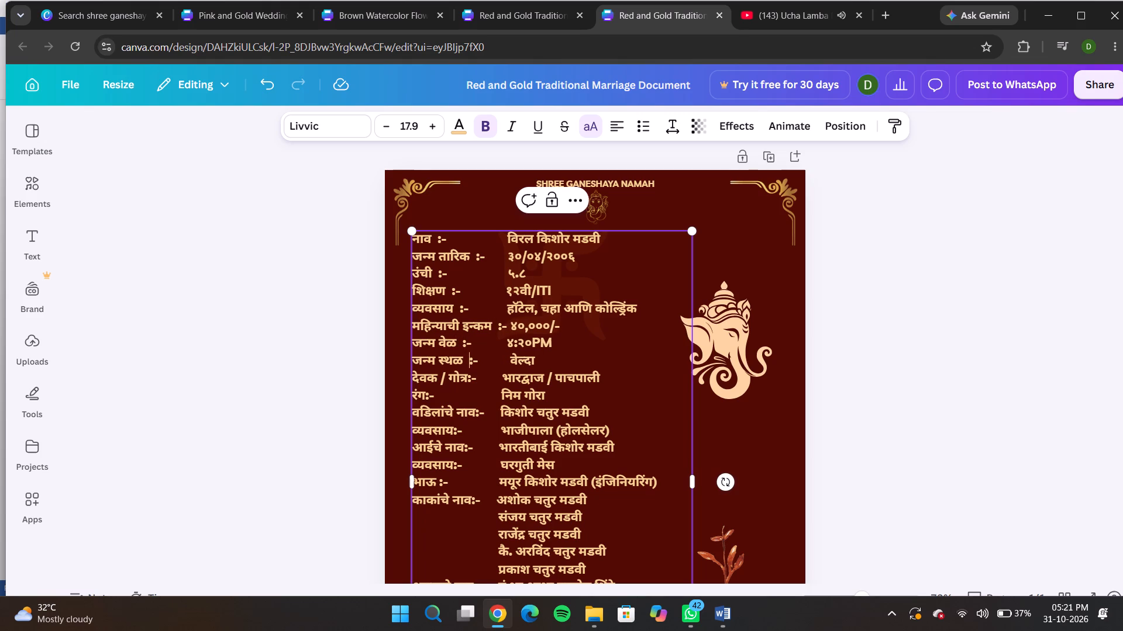
pyautogui.click(466, 378)
pyautogui.press('space')
pyautogui.press('space')
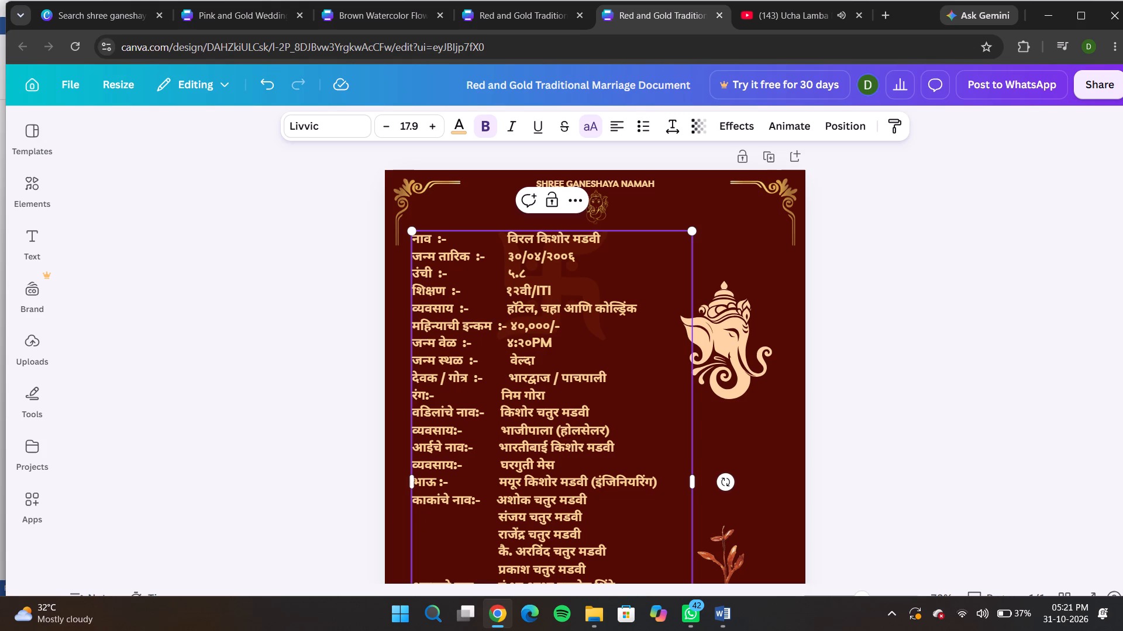
# Insert two spaces before the colons of रंग, वडिलांचे नाव, the father's व्यवसाय and आईचे नाव.
pyautogui.click(425, 395)
pyautogui.press('space')
pyautogui.press('space')
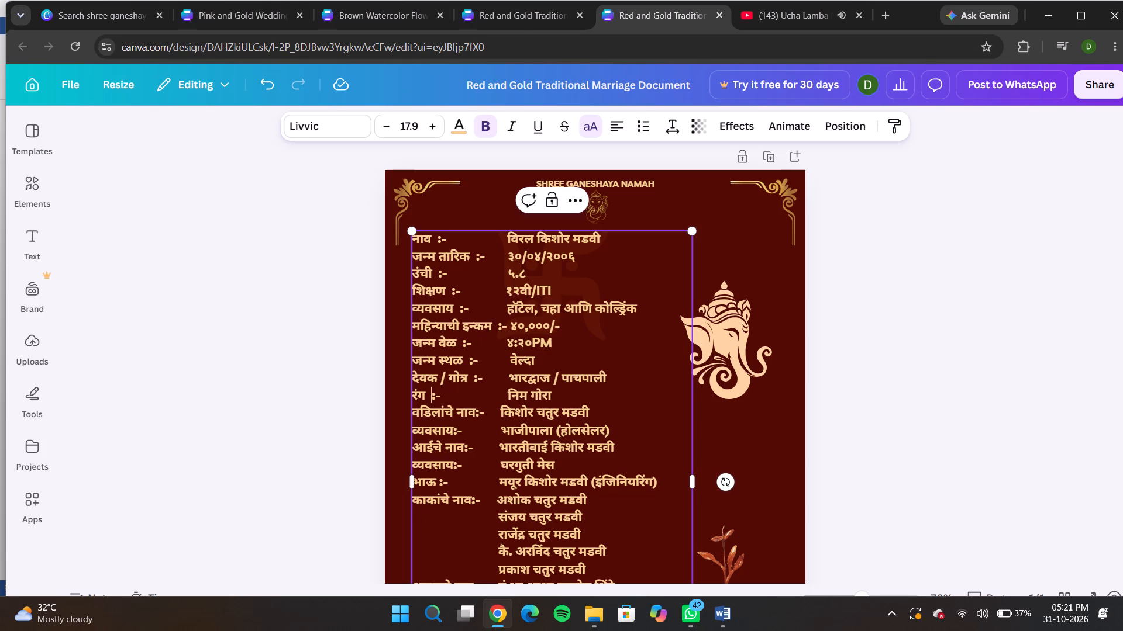
pyautogui.click(475, 414)
pyautogui.press('space')
pyautogui.press('space')
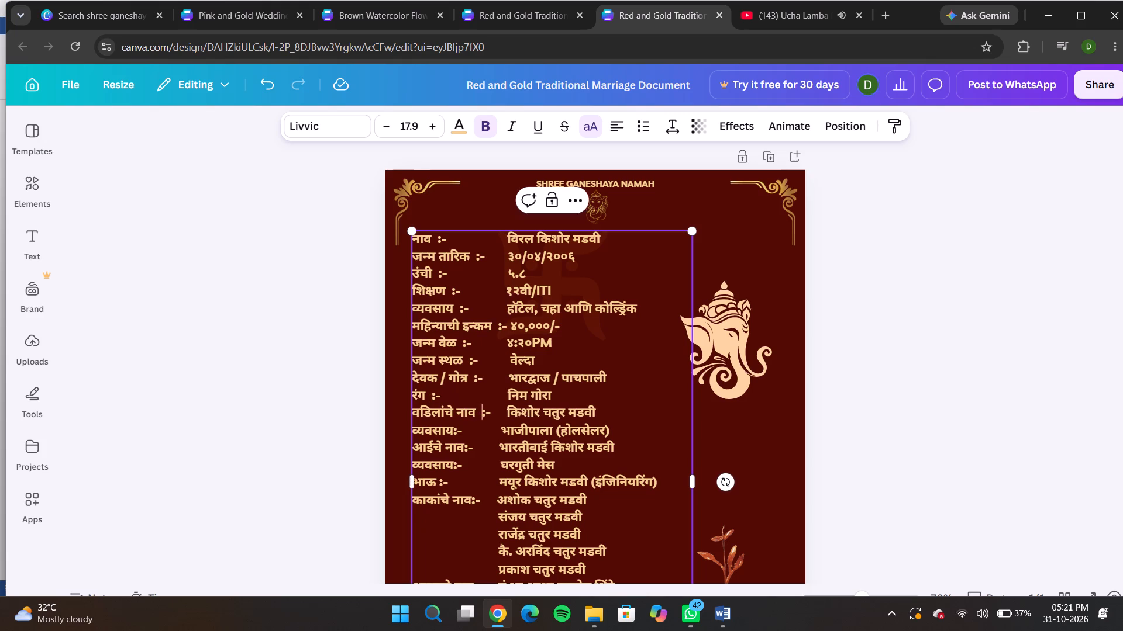
pyautogui.click(454, 429)
pyautogui.press('space')
pyautogui.press('space')
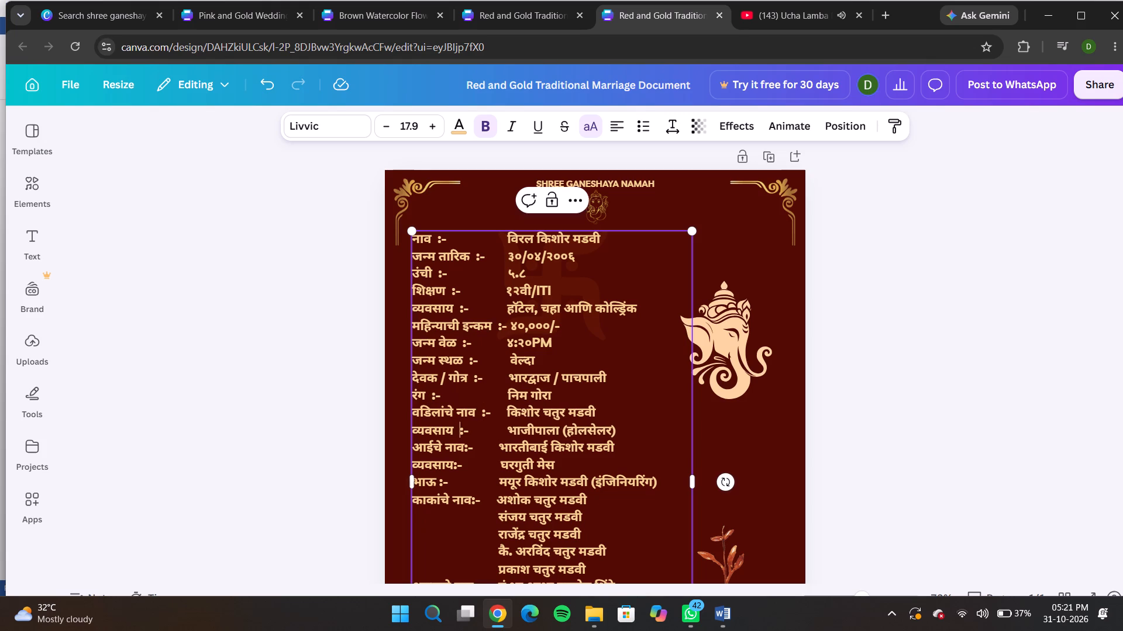
pyautogui.click(464, 443)
pyautogui.press('space')
pyautogui.press('space')
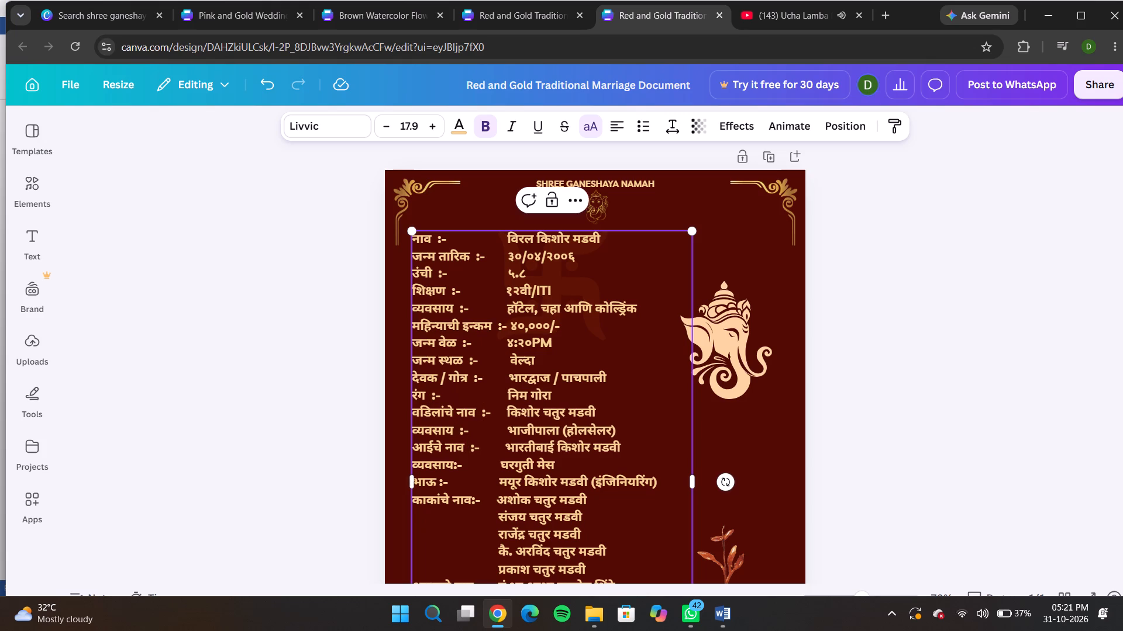
# Insert two spaces before the colons of the mother's व्यवसाय, भाऊ and काकांचे नाव labels.
pyautogui.click(453, 464)
pyautogui.press('space')
pyautogui.press('space')
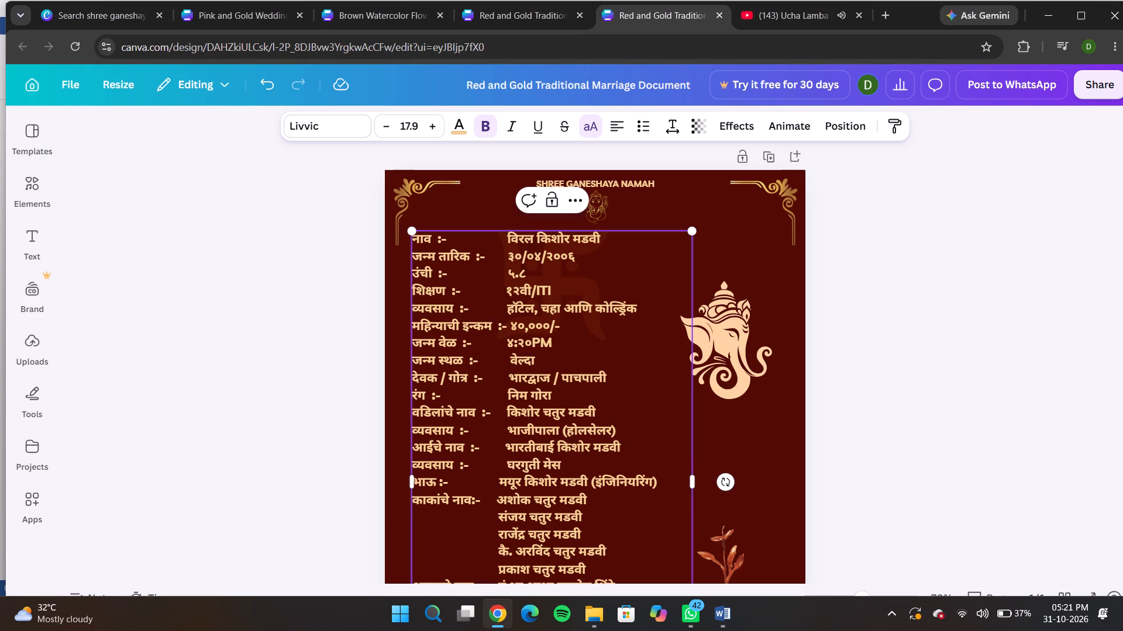
pyautogui.click(436, 484)
pyautogui.press('space')
pyautogui.press('space')
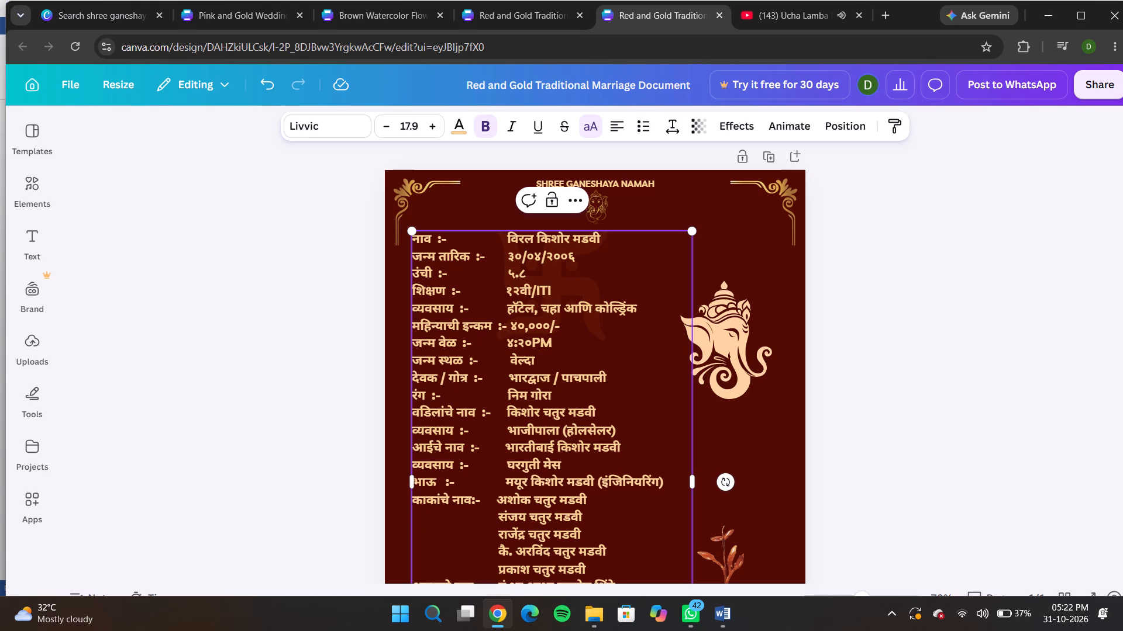
pyautogui.click(470, 503)
pyautogui.press('space')
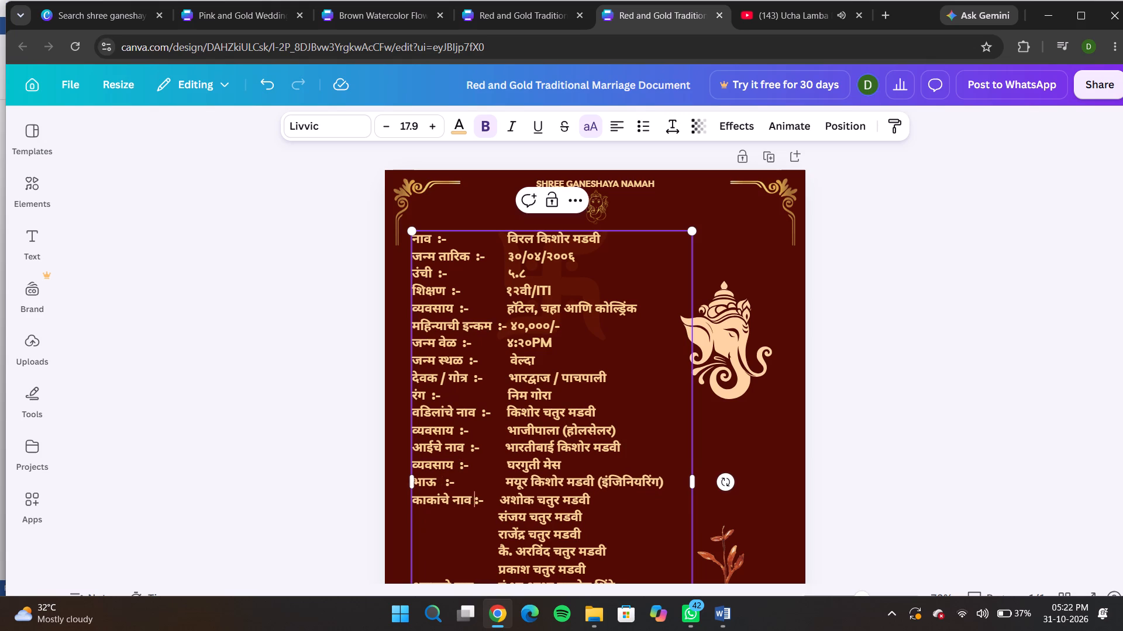
pyautogui.press('space')
# Indent the four continuation lines of uncles' names by two extra spaces each, but only one for the second of them.
pyautogui.click(496, 514)
pyautogui.press('space')
pyautogui.press('space')
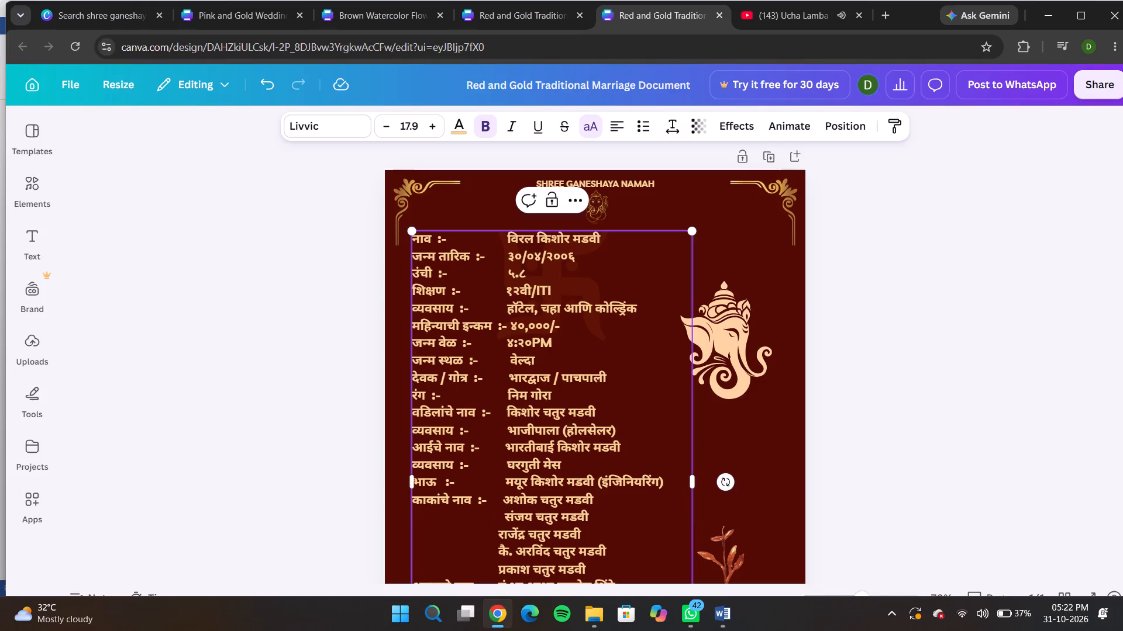
pyautogui.click(495, 538)
pyautogui.press('space')
pyautogui.click(497, 550)
pyautogui.press('space')
pyautogui.press('space')
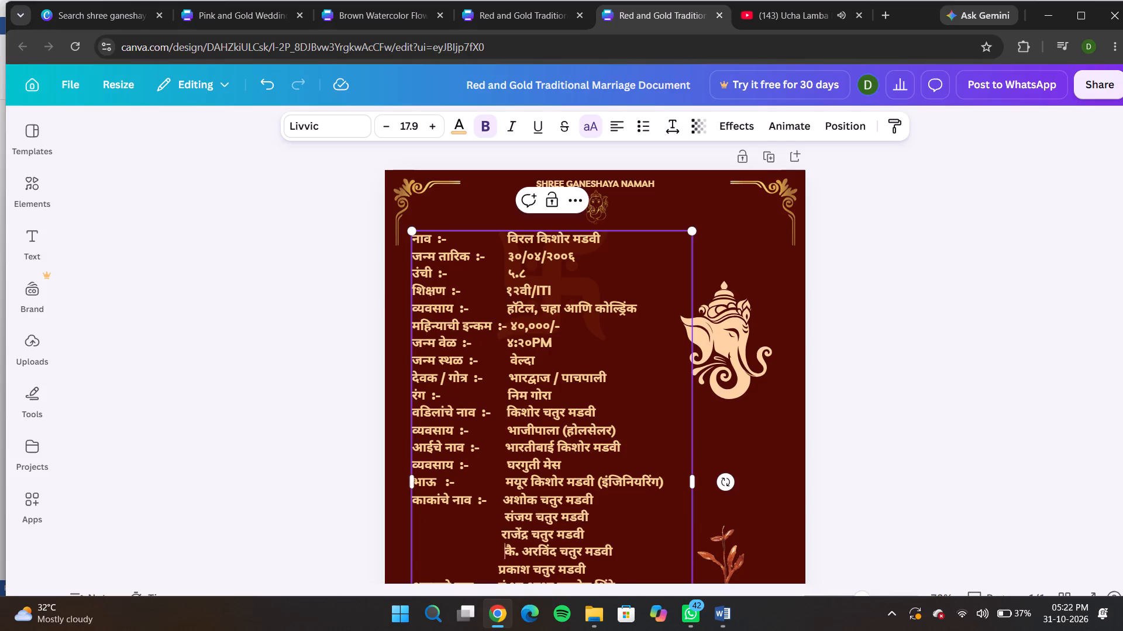
pyautogui.click(492, 565)
pyautogui.press('space')
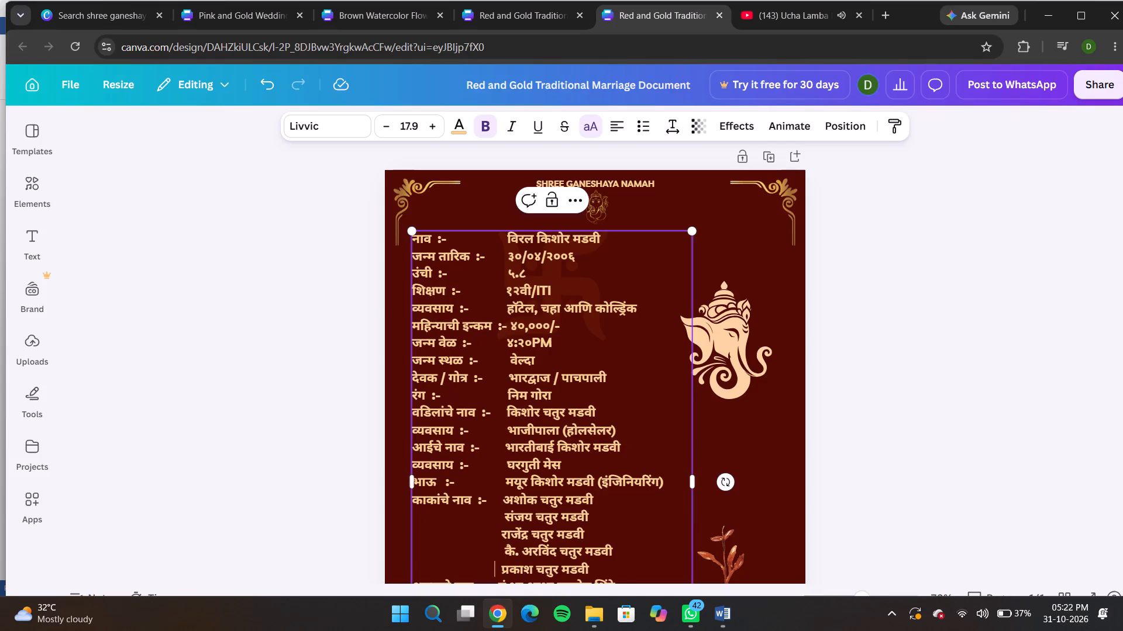
pyautogui.scroll(-2, 497, 552)
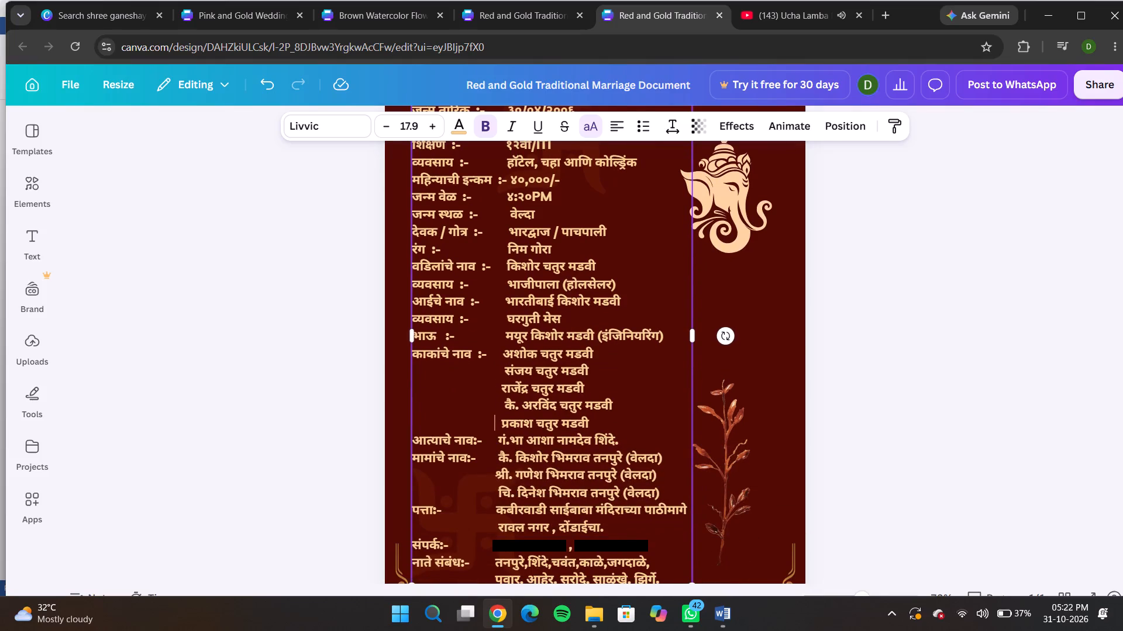
pyautogui.press('space')
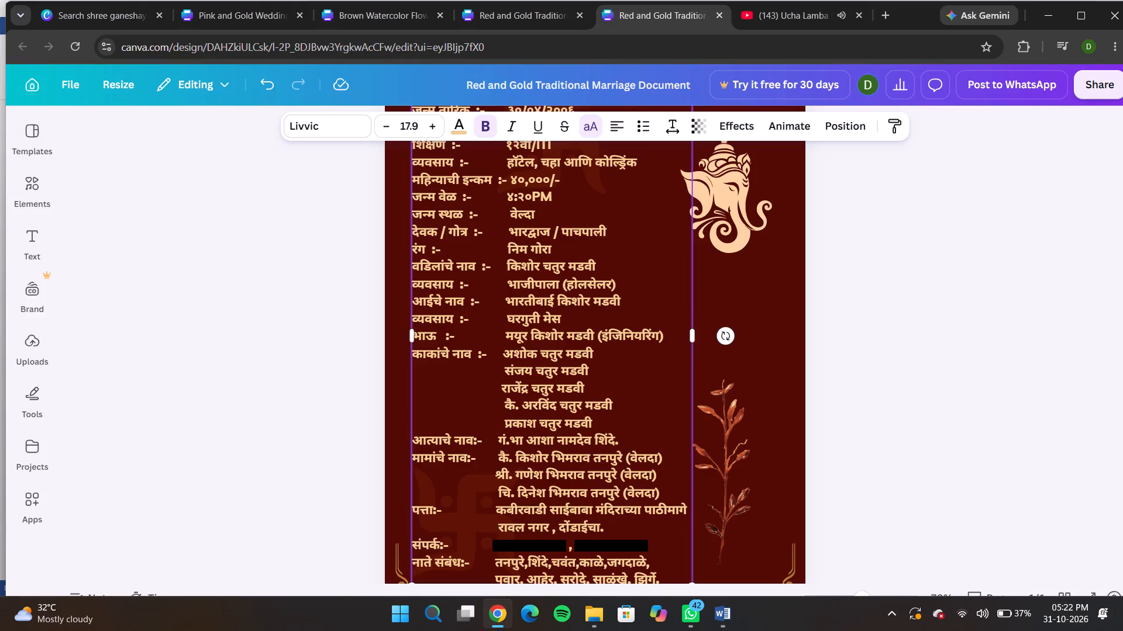
# Insert two spaces before the colon of the आत्याचे नाव label.
pyautogui.click(475, 442)
pyautogui.press('space')
pyautogui.press('space')
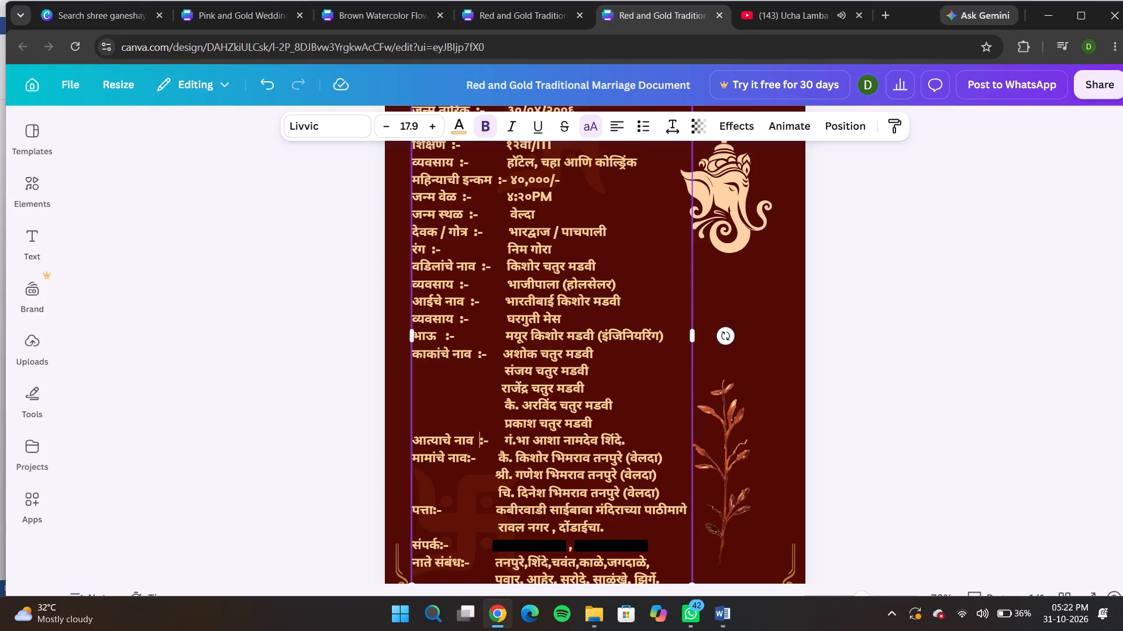
# Copy the श्री. prefix from the second maternal uncle to the first three काकांचे नाव entries, aligning the third with the line above.
pyautogui.moveTo(496, 476); pyautogui.dragTo(508, 480)
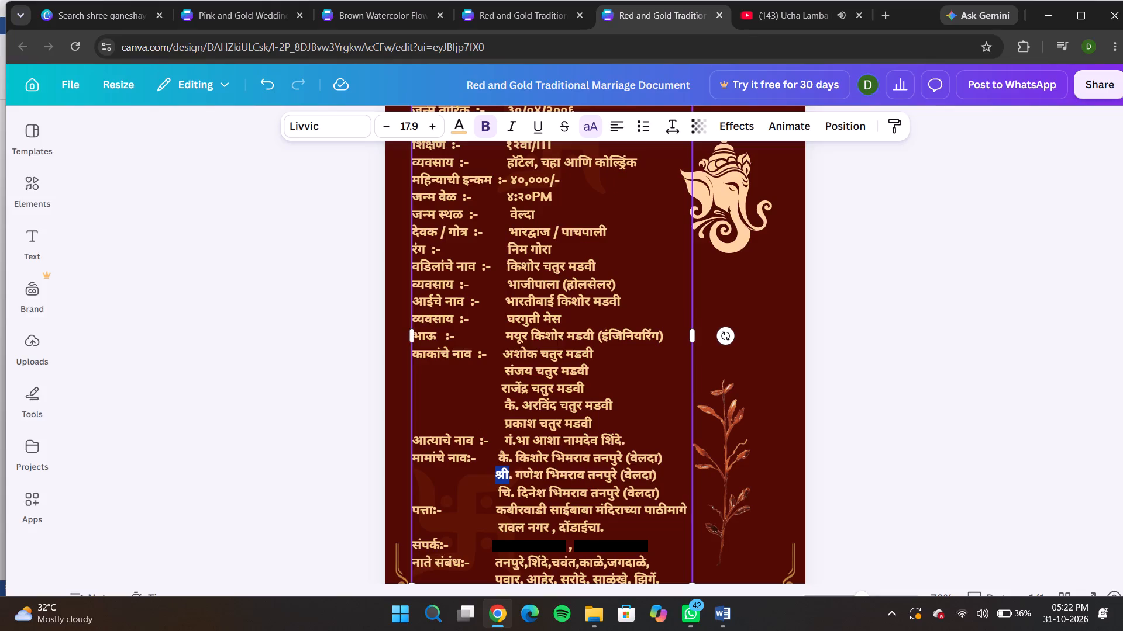
pyautogui.moveTo(508, 480); pyautogui.dragTo(516, 482)
pyautogui.hotkey('ctrl', 'c')
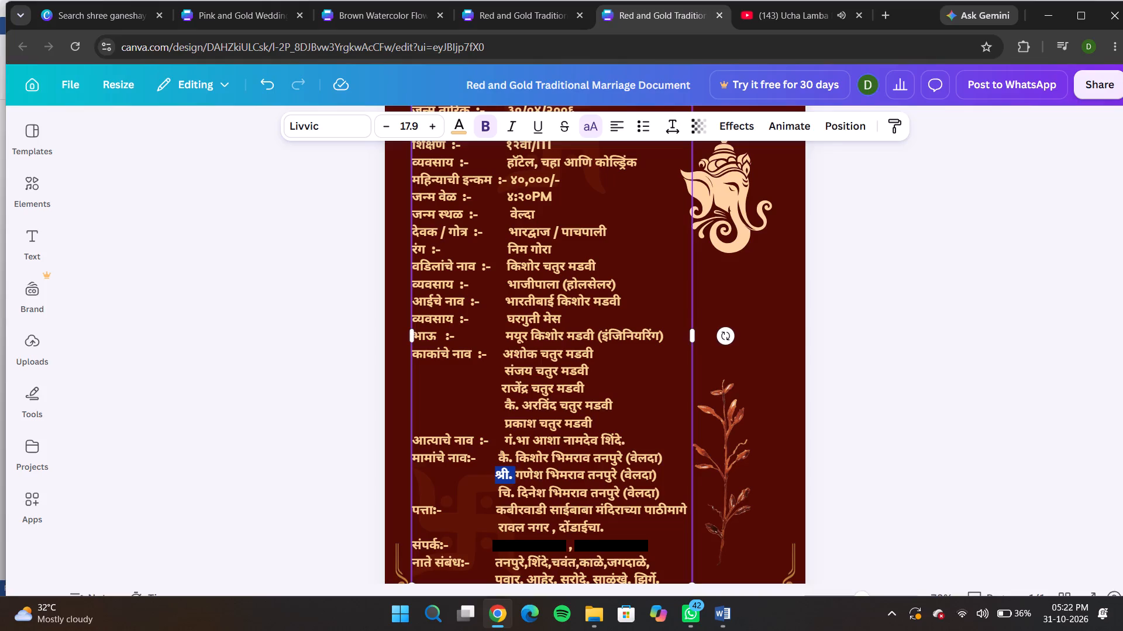
pyautogui.click(505, 353)
pyautogui.hotkey('ctrl', 'v')
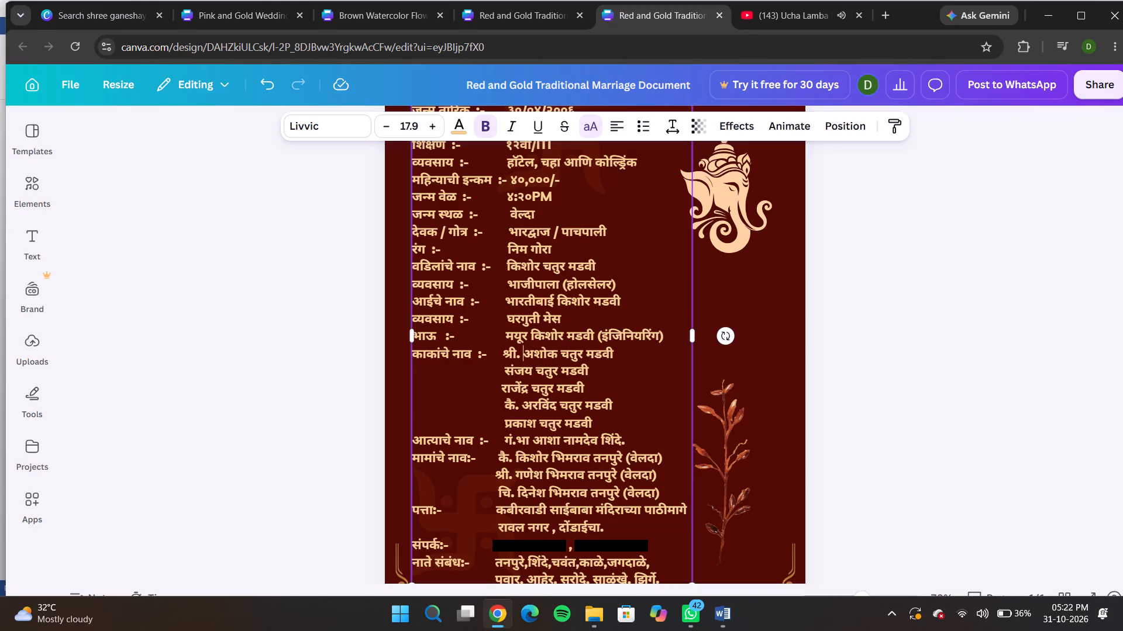
pyautogui.click(500, 367)
pyautogui.hotkey('ctrl', 'v')
pyautogui.click(497, 387)
pyautogui.hotkey('ctrl', 'v')
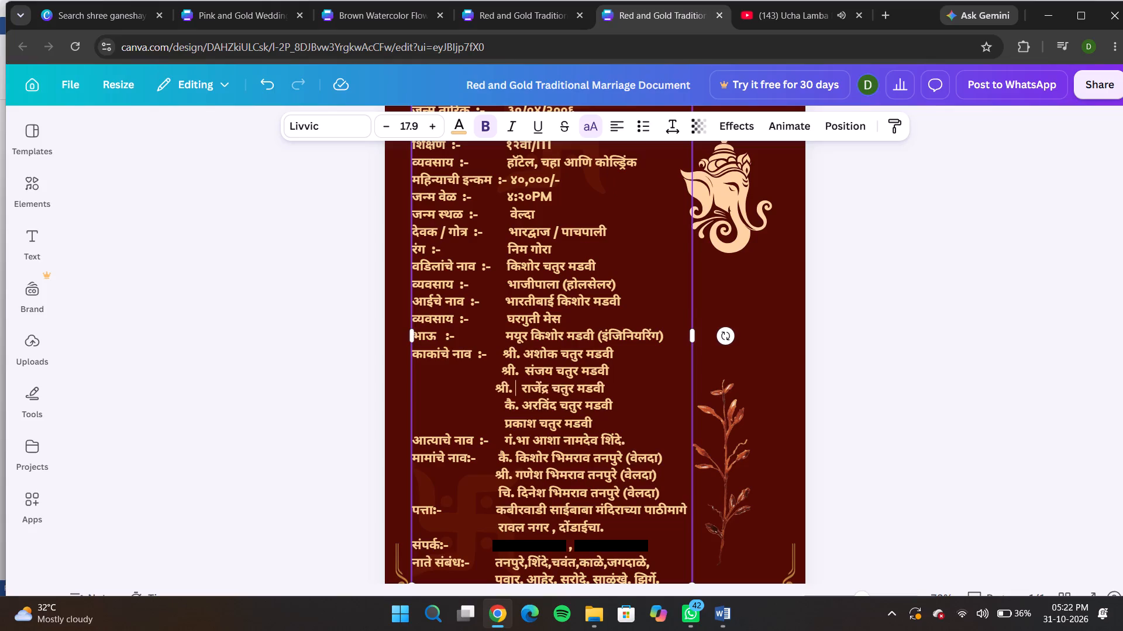
pyautogui.press('Right')
pyautogui.press('BackSpace')
pyautogui.press('BackSpace')
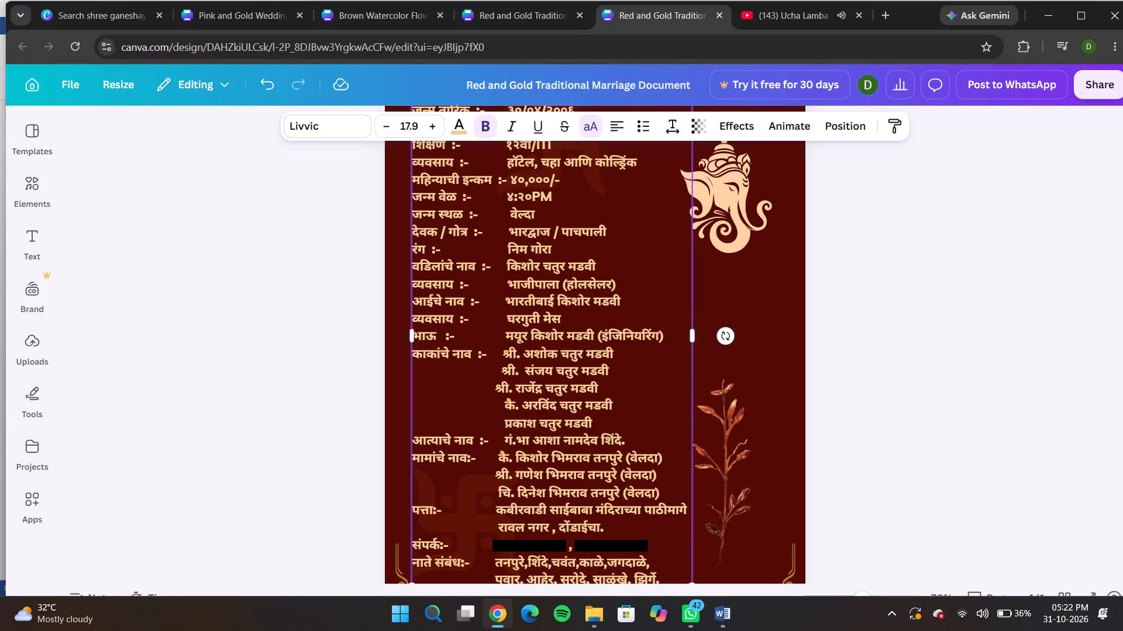
pyautogui.click(496, 389)
pyautogui.press('space')
pyautogui.press('space')
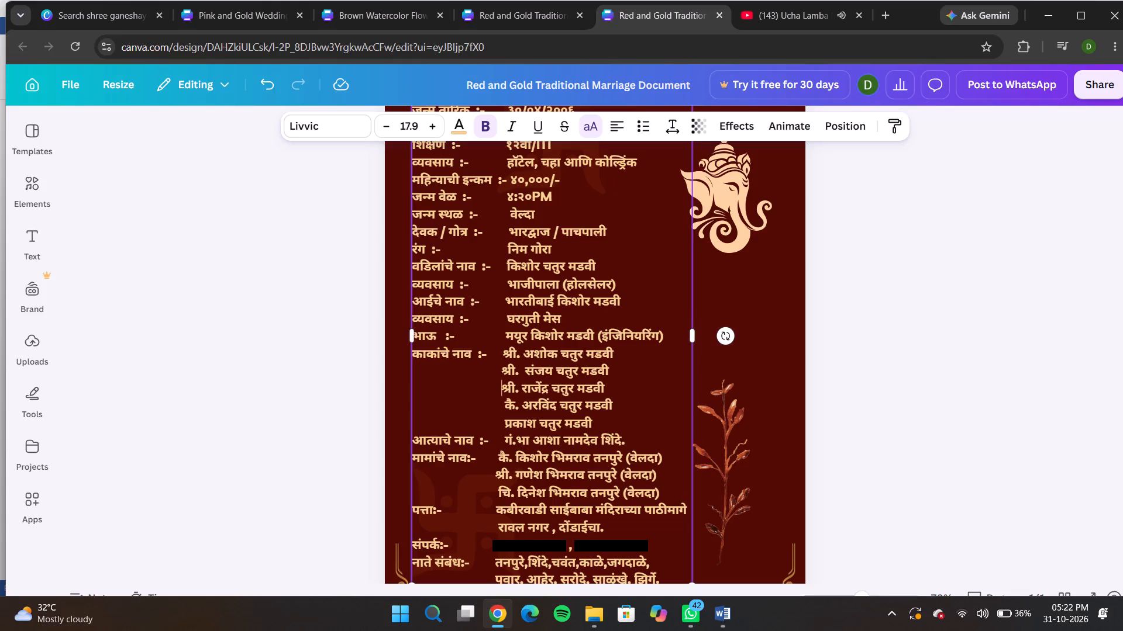
# Prefix the fifth काकांचे नाव entry with श्री. and remove one leading space from each of the fourth and fifth entries.
pyautogui.click(500, 407)
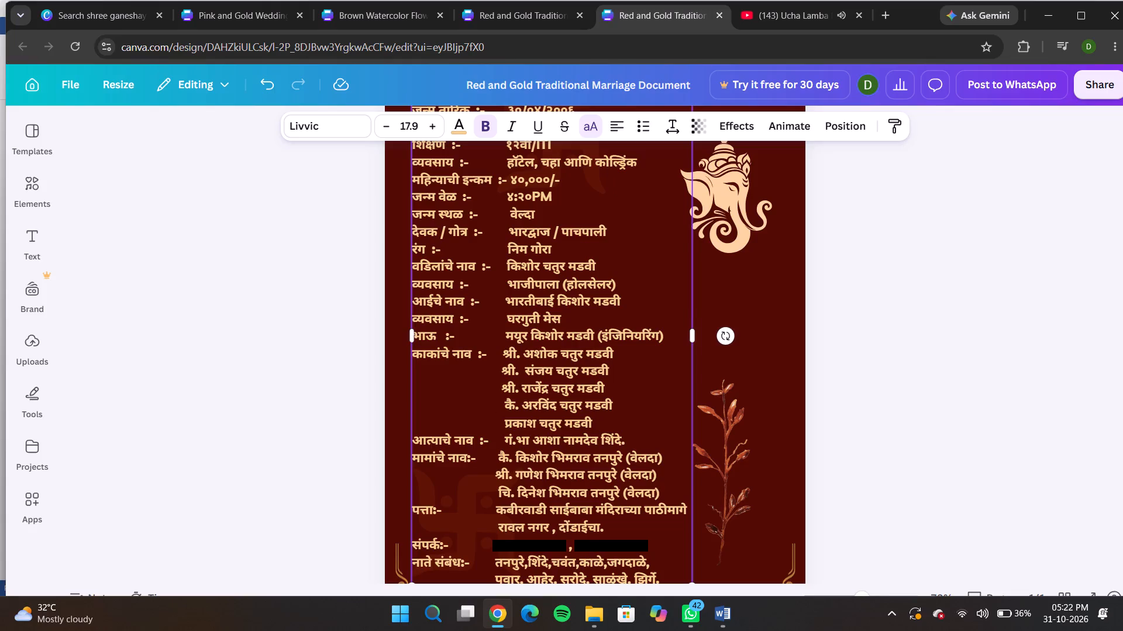
pyautogui.press('BackSpace')
pyautogui.click(504, 420)
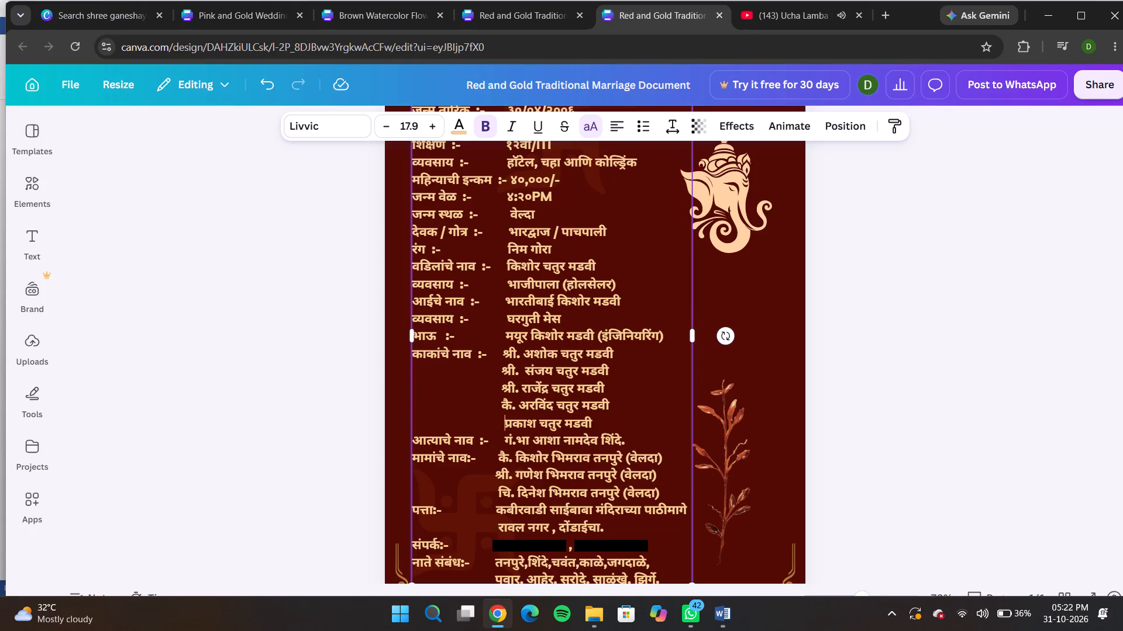
pyautogui.hotkey('ctrl', 'v')
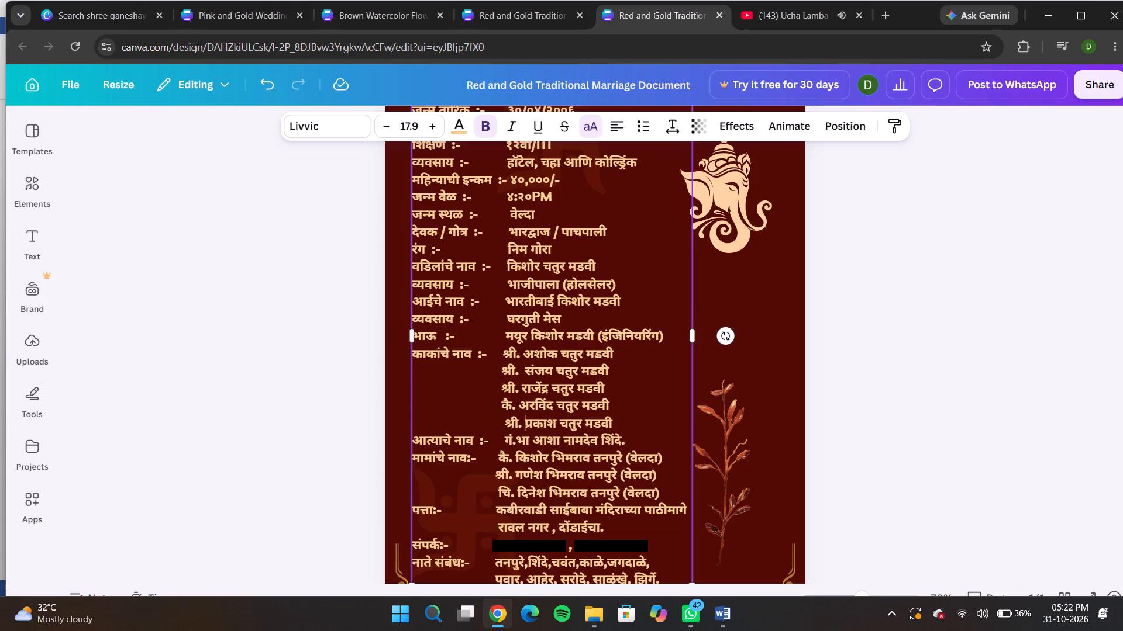
pyautogui.click(504, 420)
pyautogui.press('BackSpace')
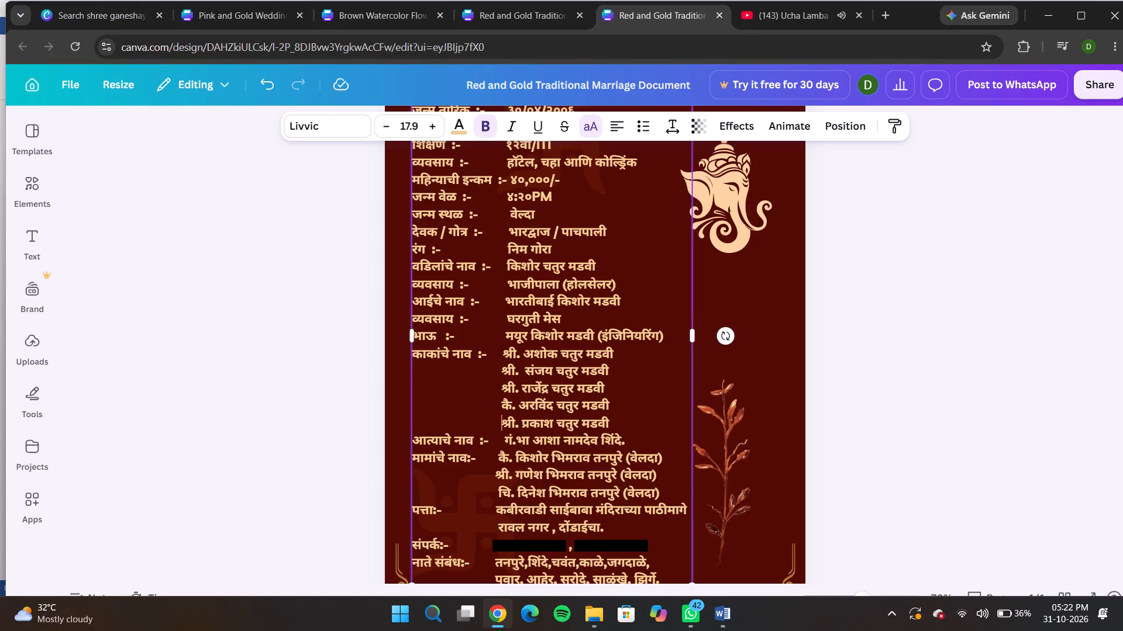
# Insert two spaces before the मामांचे नाव colon, and indent its second line by two spaces and its third line by one.
pyautogui.click(467, 459)
pyautogui.press('space')
pyautogui.press('space')
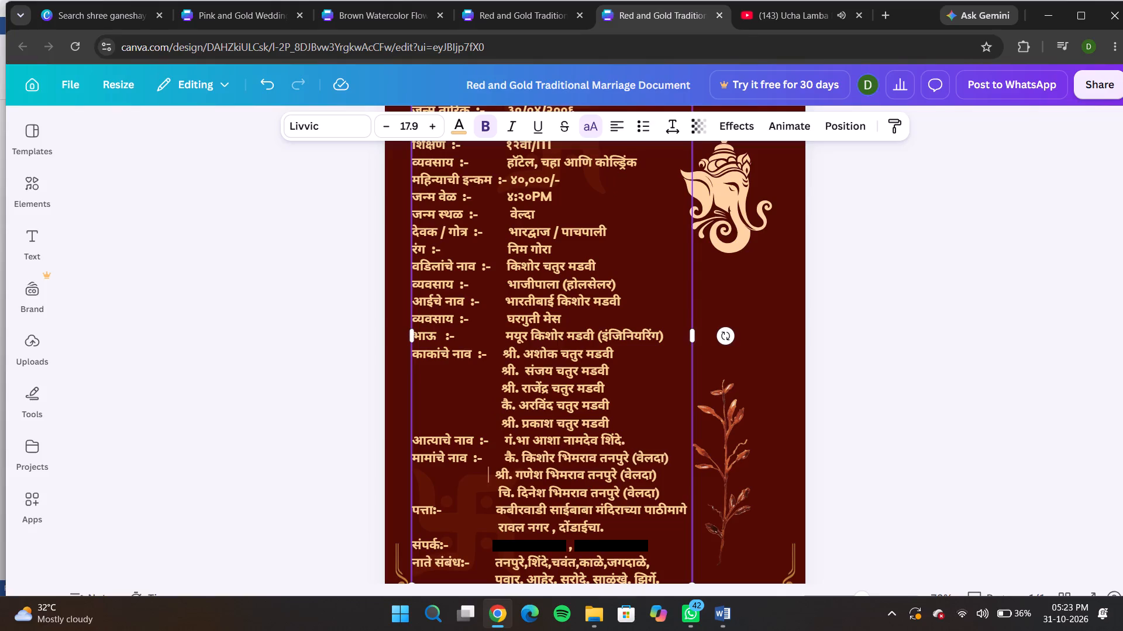
pyautogui.click(490, 474)
pyautogui.press('space')
pyautogui.press('space')
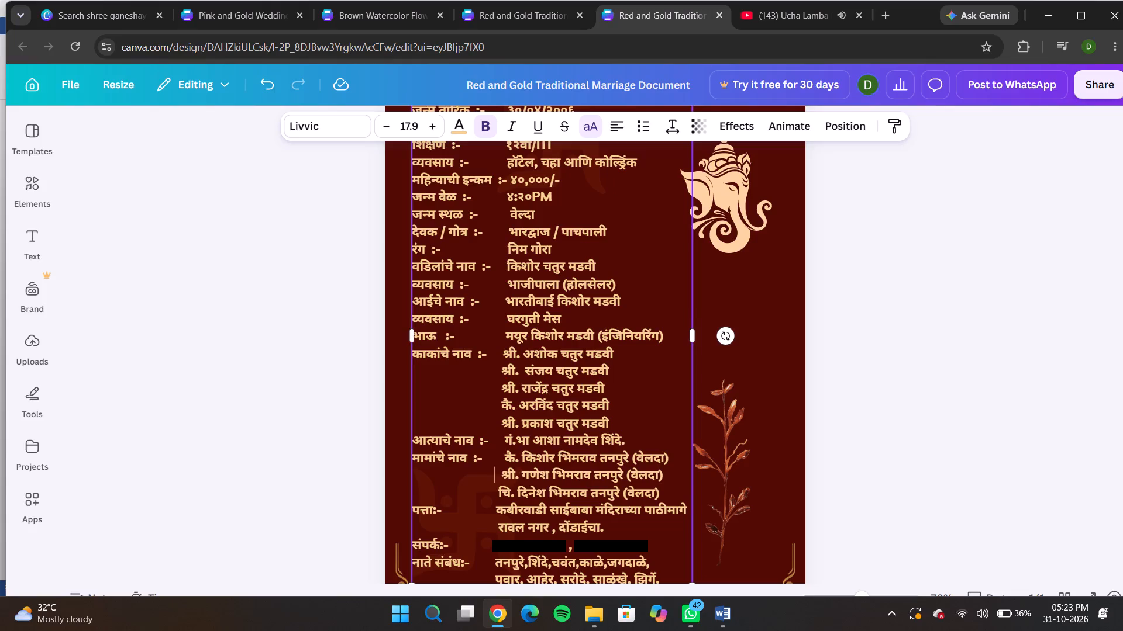
pyautogui.click(492, 488)
pyautogui.press('space')
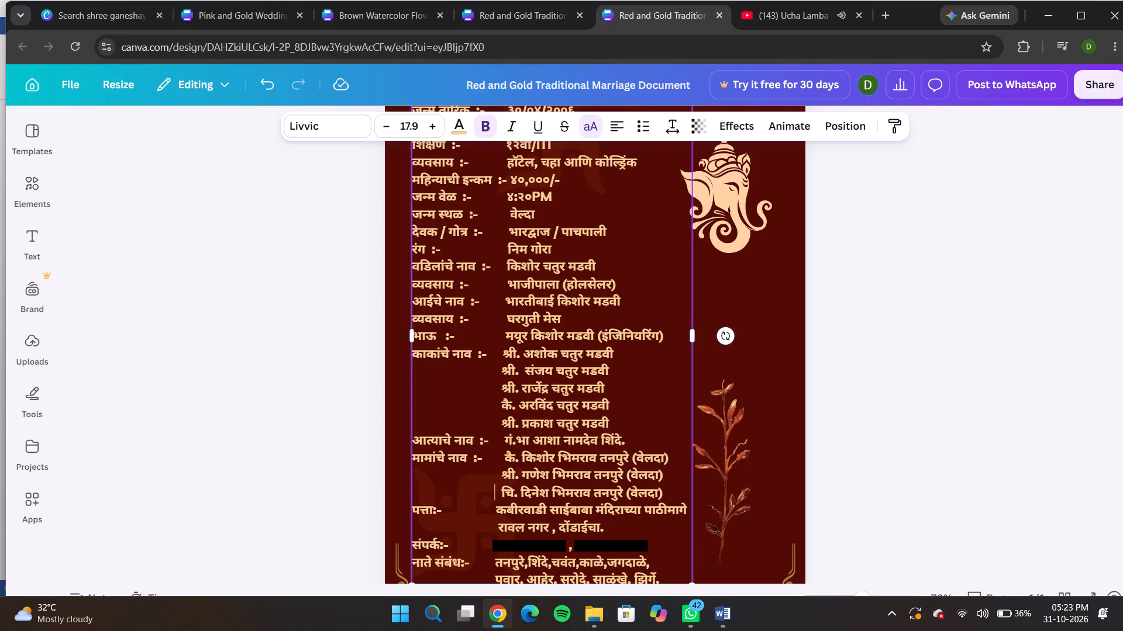
# Insert one space before the address value and two spaces before the colon of the पत्ता label.
pyautogui.click(493, 507)
pyautogui.press('space')
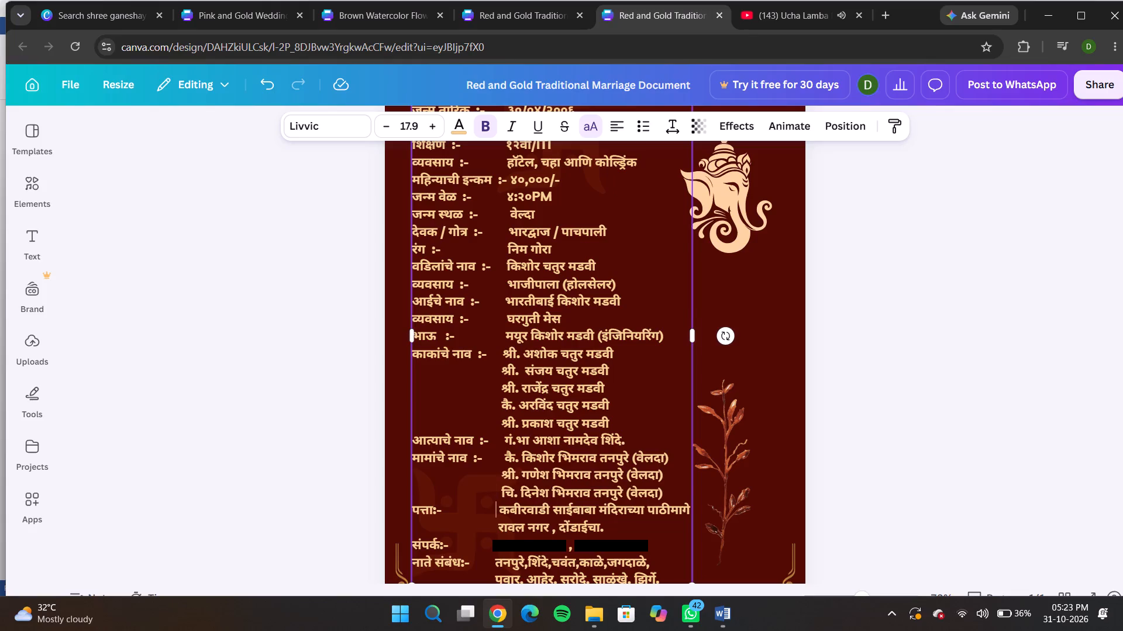
pyautogui.click(433, 510)
pyautogui.press('space')
pyautogui.press('space')
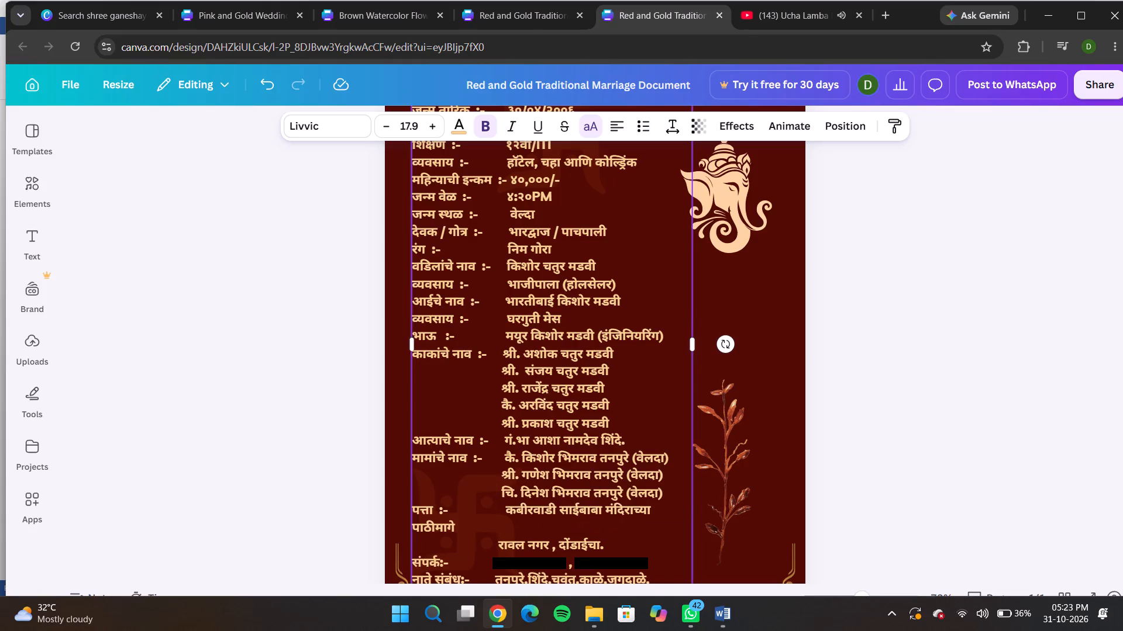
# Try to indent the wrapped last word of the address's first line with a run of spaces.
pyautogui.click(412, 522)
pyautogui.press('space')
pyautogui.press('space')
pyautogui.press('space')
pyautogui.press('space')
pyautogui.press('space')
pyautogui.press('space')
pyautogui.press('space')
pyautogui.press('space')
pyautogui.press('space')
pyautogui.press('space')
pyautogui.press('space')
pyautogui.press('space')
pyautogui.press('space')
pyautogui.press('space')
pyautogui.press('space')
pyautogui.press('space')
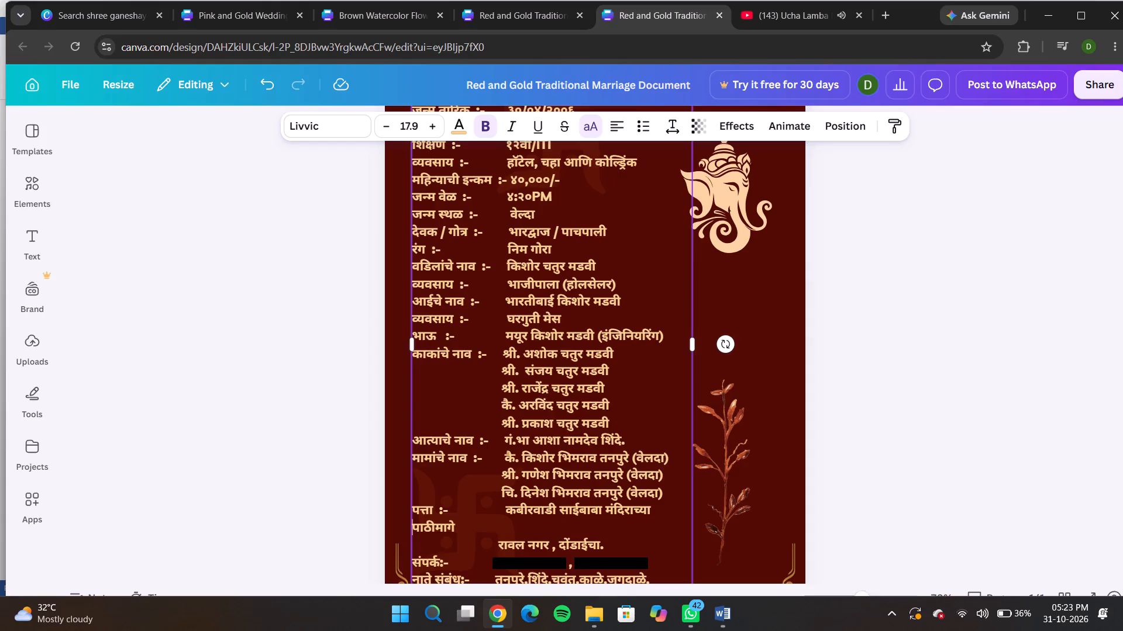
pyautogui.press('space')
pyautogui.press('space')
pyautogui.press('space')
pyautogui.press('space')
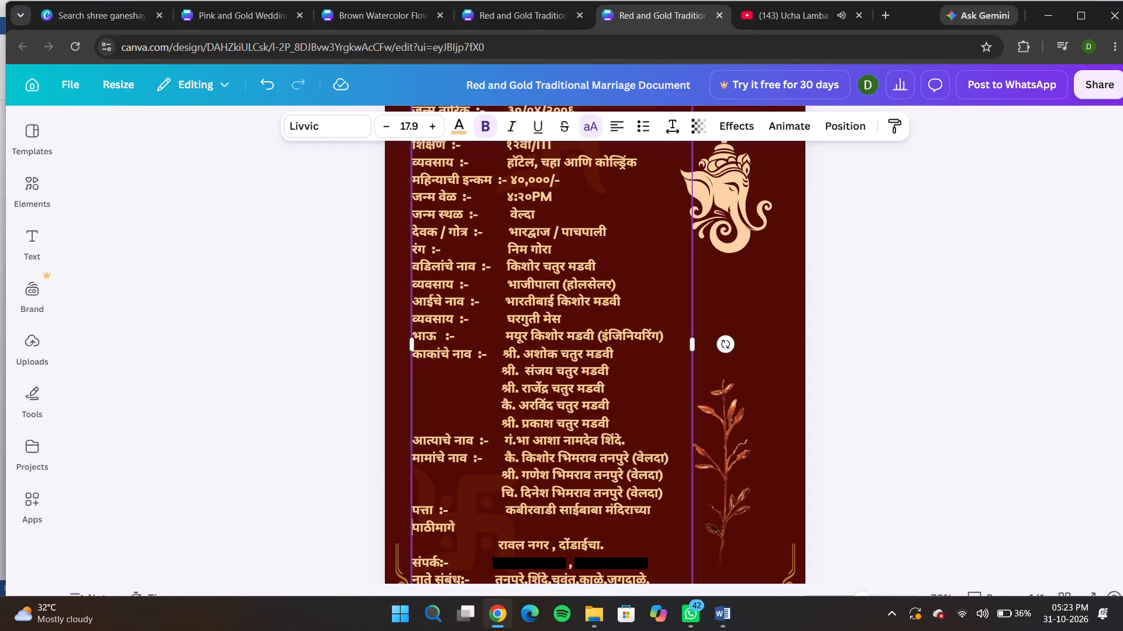
# Remove one space before the पत्ता colon and thirteen spaces before the address value.
pyautogui.click(439, 508)
pyautogui.press('BackSpace')
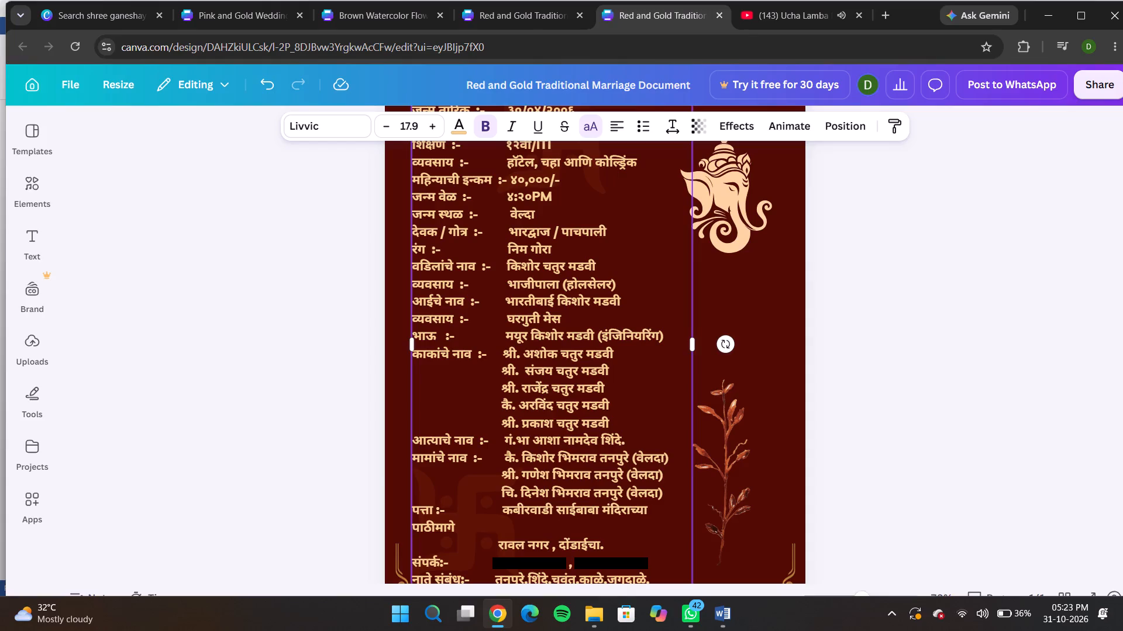
pyautogui.click(500, 516)
pyautogui.press('BackSpace')
pyautogui.press('BackSpace')
pyautogui.press('BackSpace')
pyautogui.press('BackSpace')
pyautogui.press('BackSpace')
pyautogui.press('BackSpace')
pyautogui.press('BackSpace')
pyautogui.press('BackSpace')
pyautogui.press('BackSpace')
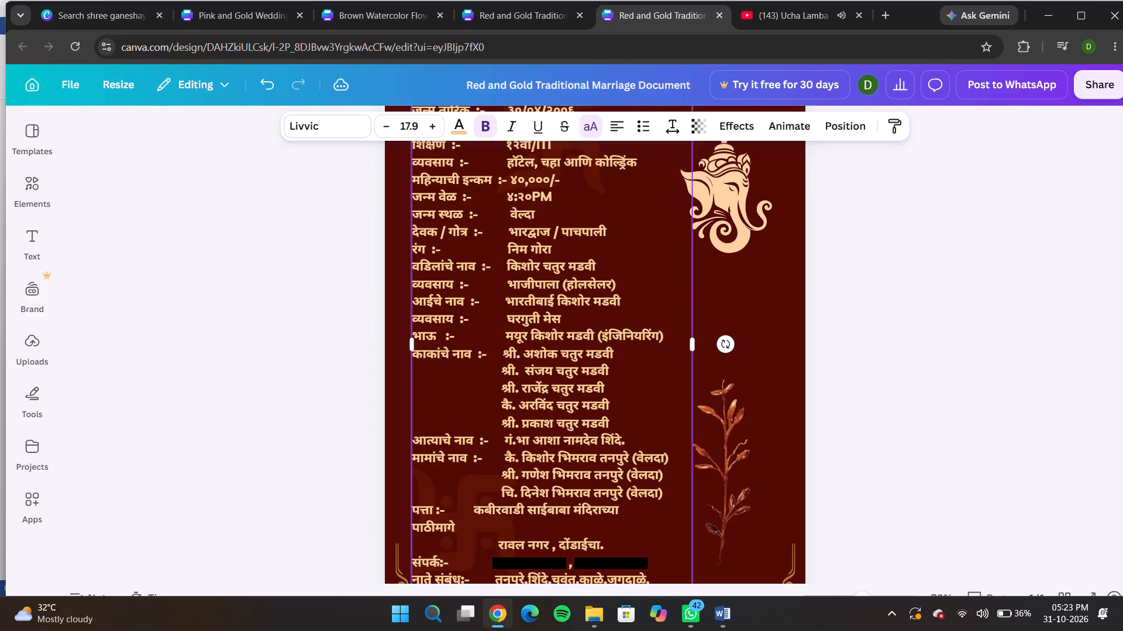
pyautogui.press('BackSpace')
pyautogui.press('BackSpace')
pyautogui.press('BackSpace')
pyautogui.press('BackSpace')
# Delete the run of spaces before पाठीमागे to bring it back onto the address's first line, and insert one space before it.
pyautogui.click(433, 522)
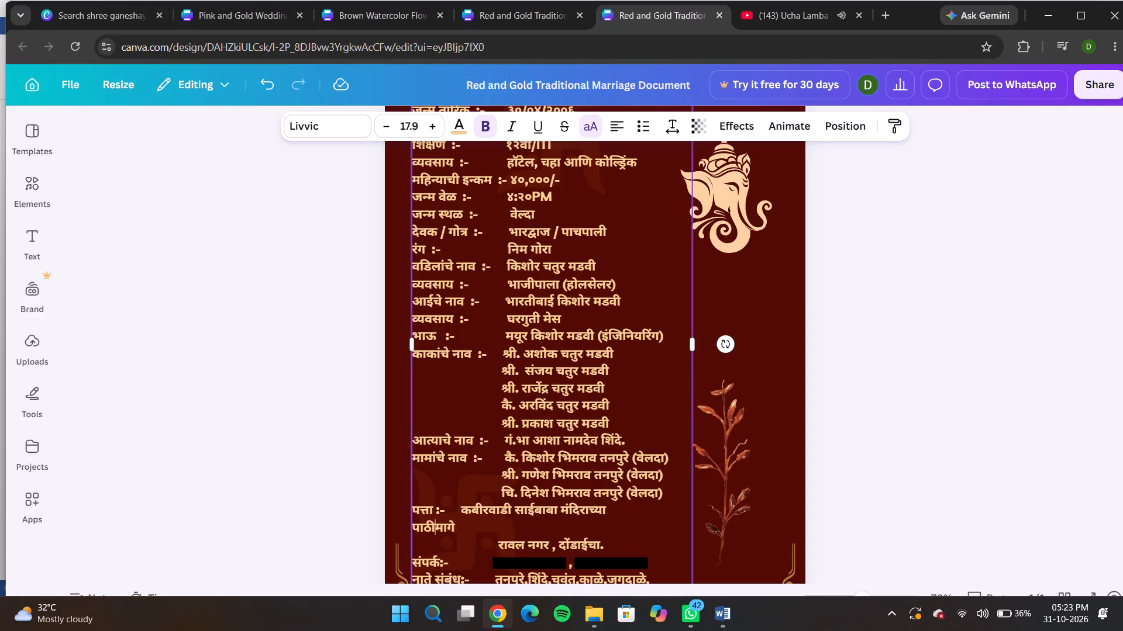
pyautogui.press('Left')
pyautogui.press('Left')
pyautogui.press('Left')
pyautogui.press('Right')
pyautogui.press('BackSpace')
pyautogui.press('BackSpace')
pyautogui.press('BackSpace')
pyautogui.press('BackSpace')
pyautogui.press('BackSpace')
pyautogui.press('BackSpace')
pyautogui.press('BackSpace')
pyautogui.press('BackSpace')
pyautogui.press('BackSpace')
pyautogui.press('BackSpace')
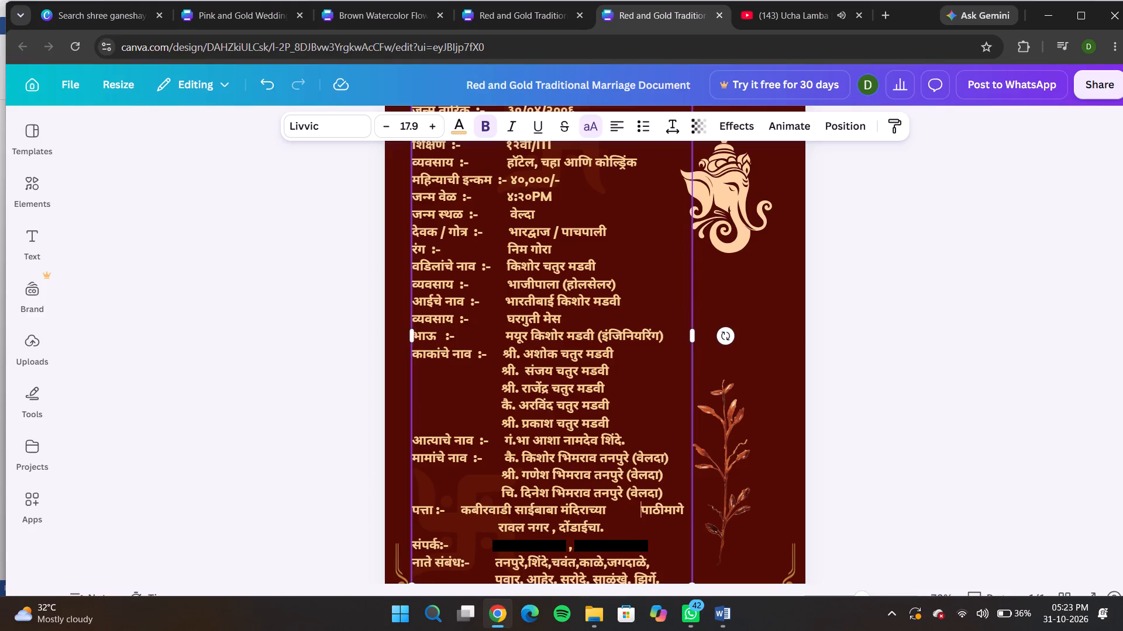
pyautogui.press('BackSpace')
pyautogui.press('BackSpace')
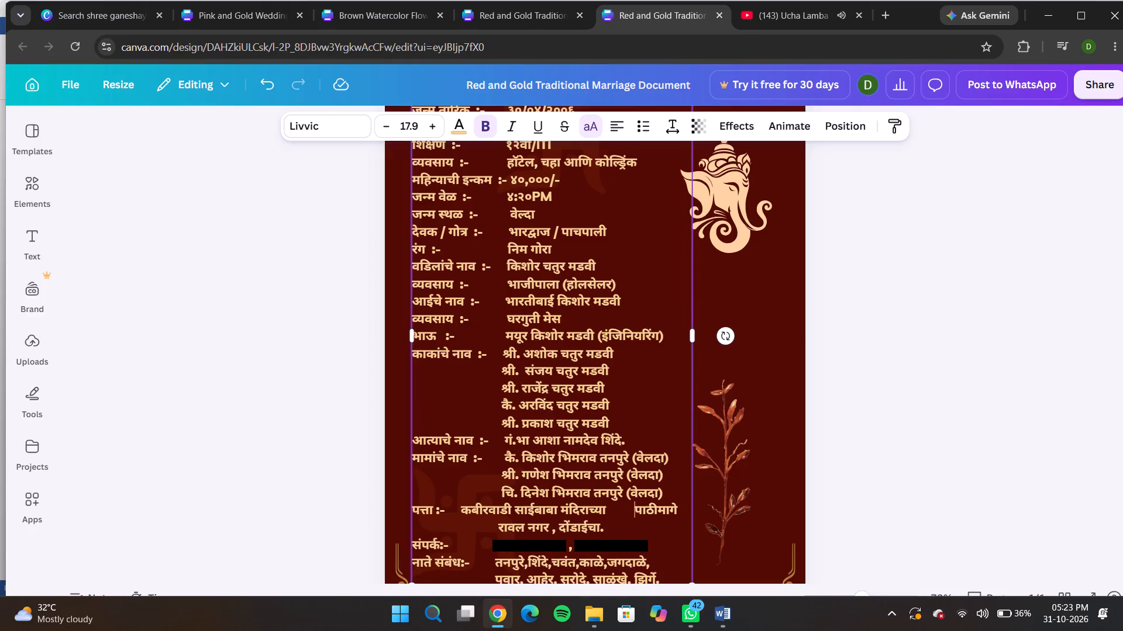
pyautogui.press('BackSpace')
pyautogui.press('BackSpace')
pyautogui.press('BackSpace')
pyautogui.press('BackSpace')
pyautogui.press('BackSpace')
pyautogui.press('BackSpace')
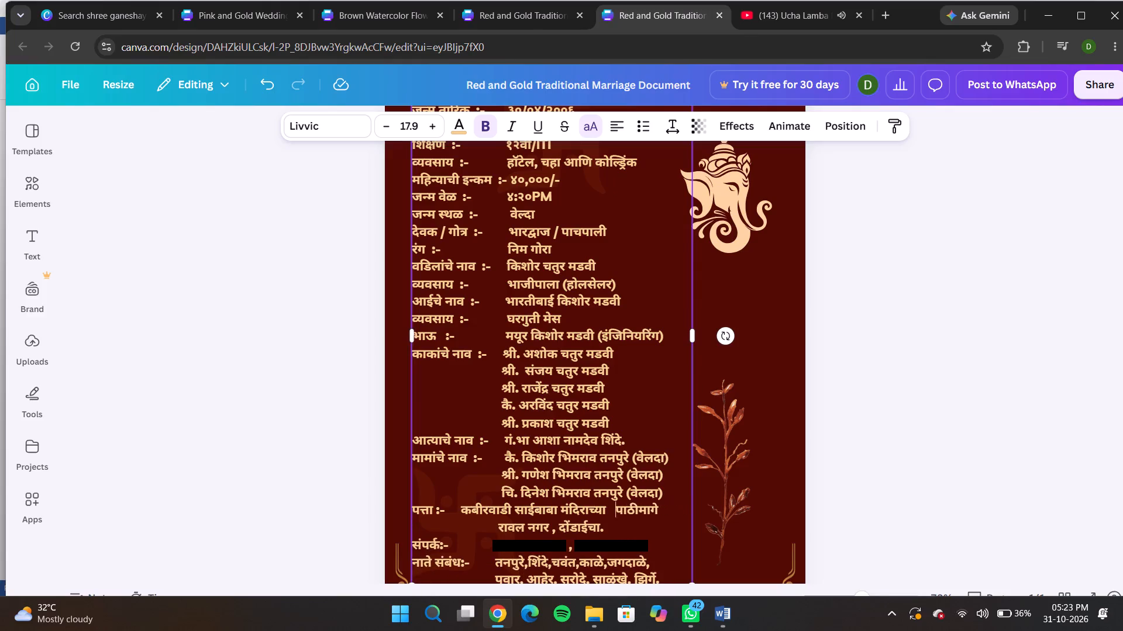
pyautogui.press('BackSpace')
pyautogui.press('BackSpace')
pyautogui.press('space')
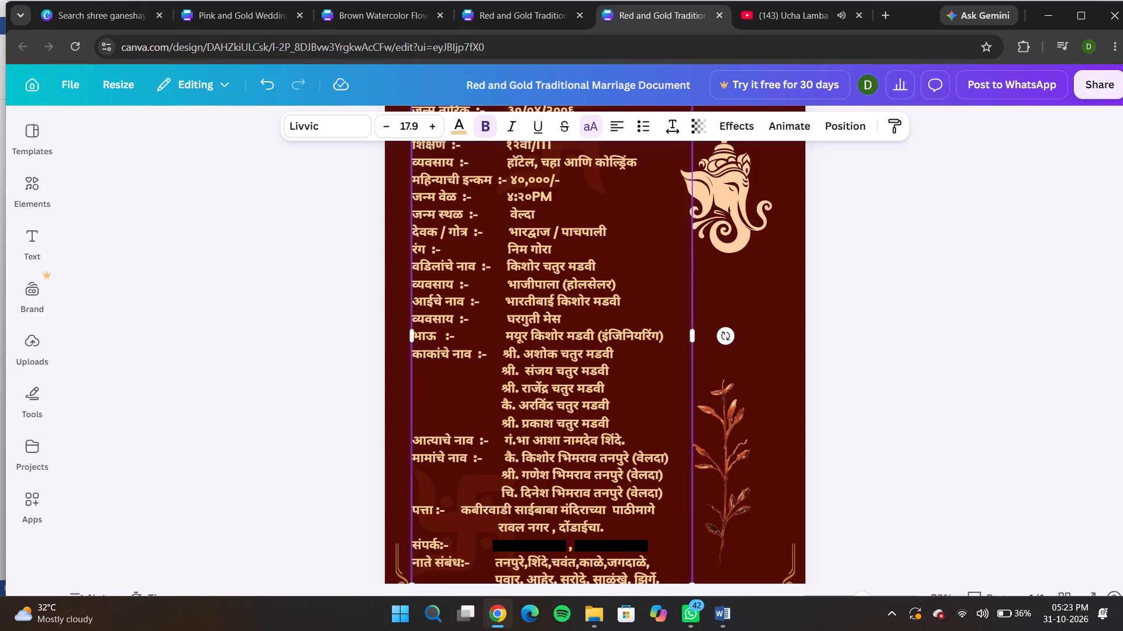
# Delete the run of spaces and line break before the address's second line, joining it to the first line with one space.
pyautogui.click(492, 531)
pyautogui.press('Right')
pyautogui.press('Right')
pyautogui.press('BackSpace')
pyautogui.press('BackSpace')
pyautogui.press('BackSpace')
pyautogui.press('BackSpace')
pyautogui.press('BackSpace')
pyautogui.press('BackSpace')
pyautogui.press('BackSpace')
pyautogui.press('BackSpace')
pyautogui.press('BackSpace')
pyautogui.press('BackSpace')
pyautogui.press('BackSpace')
pyautogui.press('BackSpace')
pyautogui.press('BackSpace')
pyautogui.press('BackSpace')
pyautogui.press('BackSpace')
pyautogui.press('BackSpace')
pyautogui.press('BackSpace')
pyautogui.press('BackSpace')
pyautogui.press('BackSpace')
pyautogui.press('BackSpace')
pyautogui.press('BackSpace')
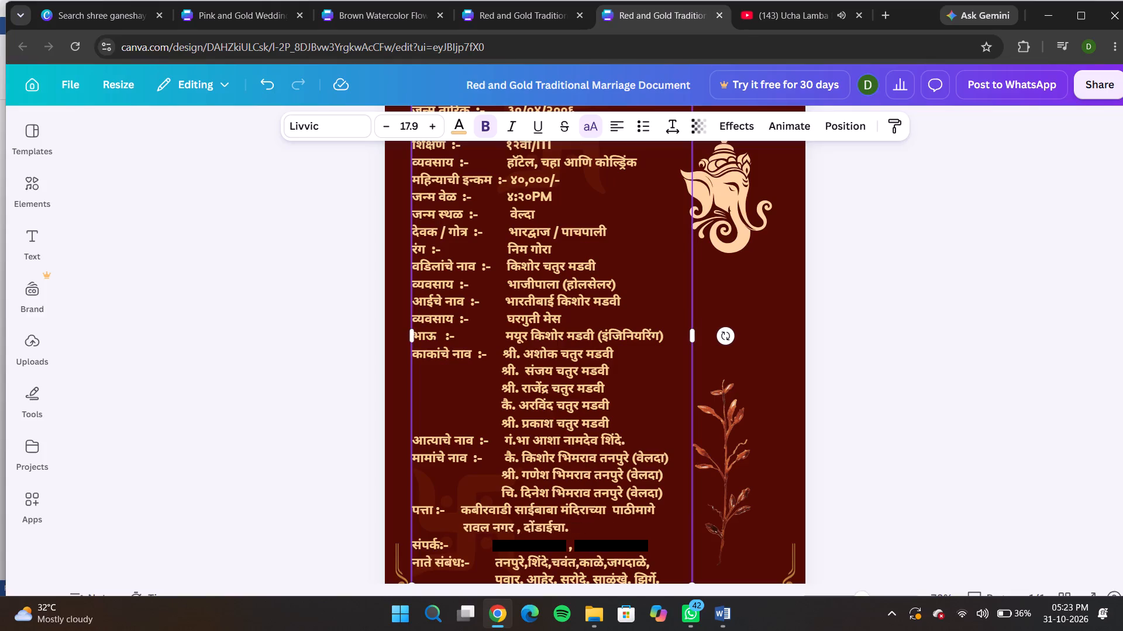
pyautogui.press('BackSpace')
pyautogui.press('BackSpace')
pyautogui.press('BackSpace')
pyautogui.press('BackSpace')
pyautogui.press('BackSpace')
pyautogui.press('BackSpace')
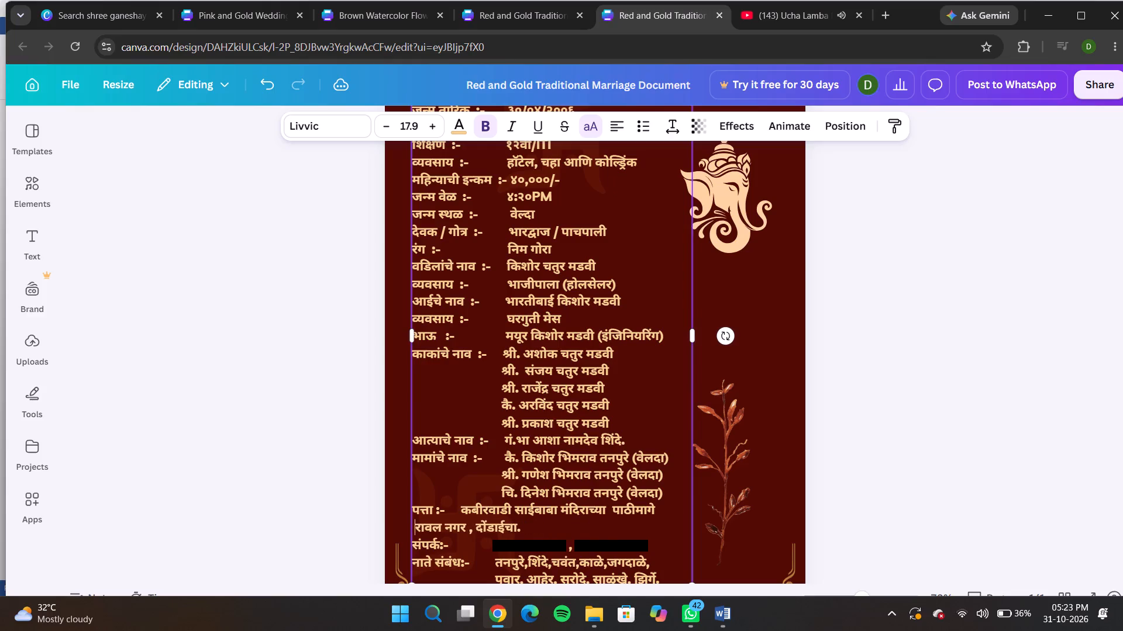
pyautogui.press('BackSpace')
pyautogui.press('space')
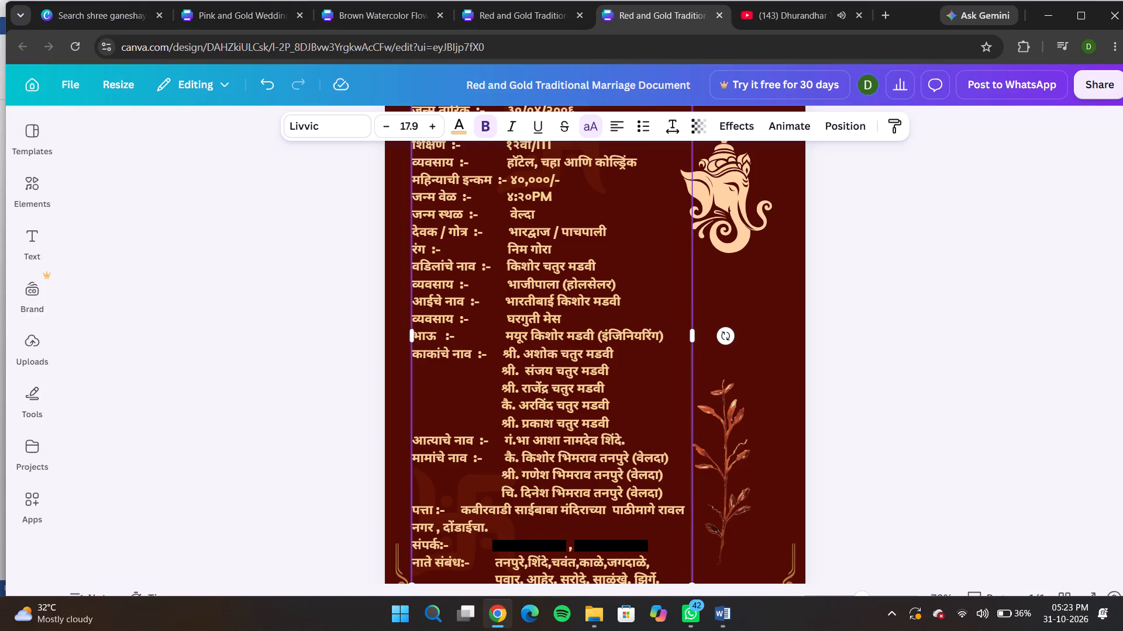
# Insert twelve spaces before the address value so it starts in line with the values above.
pyautogui.click(453, 515)
pyautogui.press('space')
pyautogui.press('space')
pyautogui.press('space')
pyautogui.press('space')
pyautogui.press('space')
pyautogui.press('space')
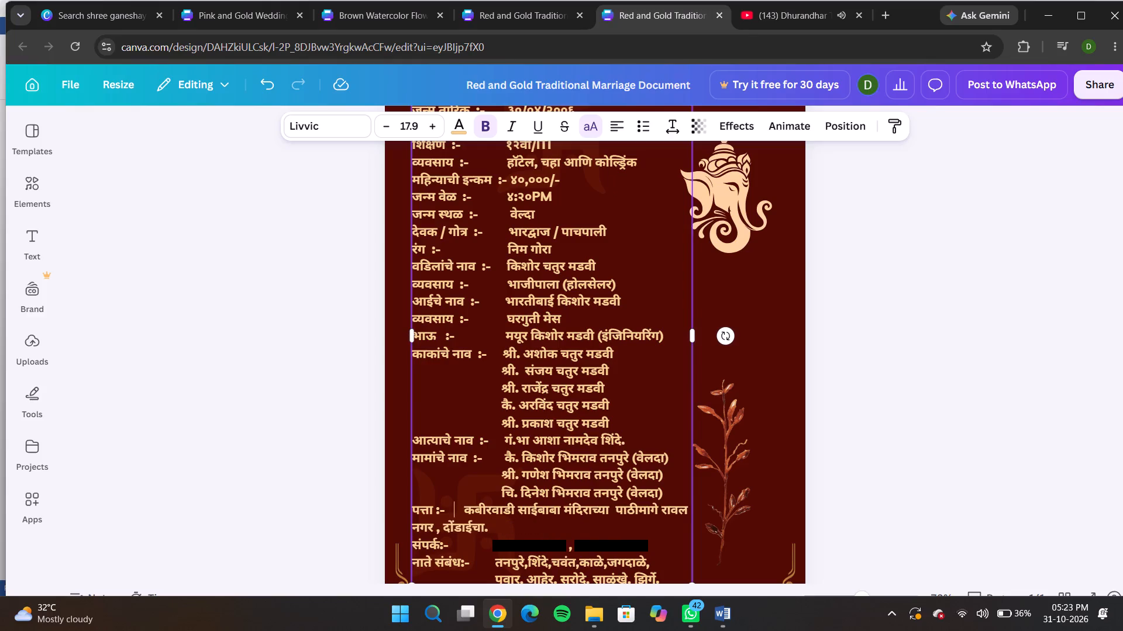
pyautogui.press('space')
pyautogui.press('space')
pyautogui.press('space')
pyautogui.press('space')
pyautogui.press('space')
pyautogui.press('space')
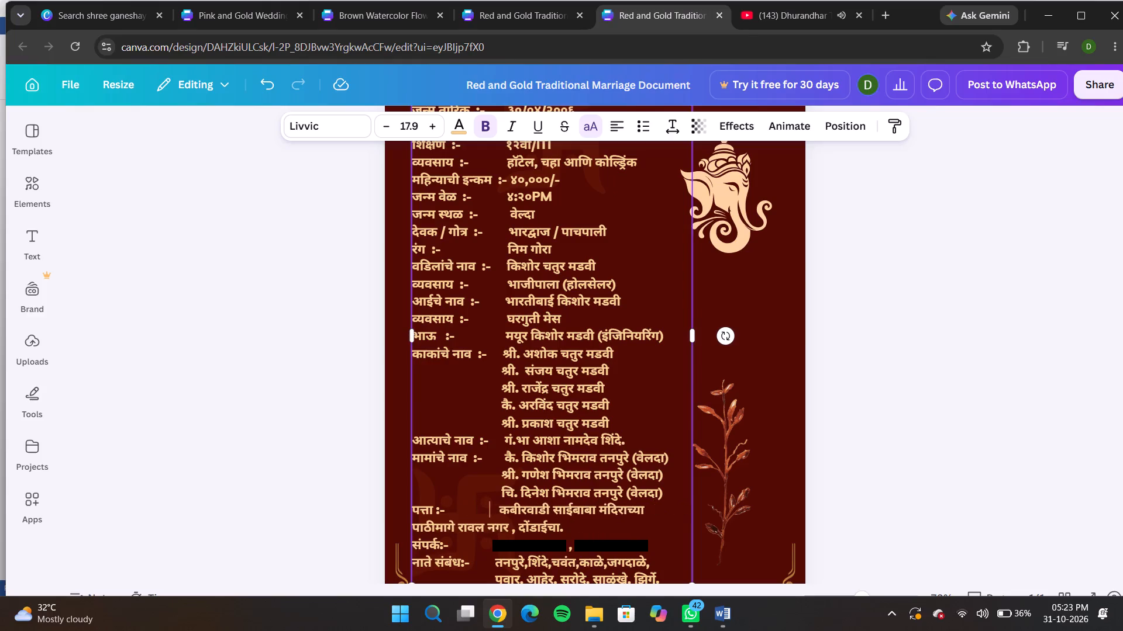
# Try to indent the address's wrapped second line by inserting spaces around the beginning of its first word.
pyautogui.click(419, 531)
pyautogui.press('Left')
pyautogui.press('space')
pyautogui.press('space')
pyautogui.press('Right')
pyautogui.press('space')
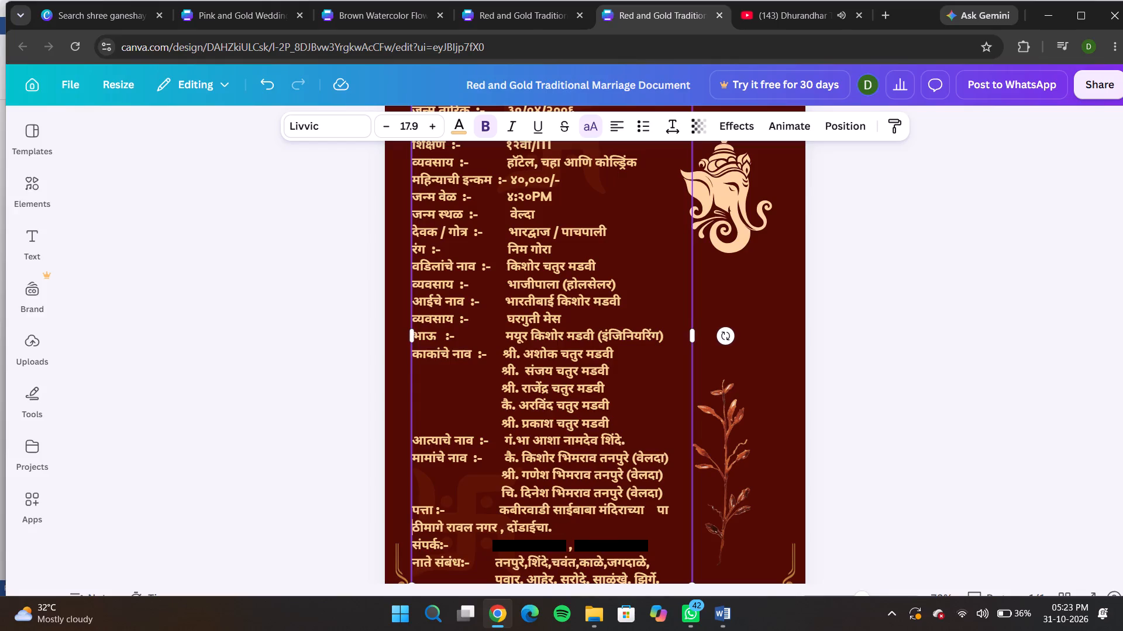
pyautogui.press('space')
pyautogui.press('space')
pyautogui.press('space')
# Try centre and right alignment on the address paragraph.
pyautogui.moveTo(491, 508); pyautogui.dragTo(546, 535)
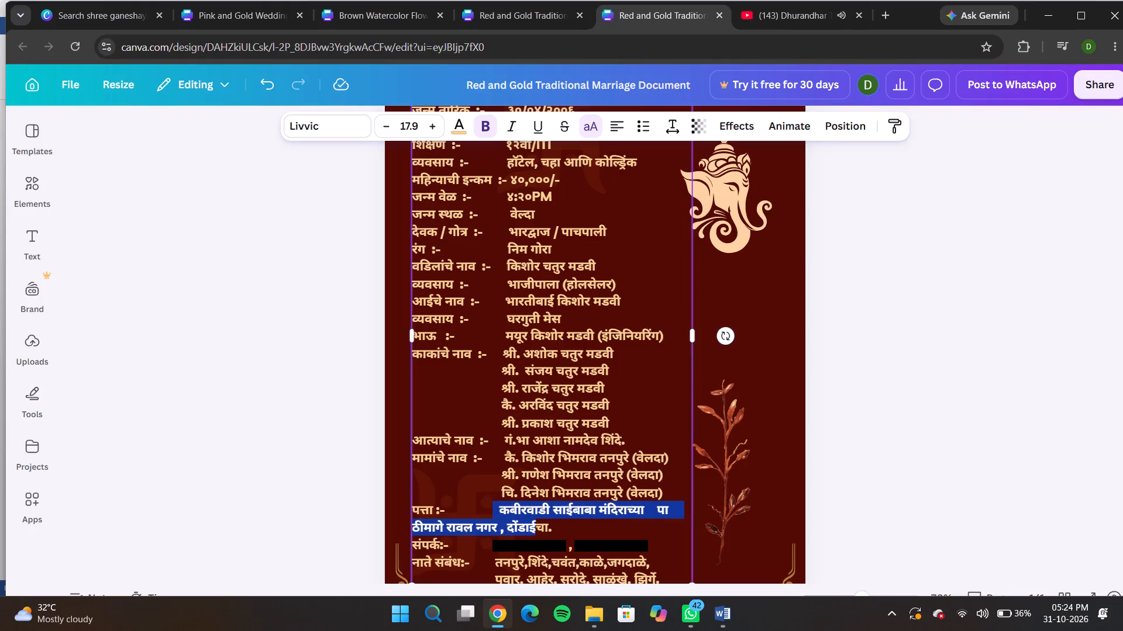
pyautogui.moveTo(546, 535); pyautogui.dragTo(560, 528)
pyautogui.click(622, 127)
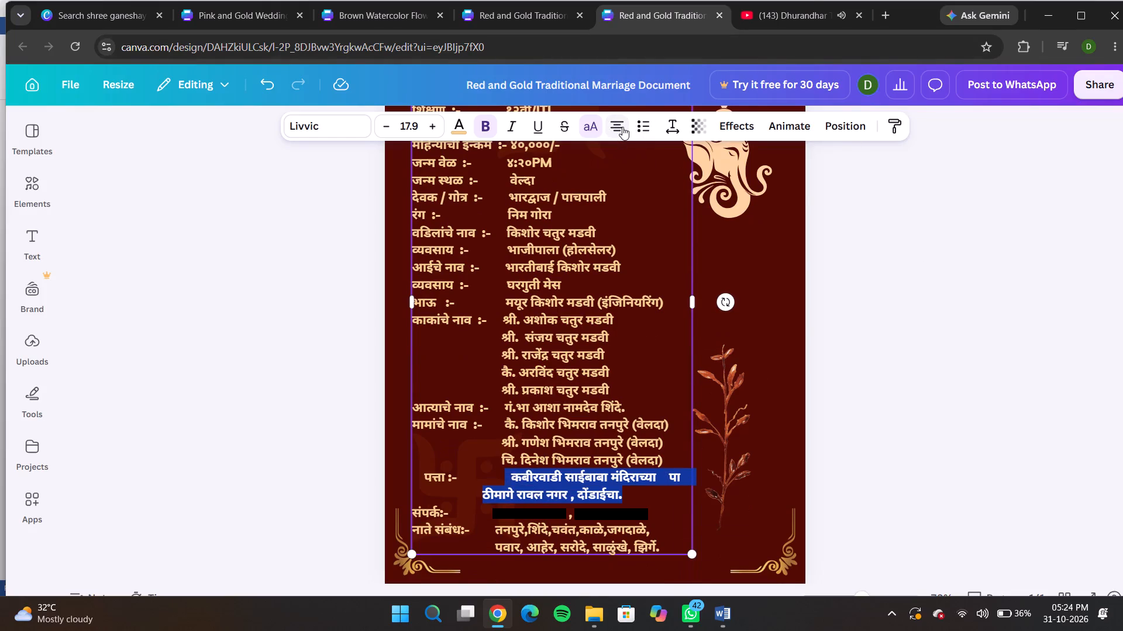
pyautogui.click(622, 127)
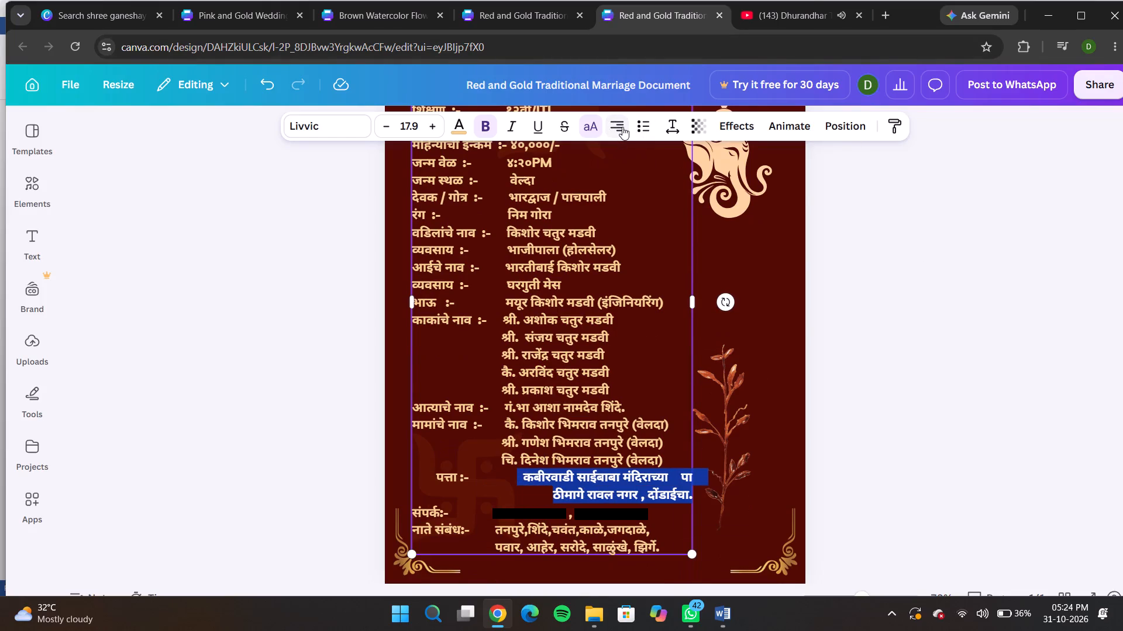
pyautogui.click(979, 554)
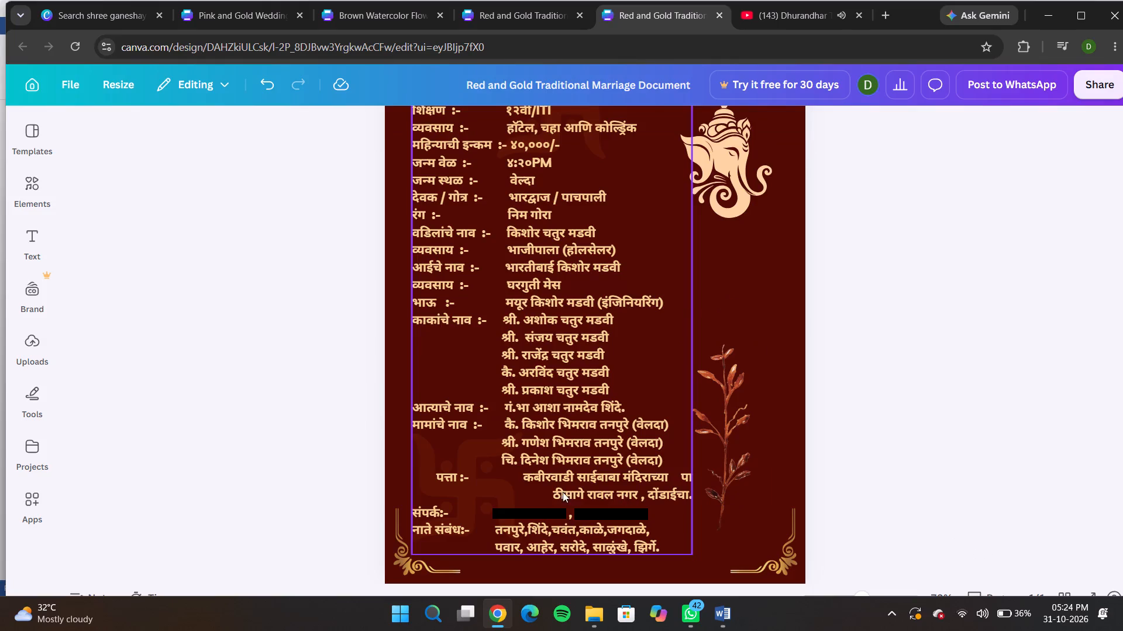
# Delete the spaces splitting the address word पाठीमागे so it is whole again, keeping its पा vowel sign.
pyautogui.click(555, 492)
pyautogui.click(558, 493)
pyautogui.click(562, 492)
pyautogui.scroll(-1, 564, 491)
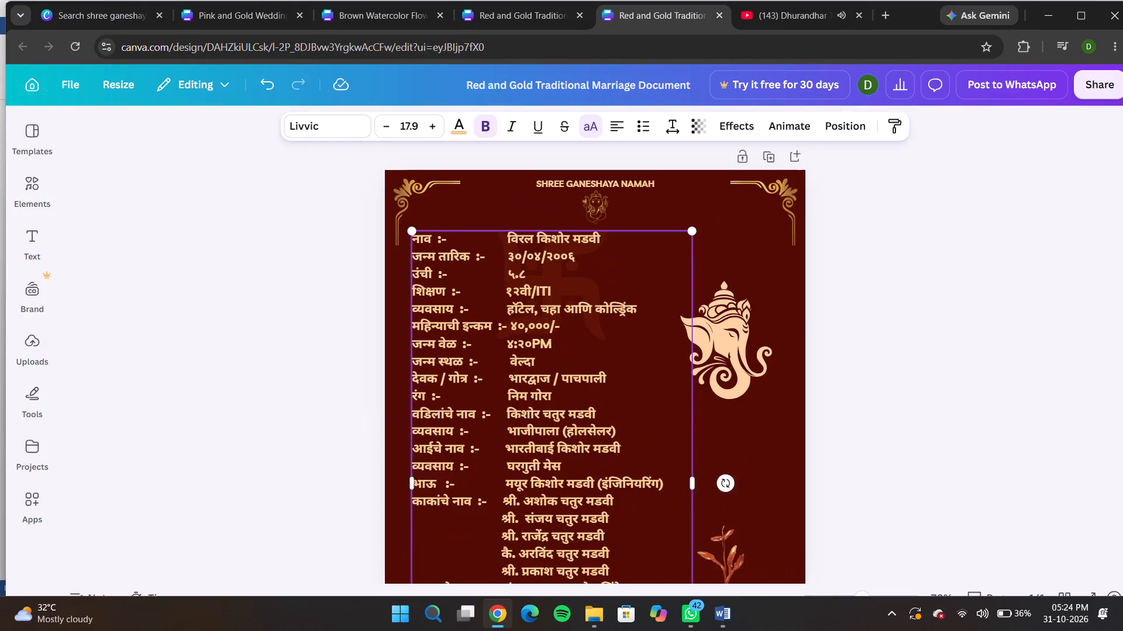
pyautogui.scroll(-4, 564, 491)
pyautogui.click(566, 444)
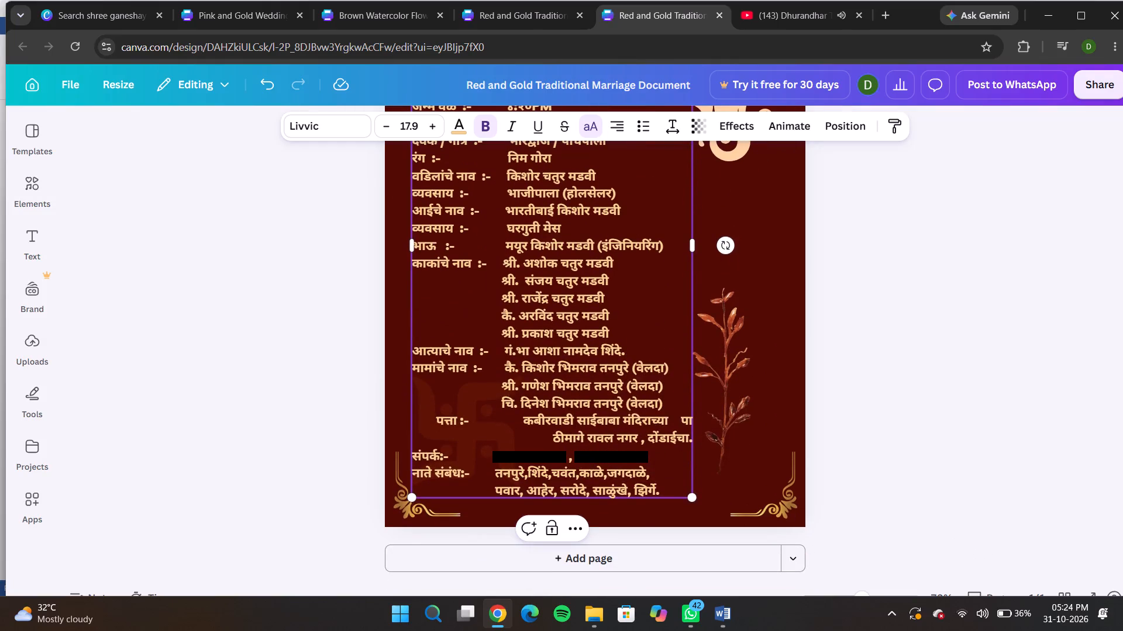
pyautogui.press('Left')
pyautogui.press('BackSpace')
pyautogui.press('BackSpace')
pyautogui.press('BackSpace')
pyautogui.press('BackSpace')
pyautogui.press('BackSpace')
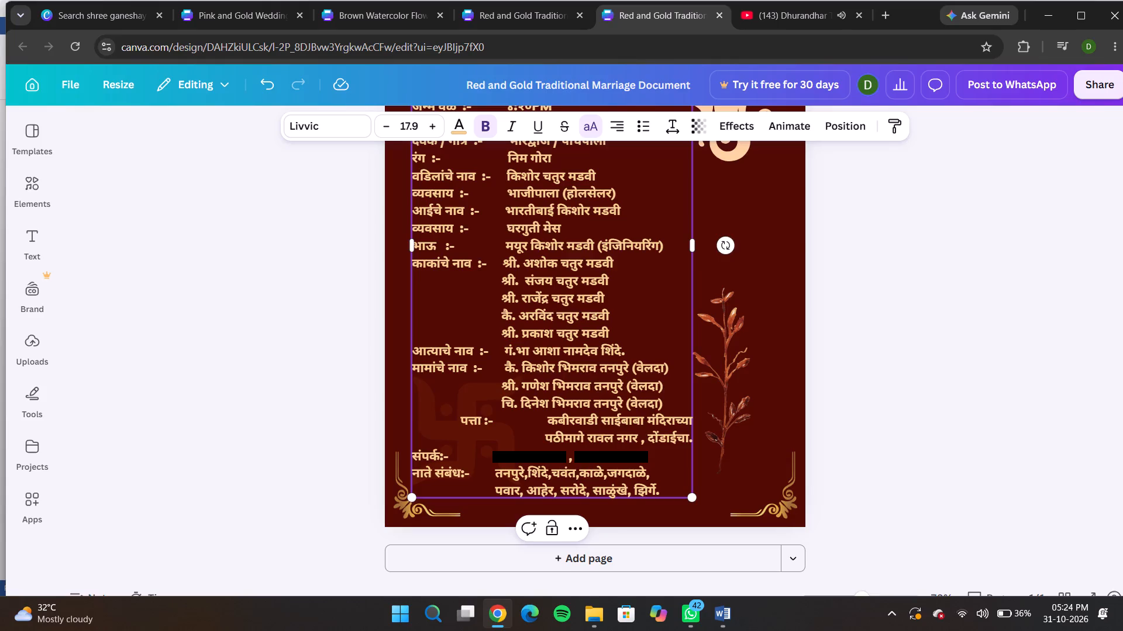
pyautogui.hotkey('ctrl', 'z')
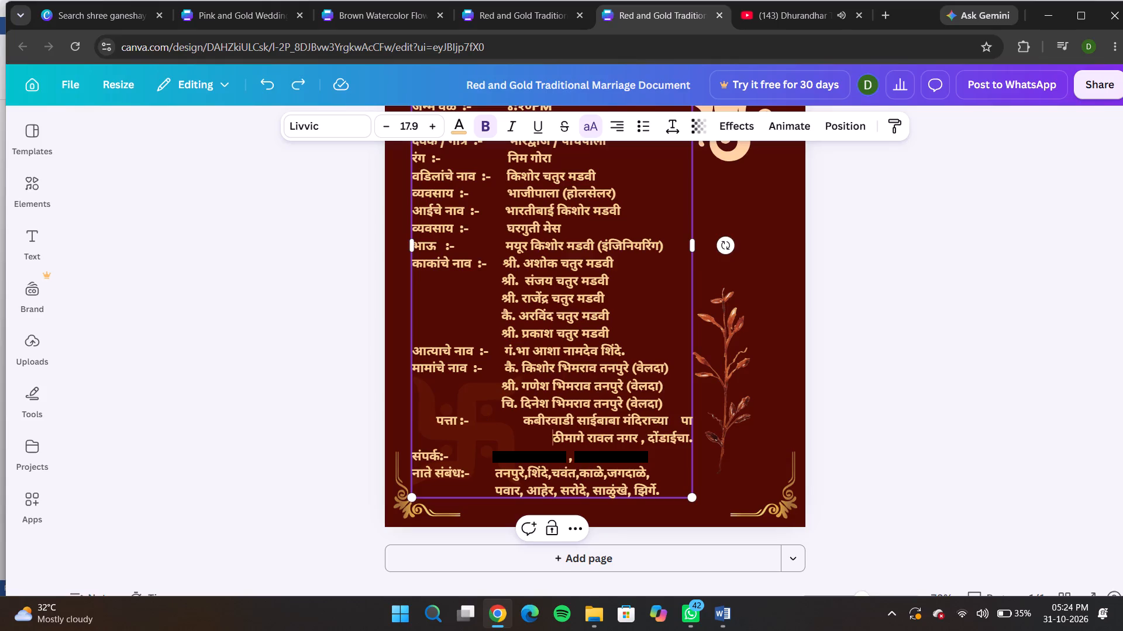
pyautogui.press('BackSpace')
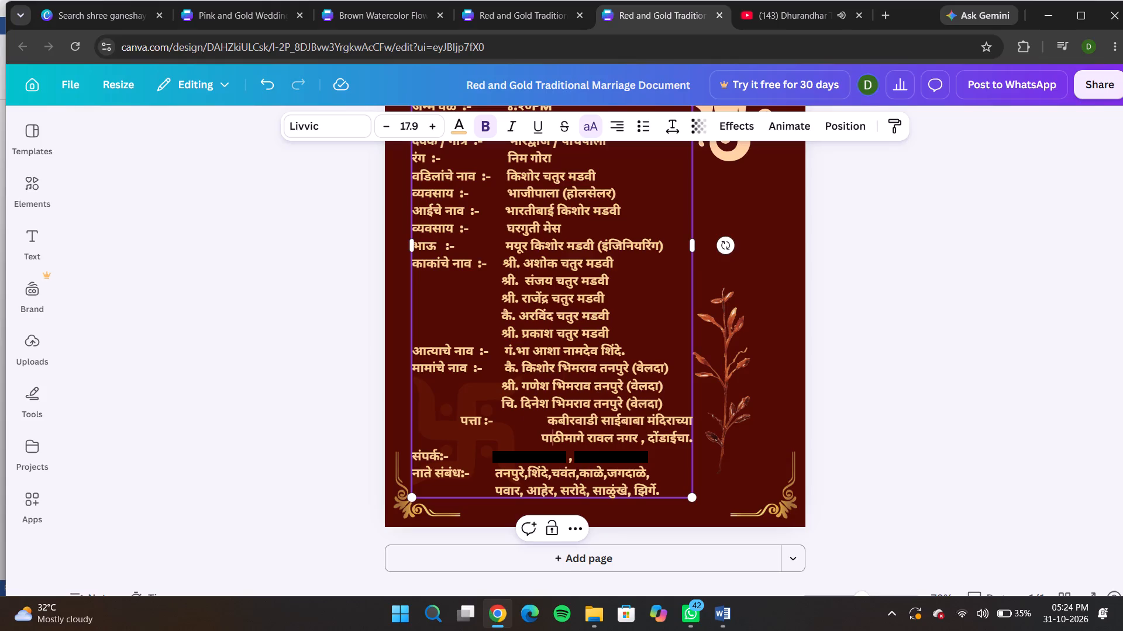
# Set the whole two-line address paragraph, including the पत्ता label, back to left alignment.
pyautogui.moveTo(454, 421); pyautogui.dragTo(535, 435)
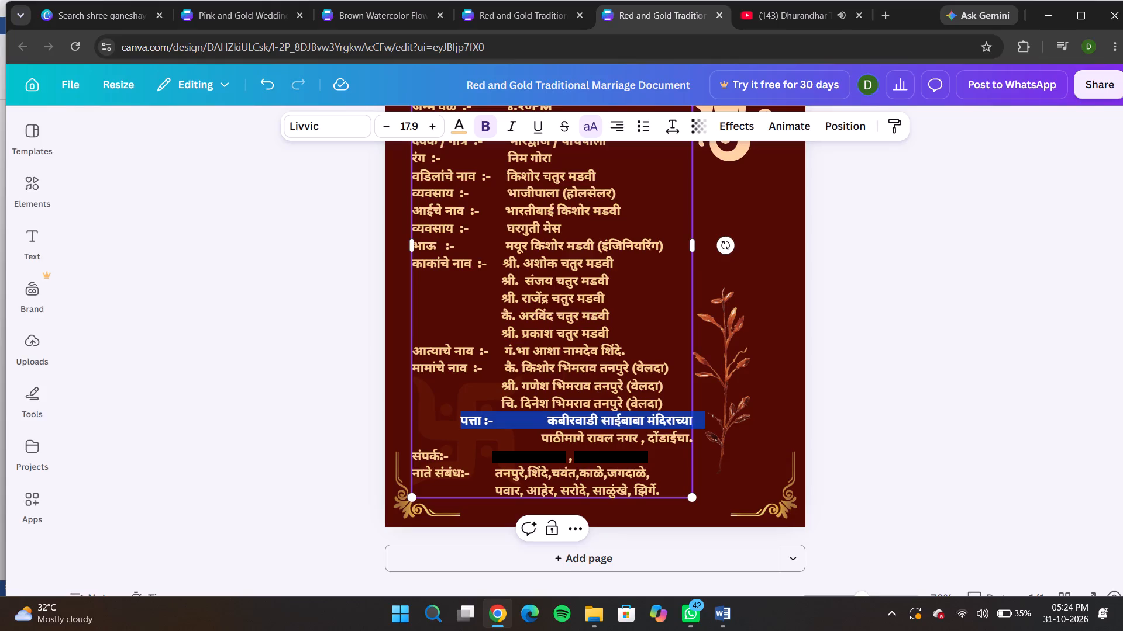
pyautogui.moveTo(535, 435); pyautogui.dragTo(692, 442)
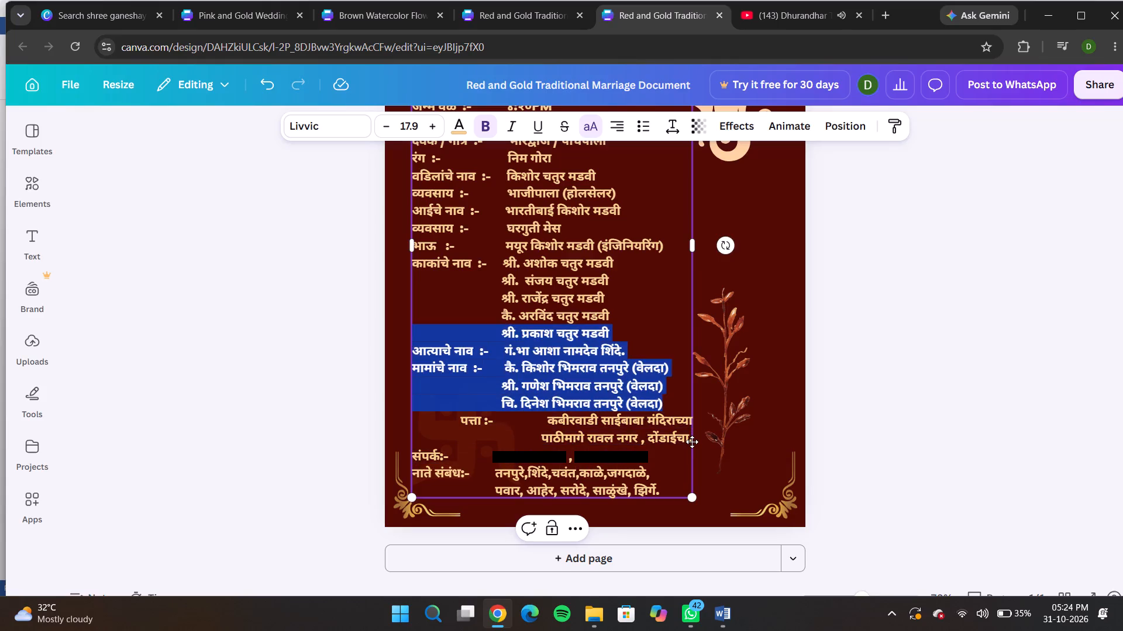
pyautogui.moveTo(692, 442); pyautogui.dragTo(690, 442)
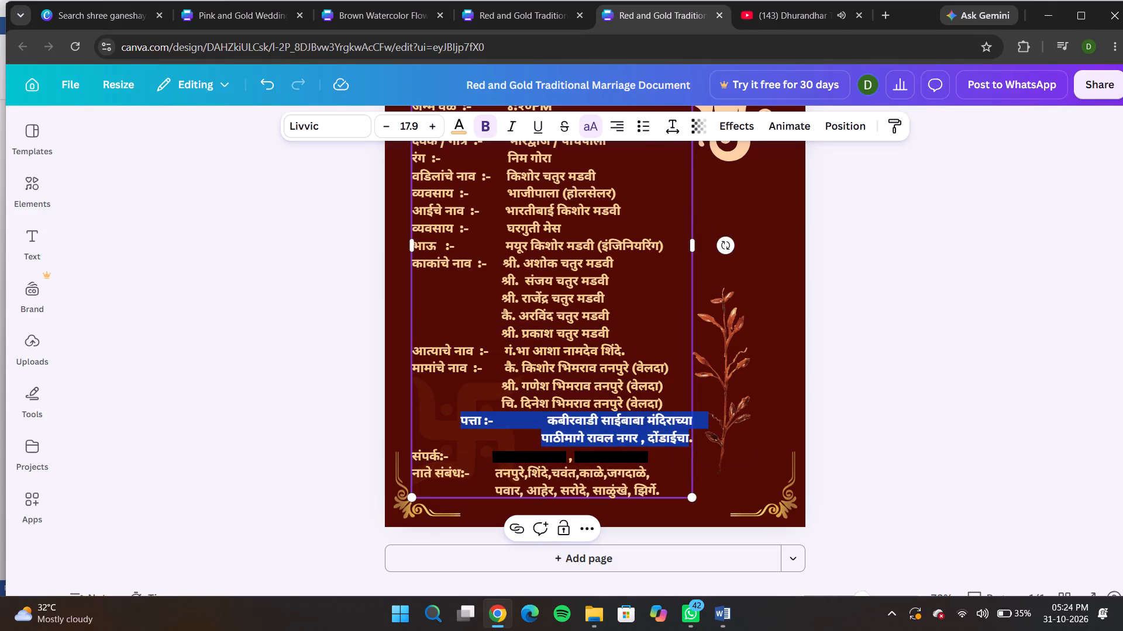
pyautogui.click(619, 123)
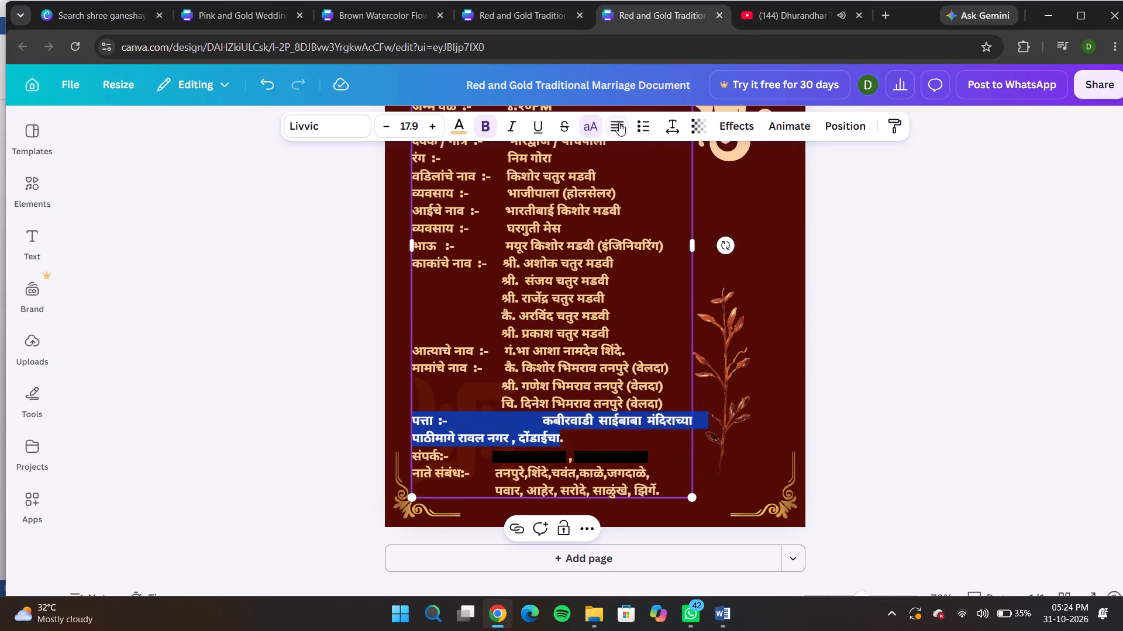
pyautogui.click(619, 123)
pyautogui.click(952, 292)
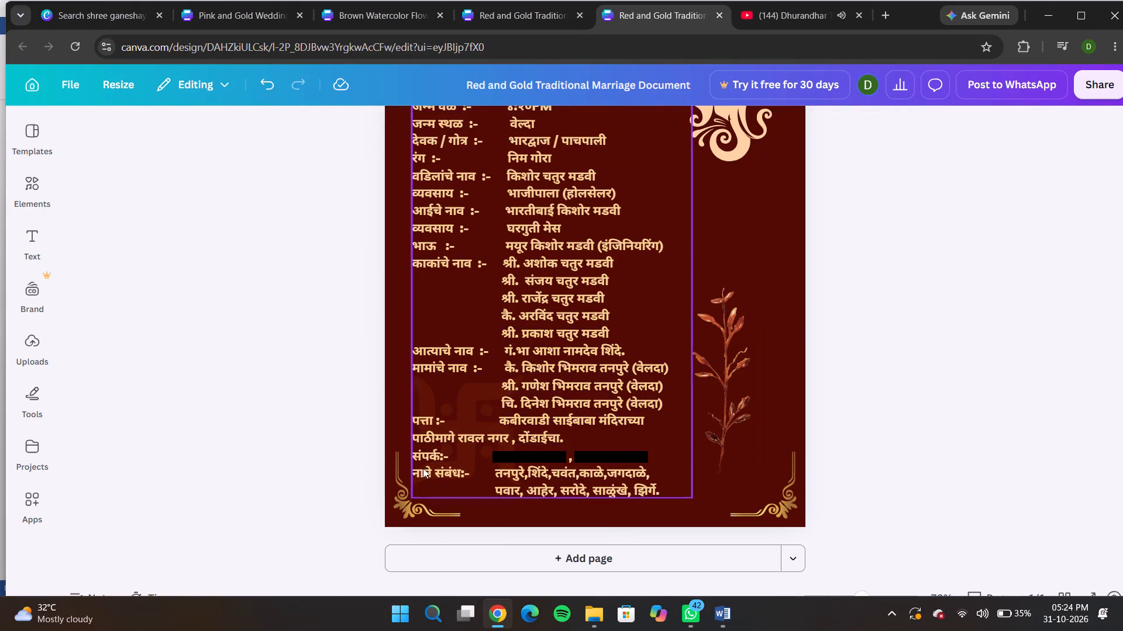
# Insert two spaces before the colon of the संपर्क label.
pyautogui.click(444, 453)
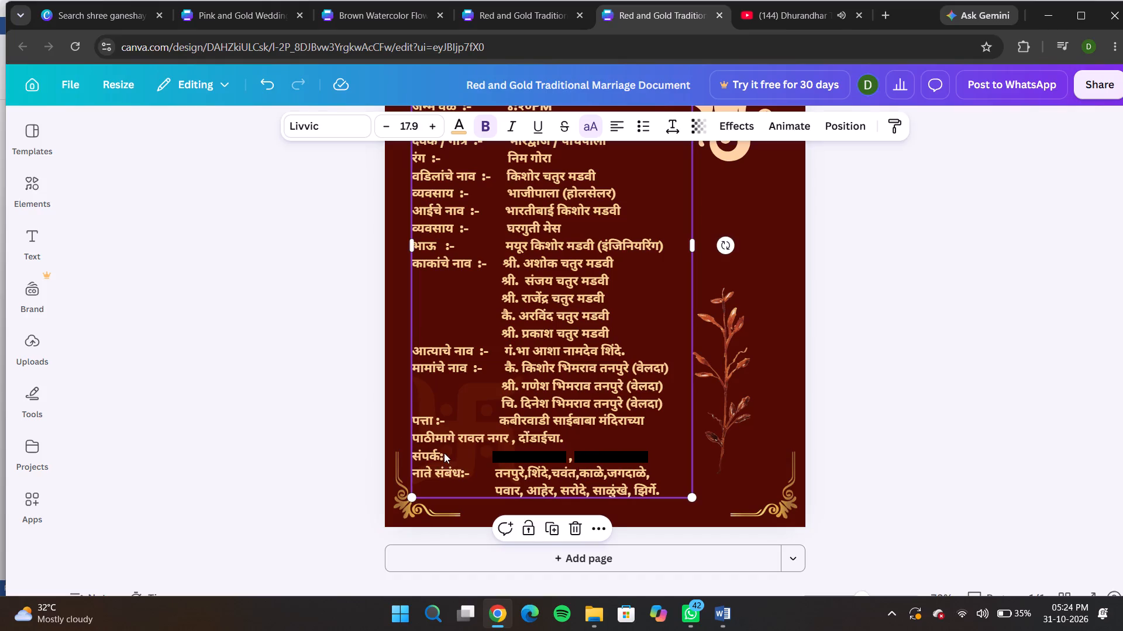
pyautogui.click(439, 458)
pyautogui.scroll(-4, 442, 460)
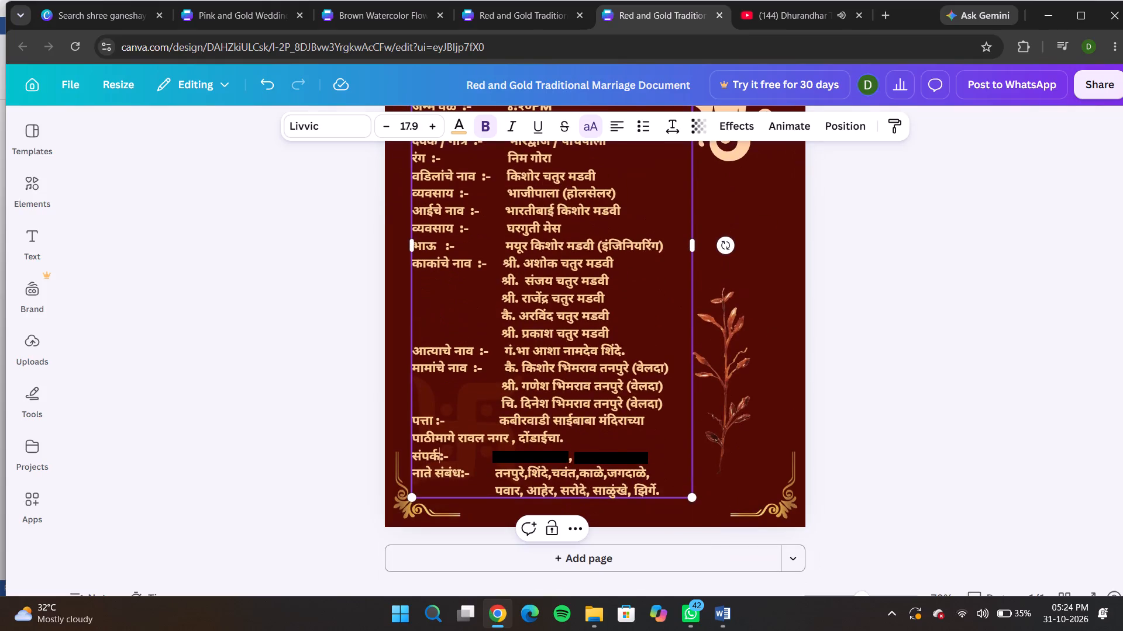
pyautogui.click(439, 456)
pyautogui.press('space')
pyautogui.press('space')
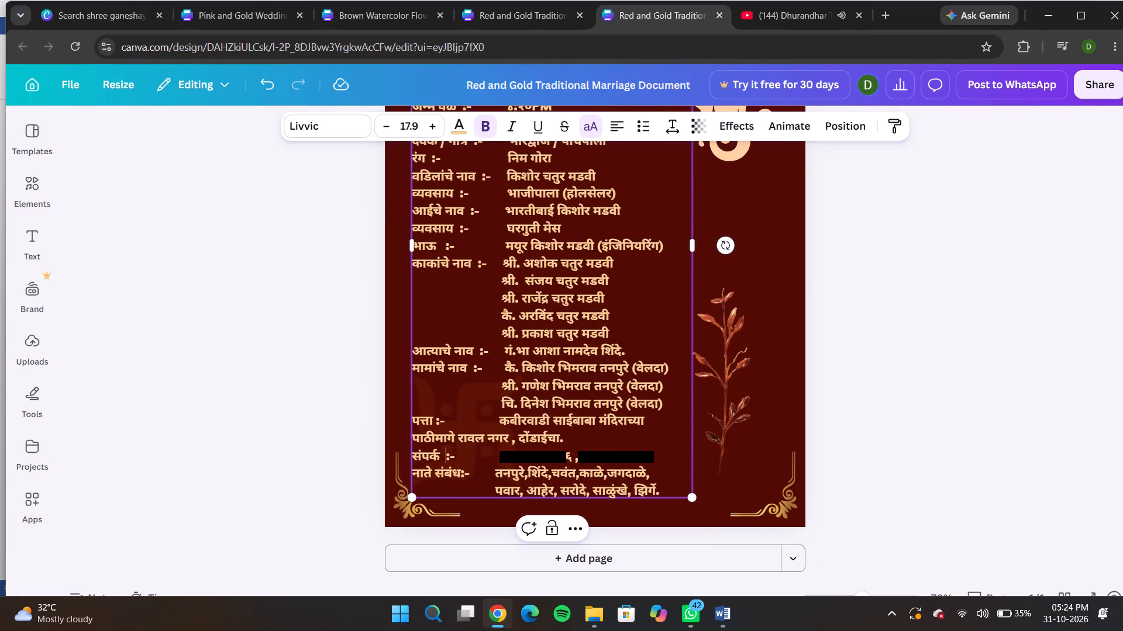
# Insert two spaces before the colon of the नाते संबंध label and two before the second line of its value.
pyautogui.click(460, 473)
pyautogui.press('space')
pyautogui.press('space')
pyautogui.click(492, 492)
pyautogui.press('space')
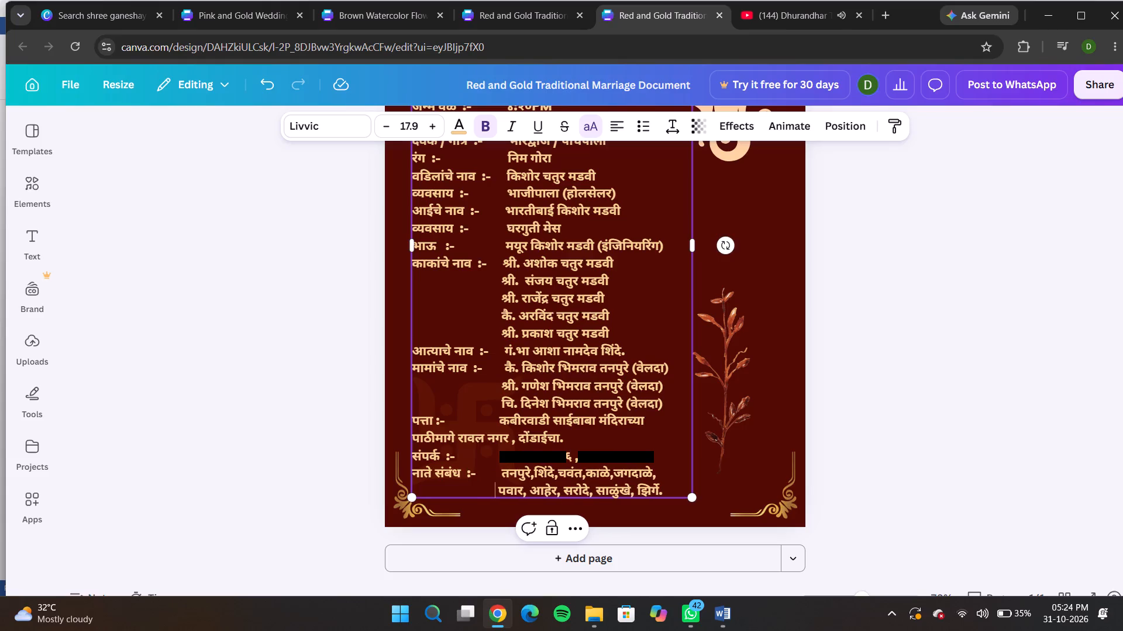
pyautogui.press('space')
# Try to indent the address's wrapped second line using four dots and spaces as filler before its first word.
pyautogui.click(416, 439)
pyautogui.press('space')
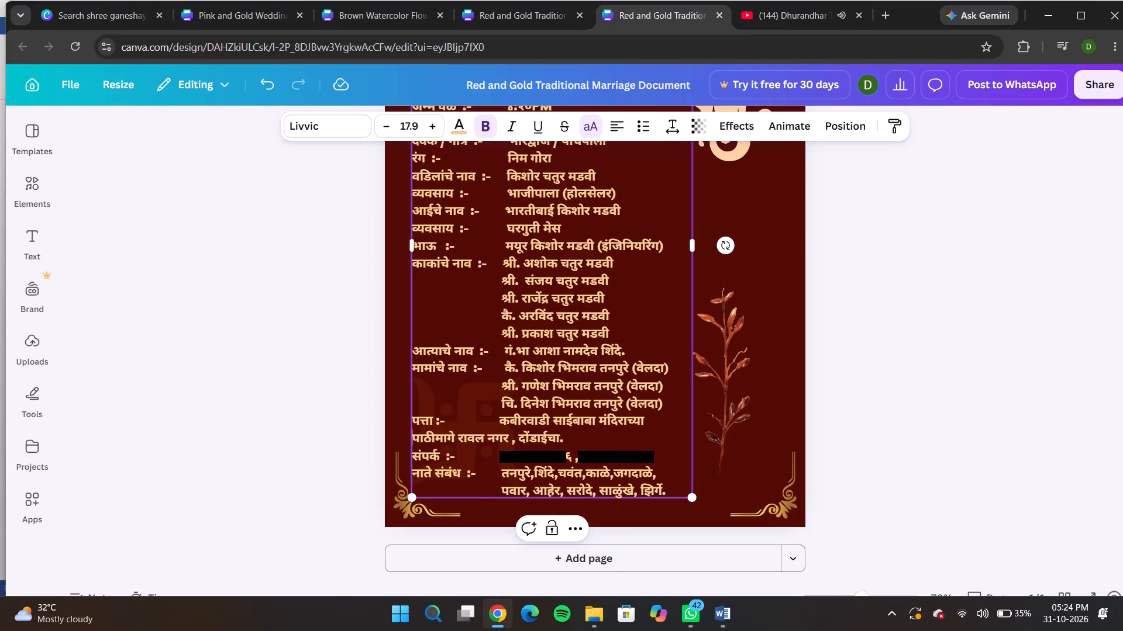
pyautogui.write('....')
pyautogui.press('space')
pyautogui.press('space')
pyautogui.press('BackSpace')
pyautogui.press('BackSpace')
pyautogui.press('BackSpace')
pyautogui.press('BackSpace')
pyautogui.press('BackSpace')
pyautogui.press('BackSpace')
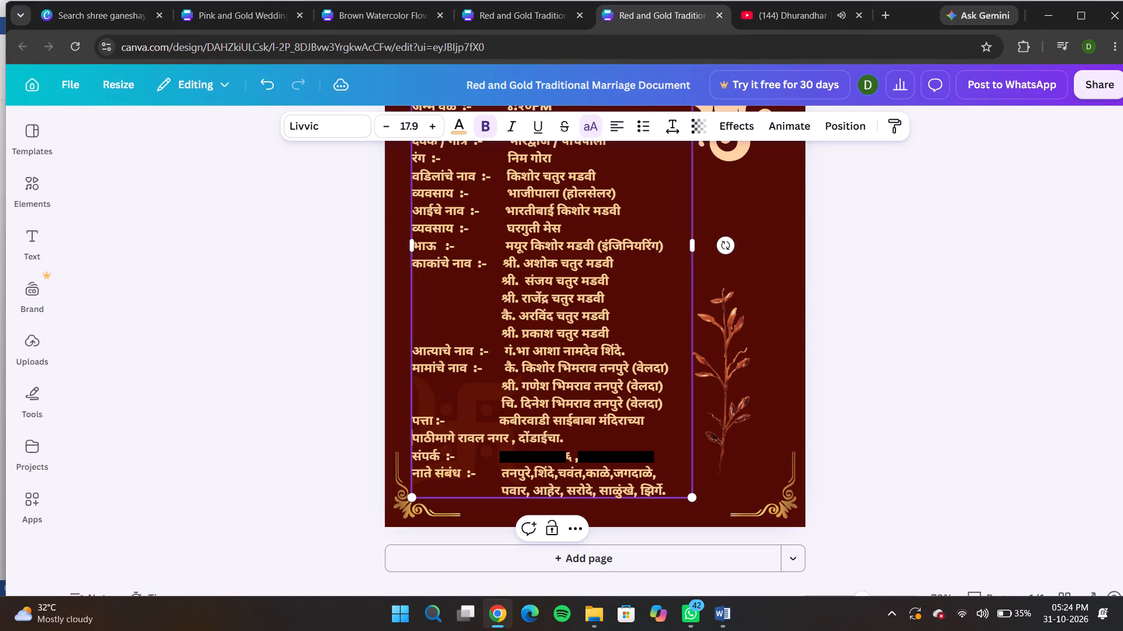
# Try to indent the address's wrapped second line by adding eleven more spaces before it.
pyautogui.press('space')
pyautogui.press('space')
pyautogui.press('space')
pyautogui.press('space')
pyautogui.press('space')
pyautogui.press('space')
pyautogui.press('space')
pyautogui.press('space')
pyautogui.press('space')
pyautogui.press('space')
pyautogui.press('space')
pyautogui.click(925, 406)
# Close the duplicate Red and Gold Traditional, the Brown Watercolor and the Pink and Gold Wedding design tabs, keeping the biodata open.
pyautogui.scroll(5, 817, 403)
pyautogui.scroll(-6, 769, 397)
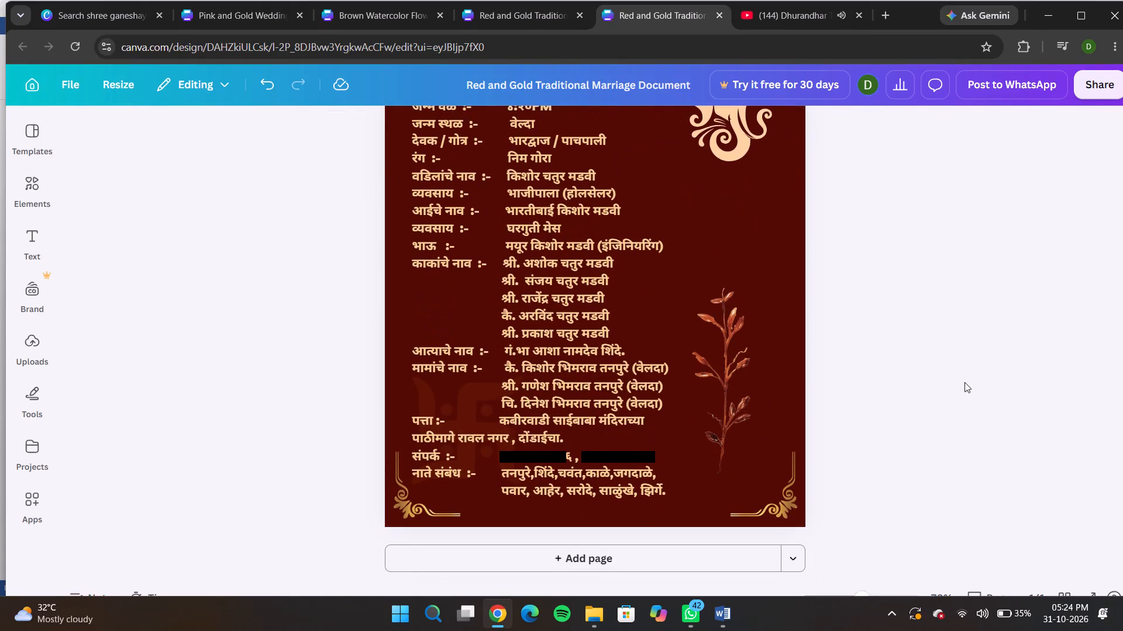
pyautogui.hotkey('ctrl', '-')
pyautogui.scroll(2, 963, 381)
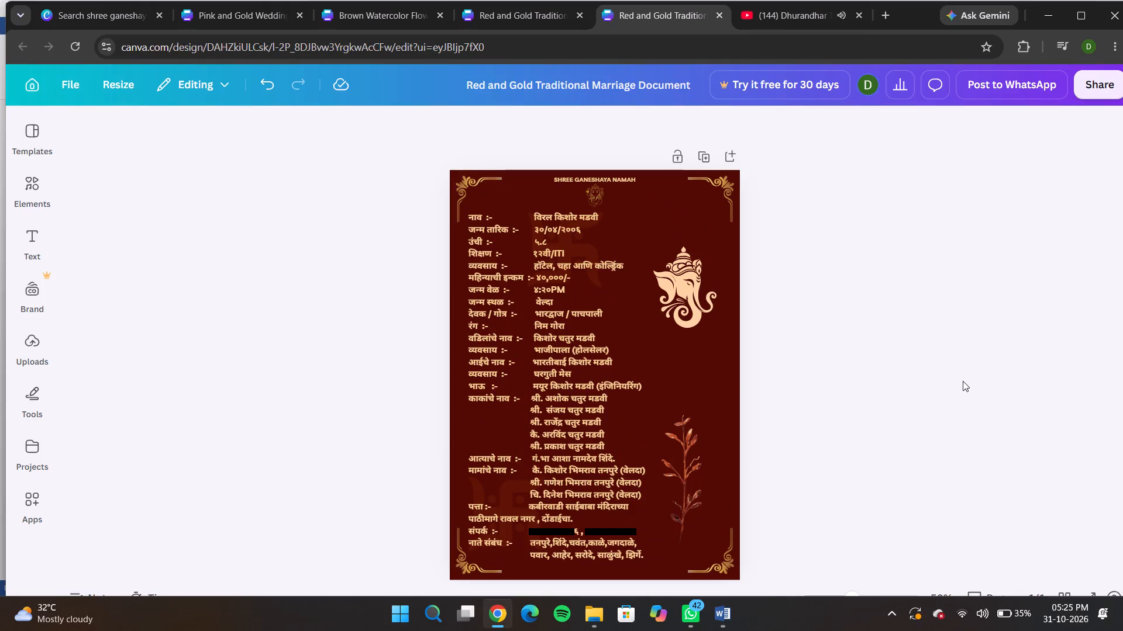
pyautogui.click(579, 16)
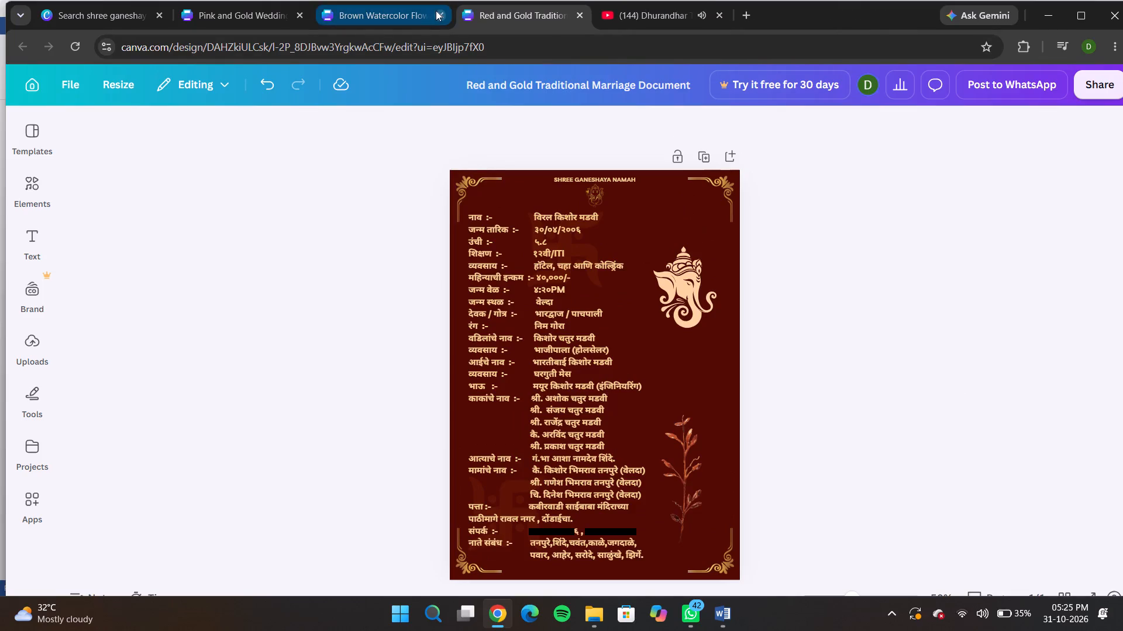
pyautogui.click(436, 11)
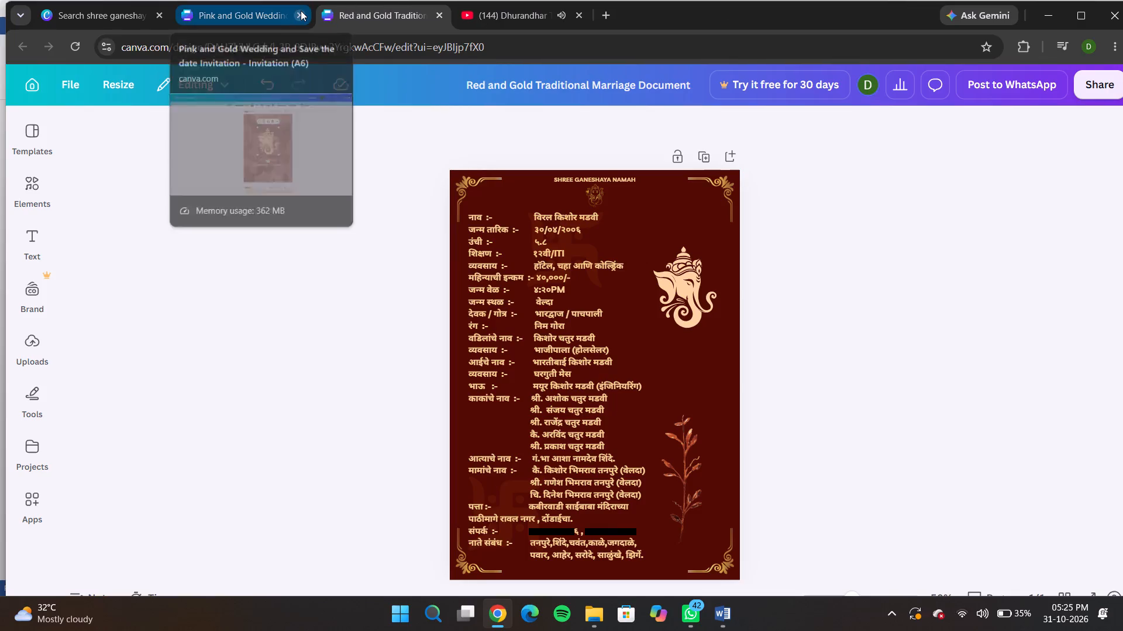
pyautogui.click(301, 11)
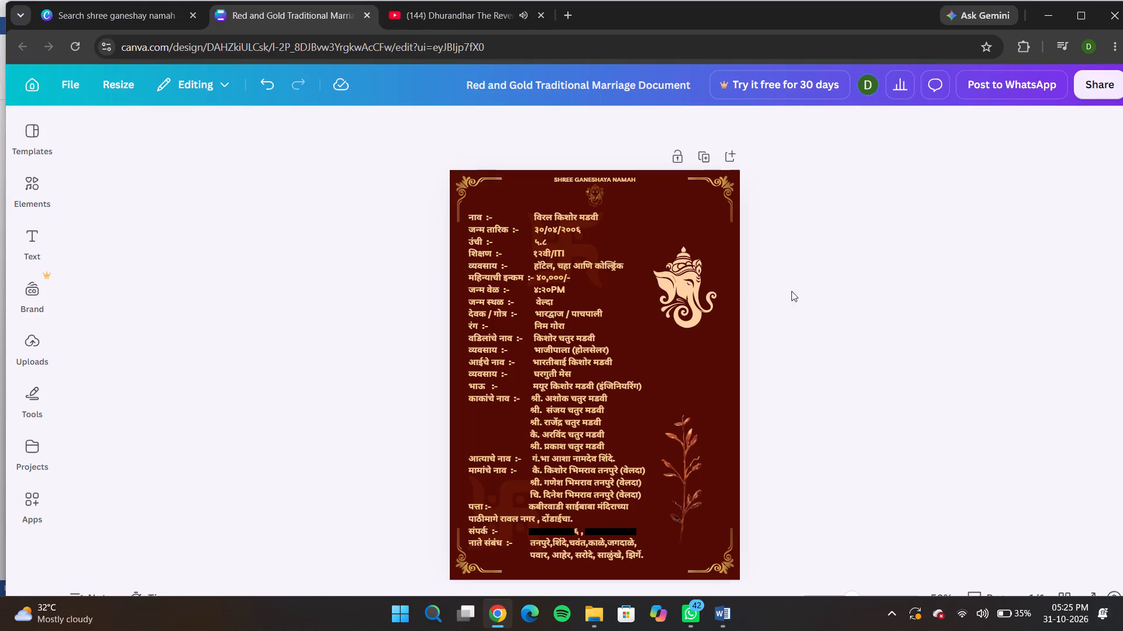
# Move the botanical branch graphic slightly right and down, nearer the page's lower right edge and clear of the text.
pyautogui.click(673, 445)
pyautogui.moveTo(679, 454); pyautogui.dragTo(692, 459)
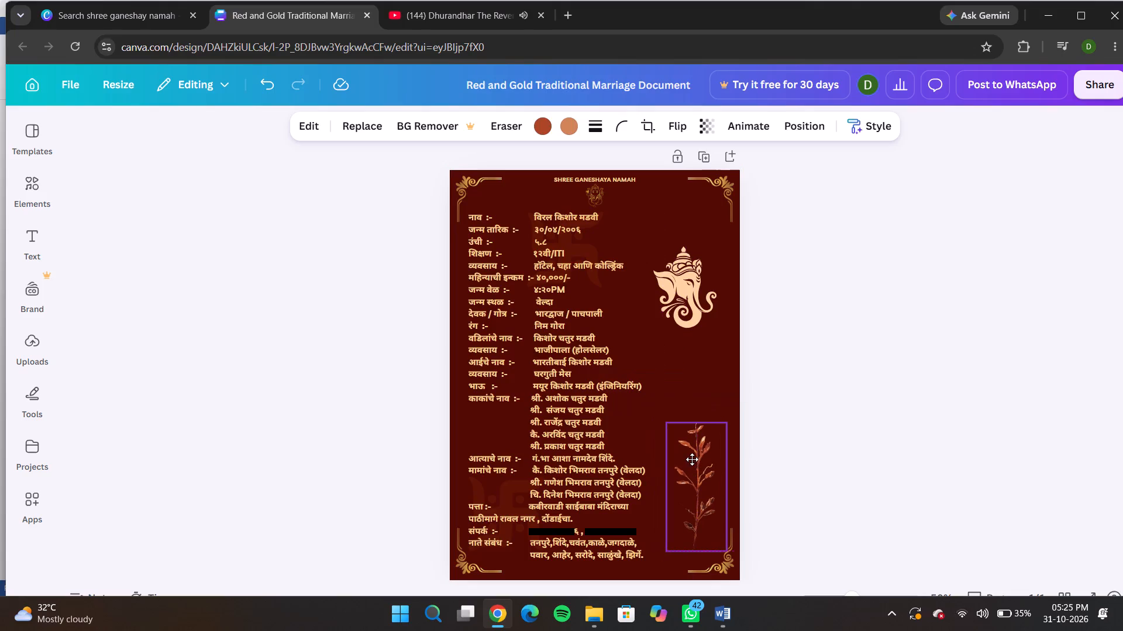
pyautogui.moveTo(692, 459); pyautogui.dragTo(690, 460)
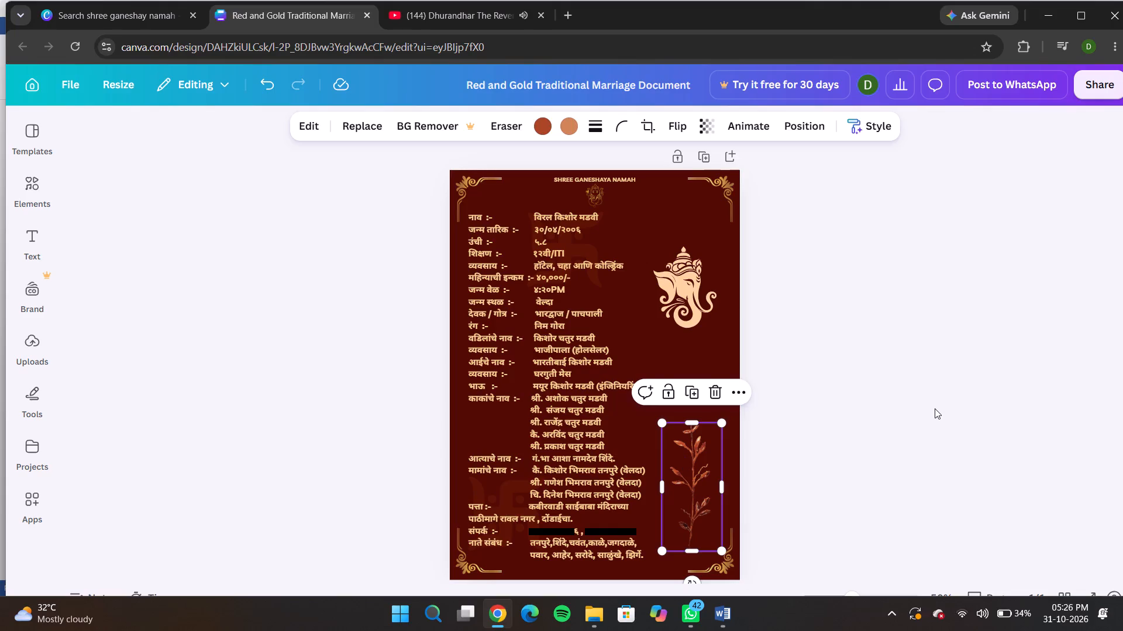
pyautogui.click(877, 410)
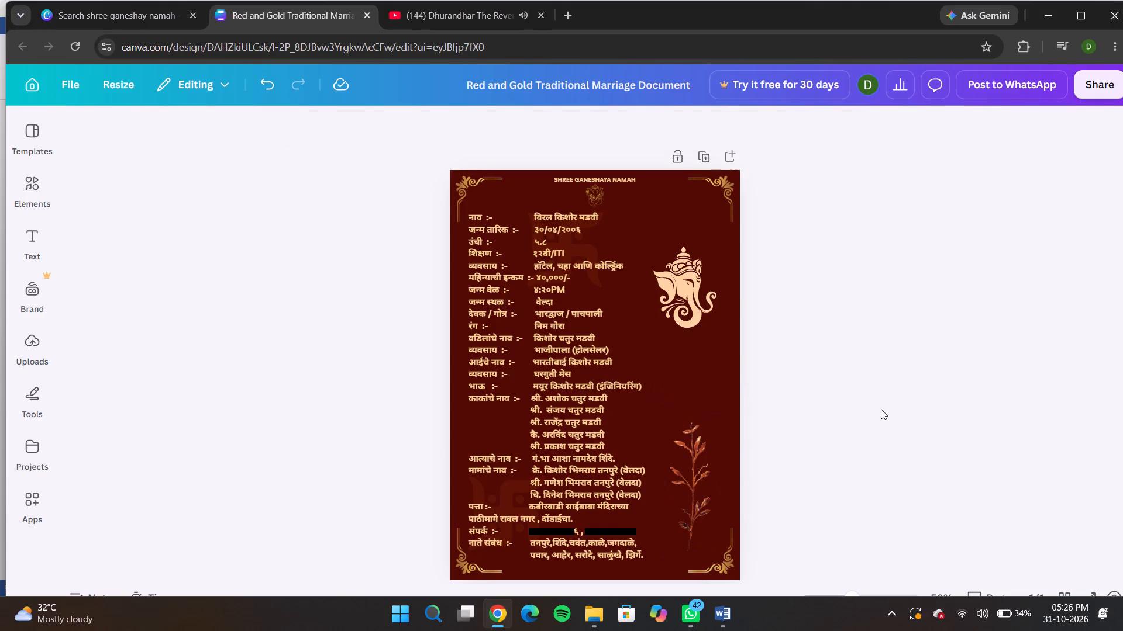
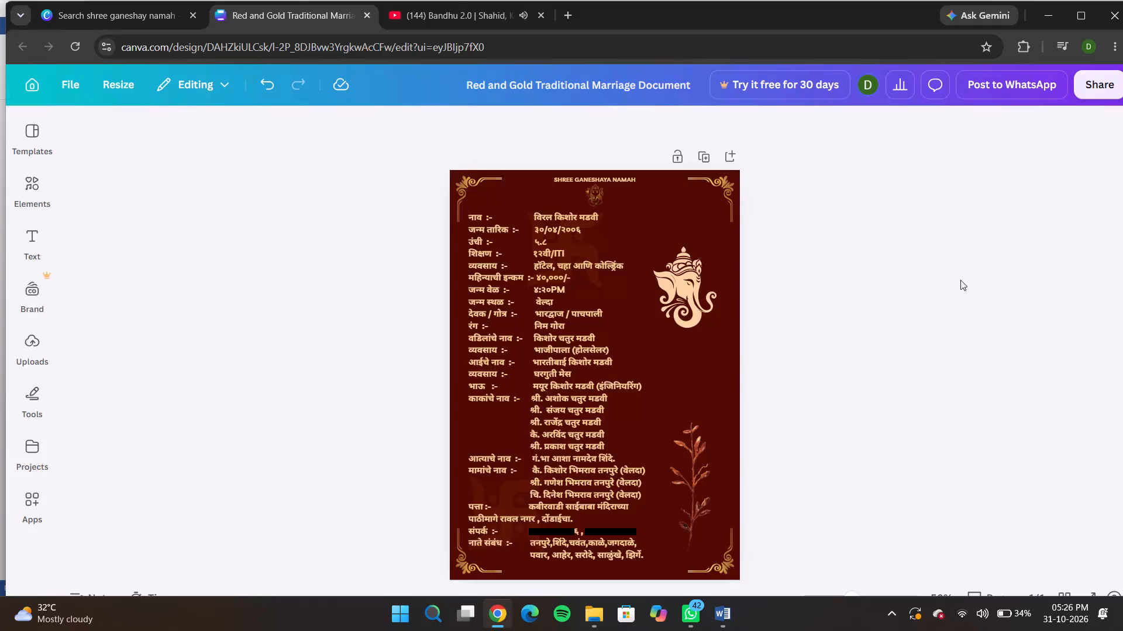
# Search the web for english to marathi typing and open Google's online Marathi input tool alongside the design.
pyautogui.click(565, 14)
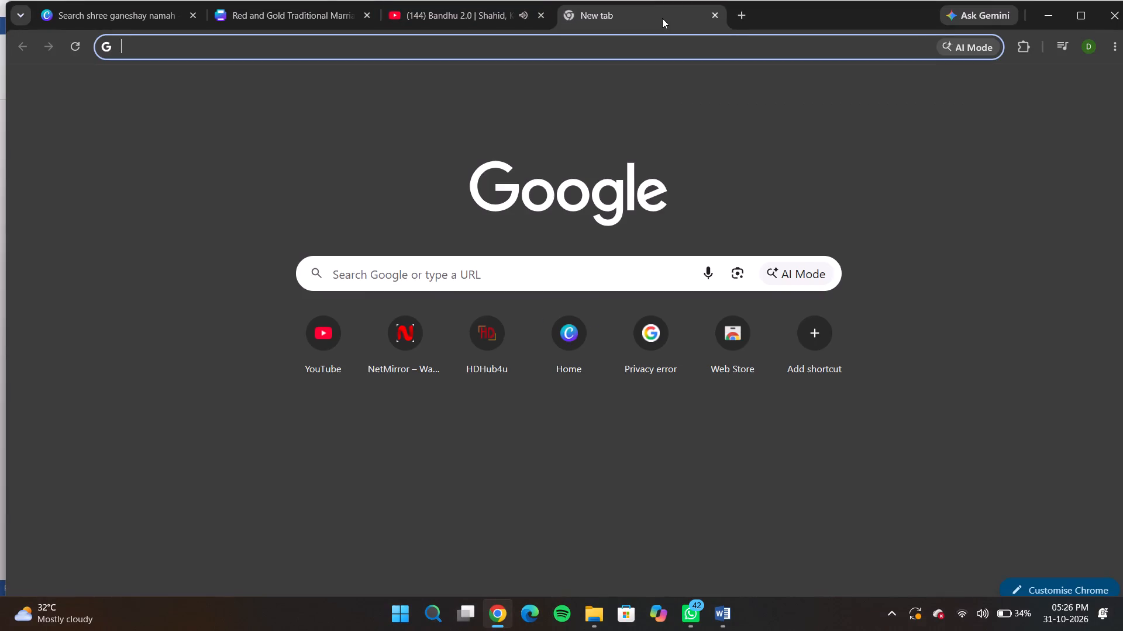
pyautogui.write('english')
pyautogui.press('space')
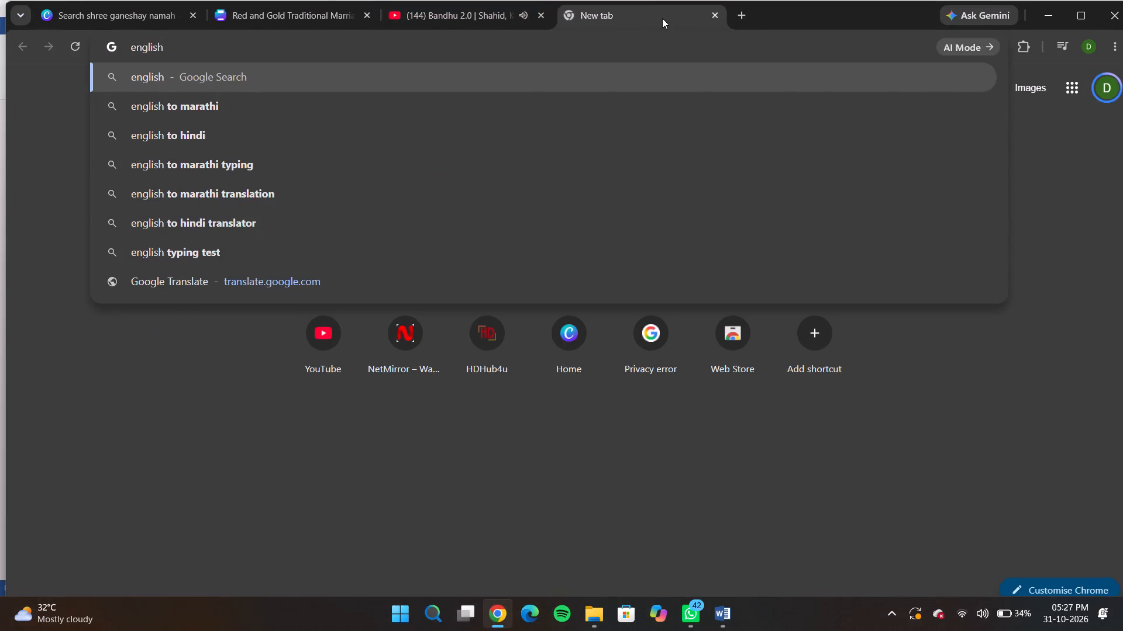
pyautogui.click(348, 162)
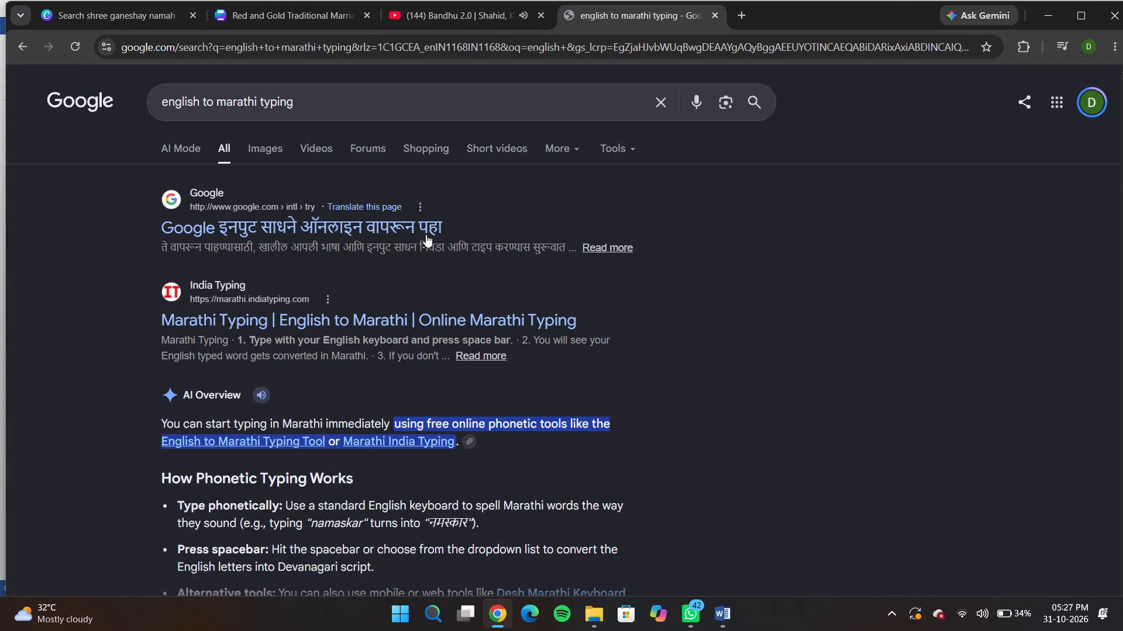
pyautogui.click(407, 233)
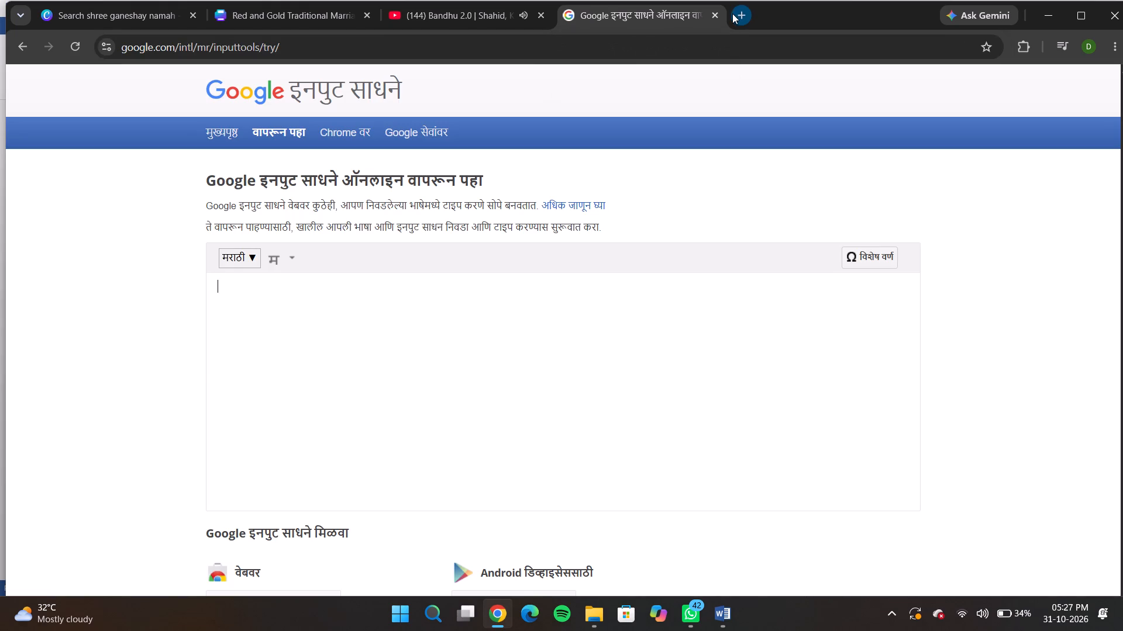
# Write the Marathi invocation श्री गणेशाय नमः in the online input tool.
pyautogui.write('sh')
pyautogui.press('e')
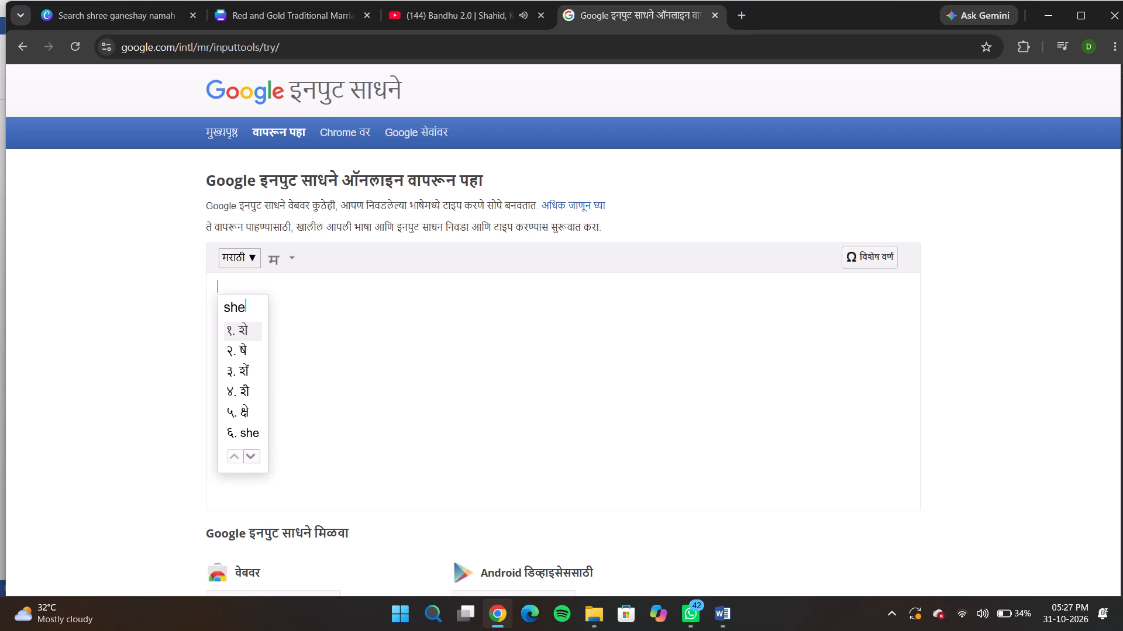
pyautogui.press('BackSpace')
pyautogui.write('ri')
pyautogui.press('space')
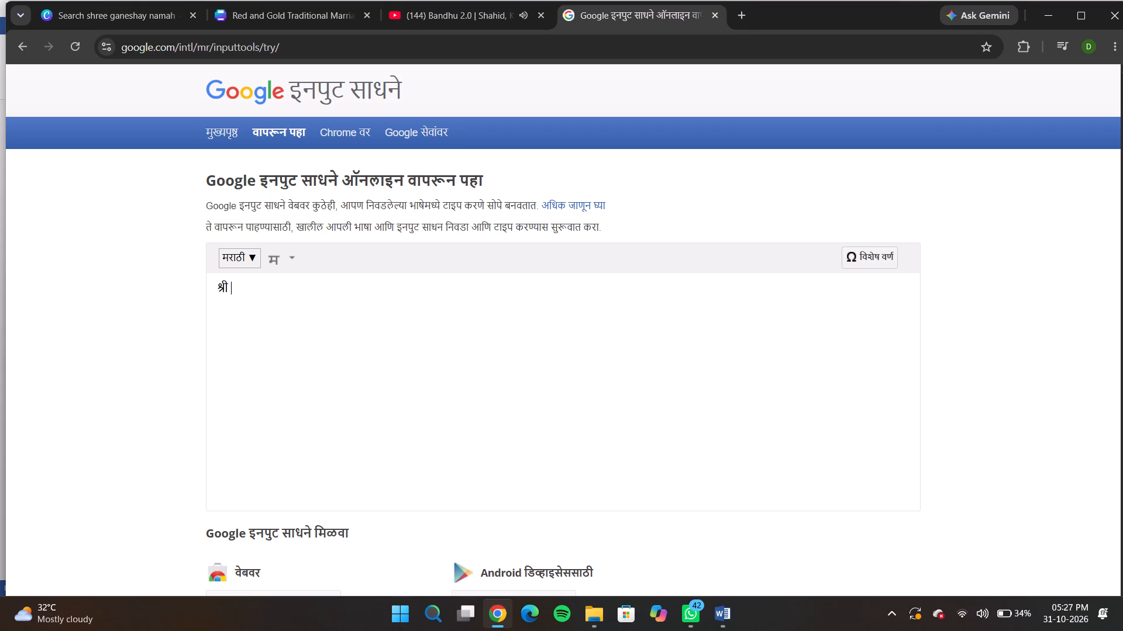
pyautogui.write('ganesh')
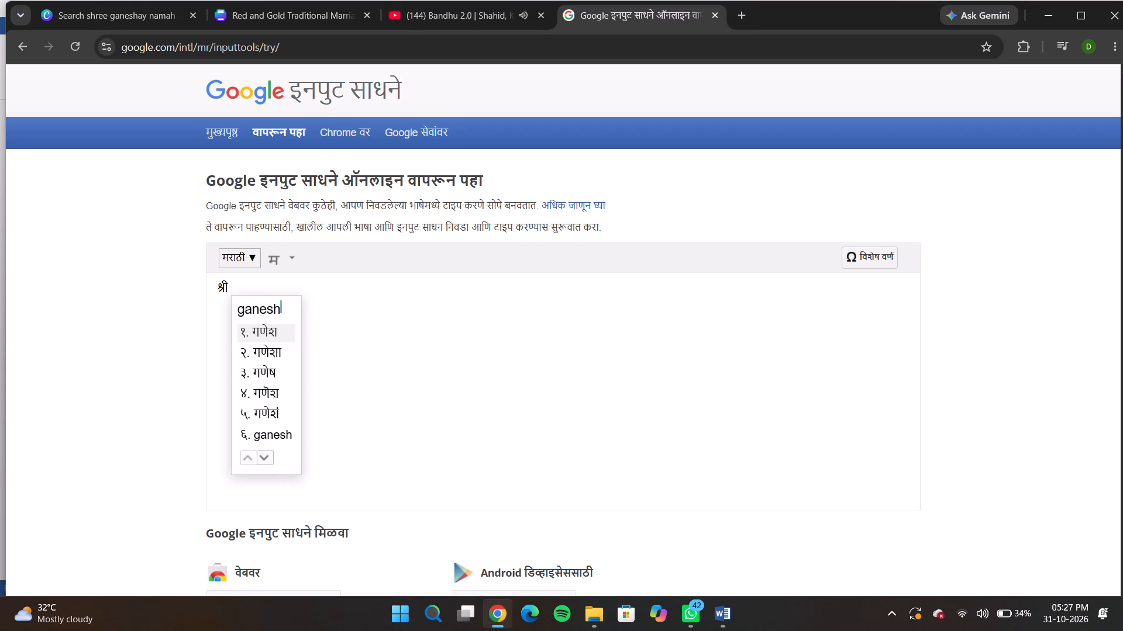
pyautogui.write('ay')
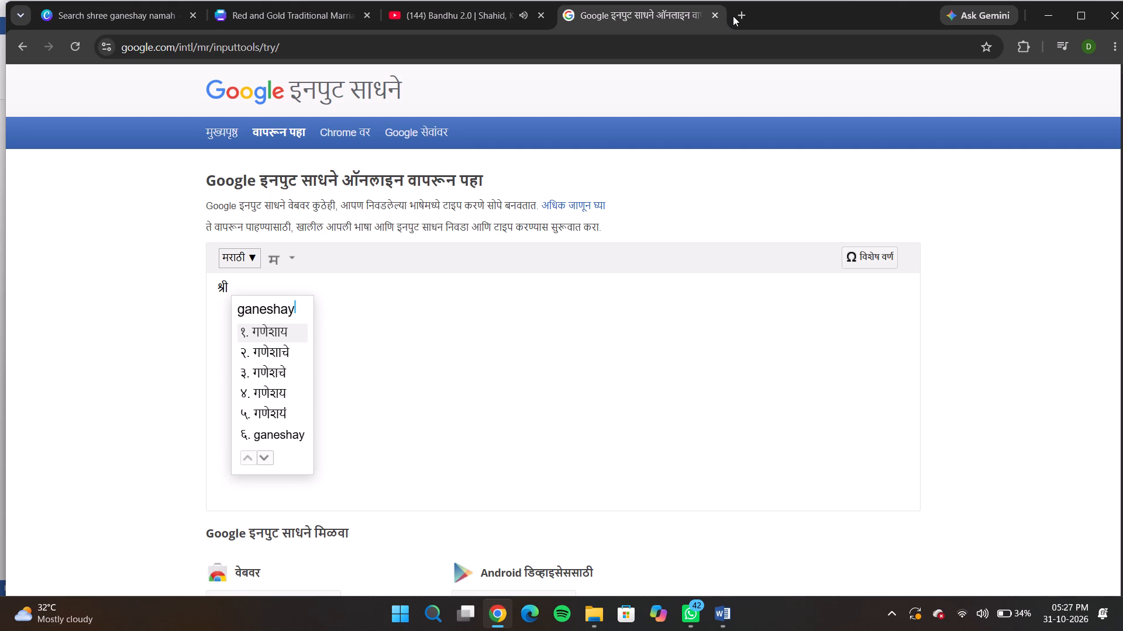
pyautogui.press('h')
pyautogui.press('BackSpace')
pyautogui.press('space')
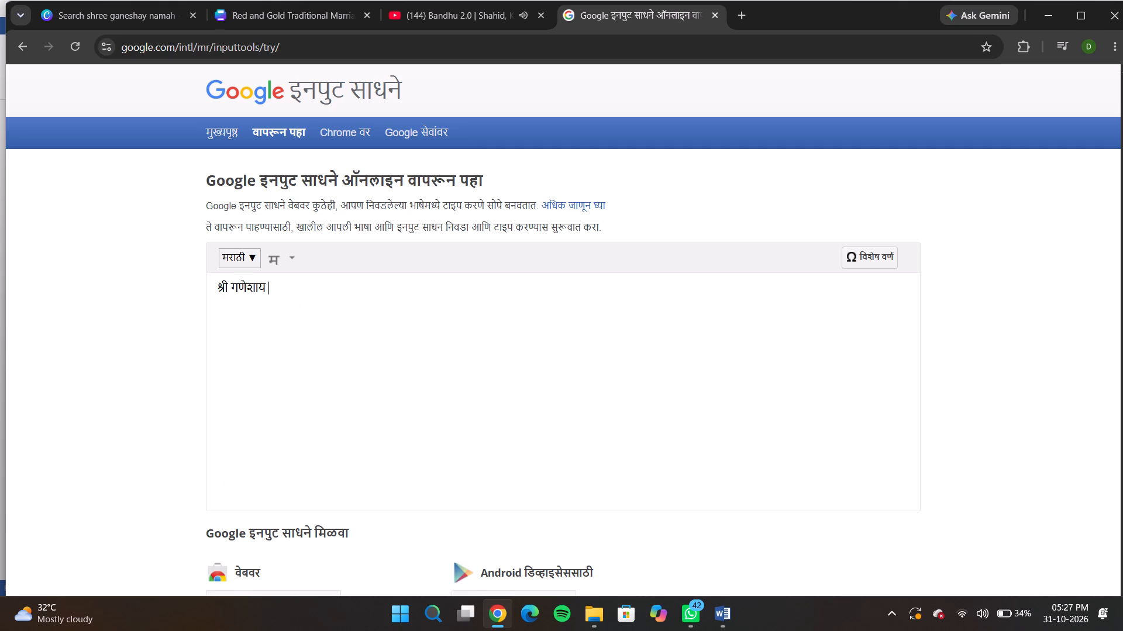
pyautogui.write('namah')
pyautogui.press('space')
# Copy the Marathi invocation into the biodata design, replacing the English heading SHREE GANESHAYA NAMAH with श्री गणेशाय नमः.
pyautogui.moveTo(298, 285); pyautogui.dragTo(208, 286)
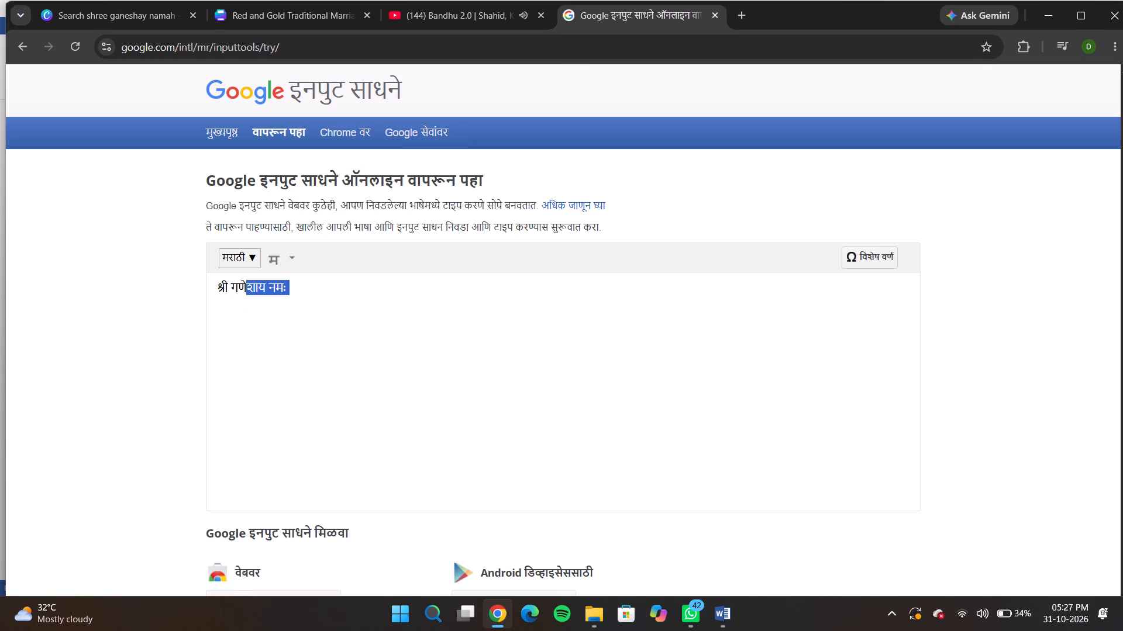
pyautogui.hotkey('ctrl', 'c')
pyautogui.click(325, 11)
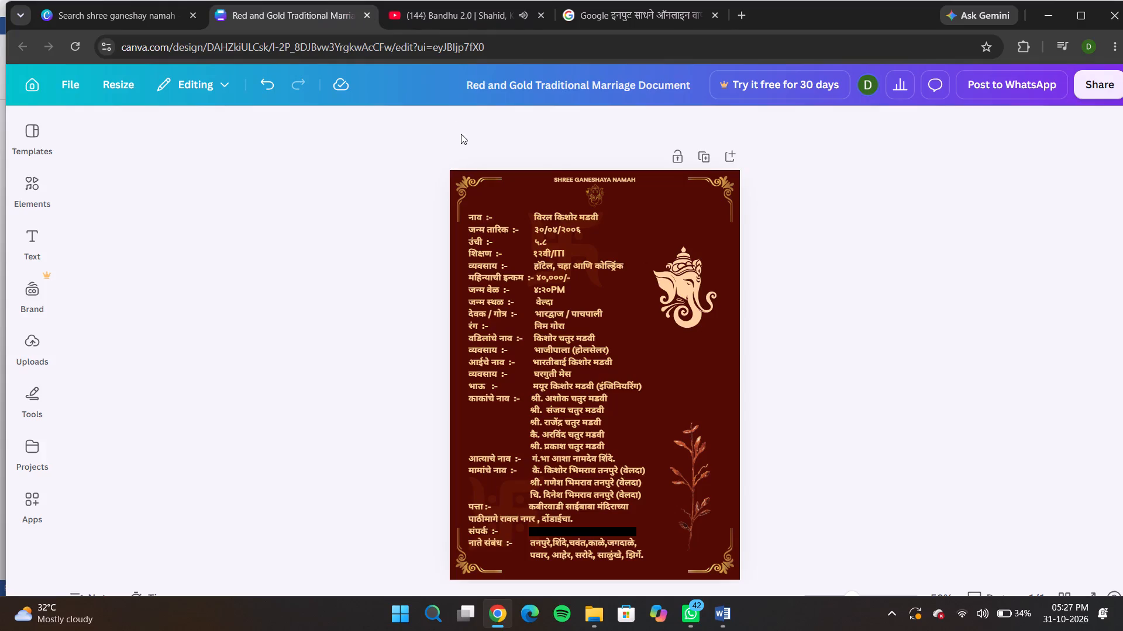
pyautogui.click(564, 178)
pyautogui.doubleClick(574, 177)
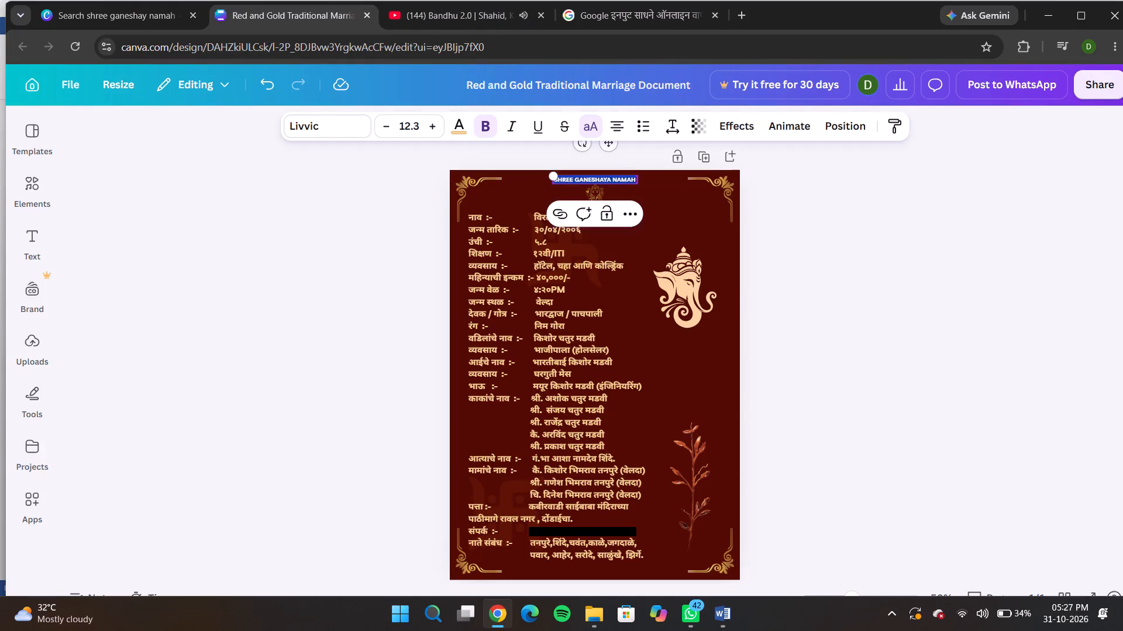
pyautogui.hotkey('ctrl', 'v')
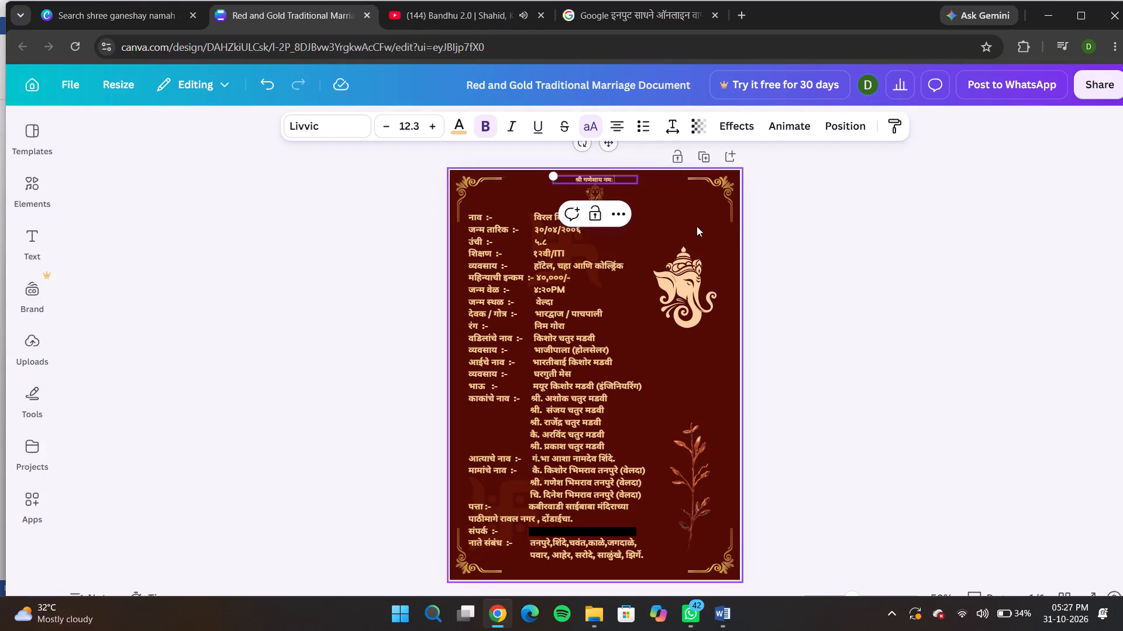
# Enlarge the श्री गणेशाय नमः heading to font size 16.3.
pyautogui.tripleClick(430, 124)
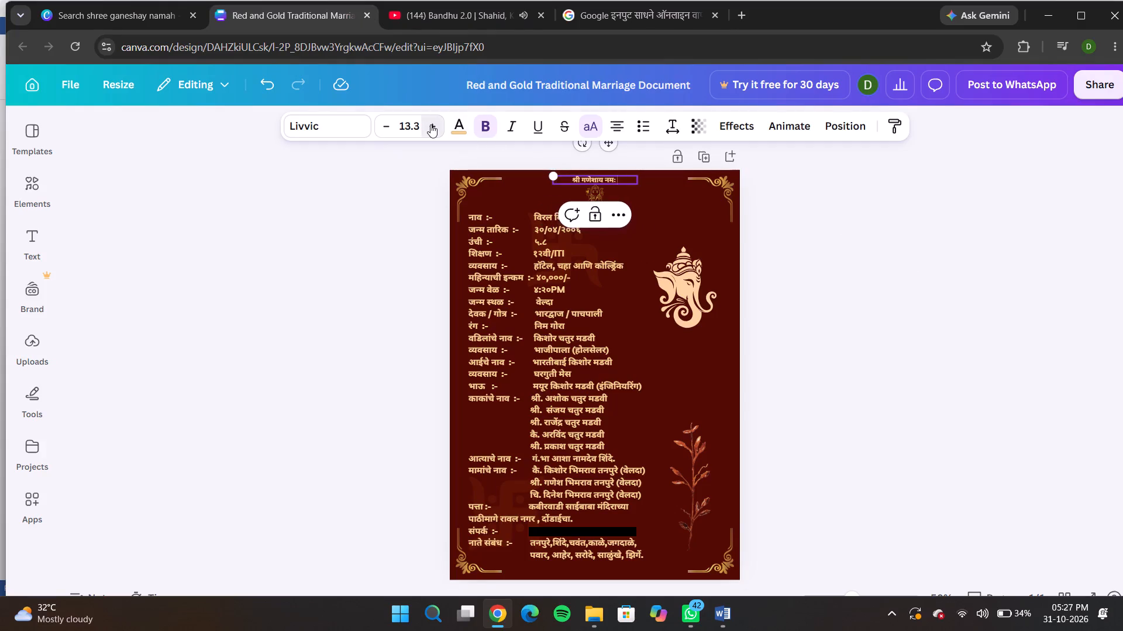
pyautogui.doubleClick(430, 124)
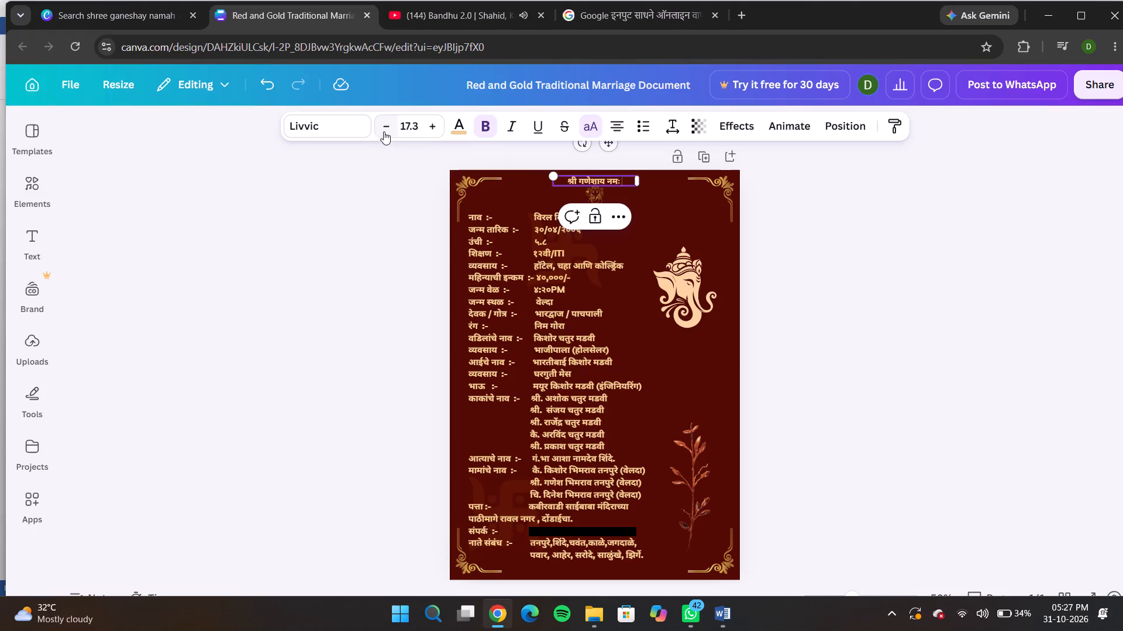
pyautogui.click(385, 123)
pyautogui.click(914, 240)
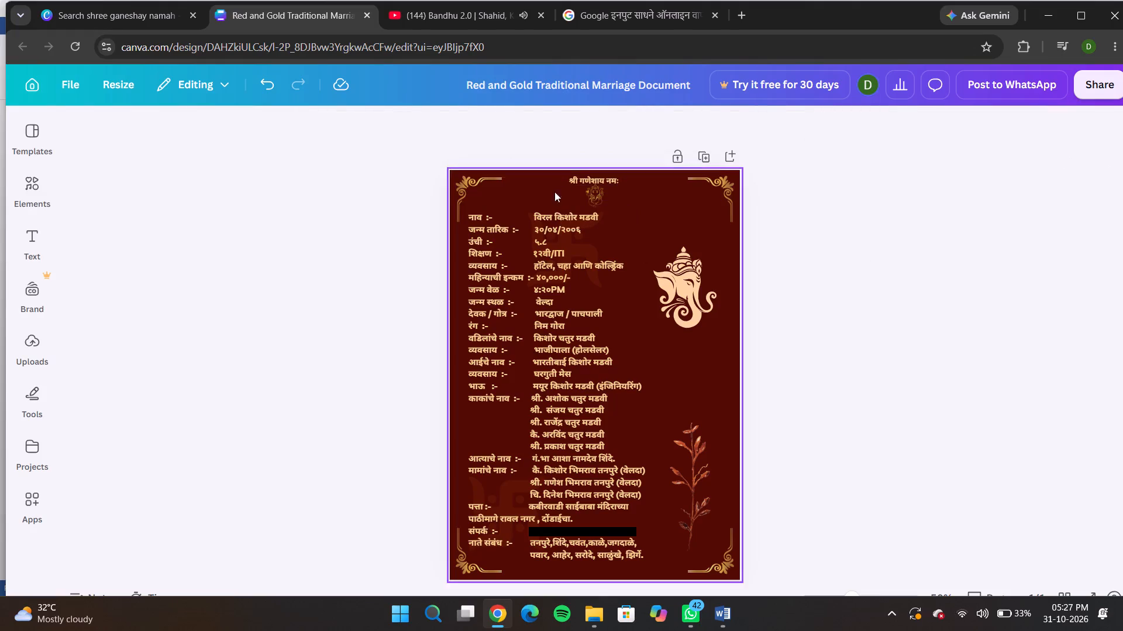
# Change the heading's text colour to white (#ffffff).
pyautogui.click(571, 178)
pyautogui.click(459, 125)
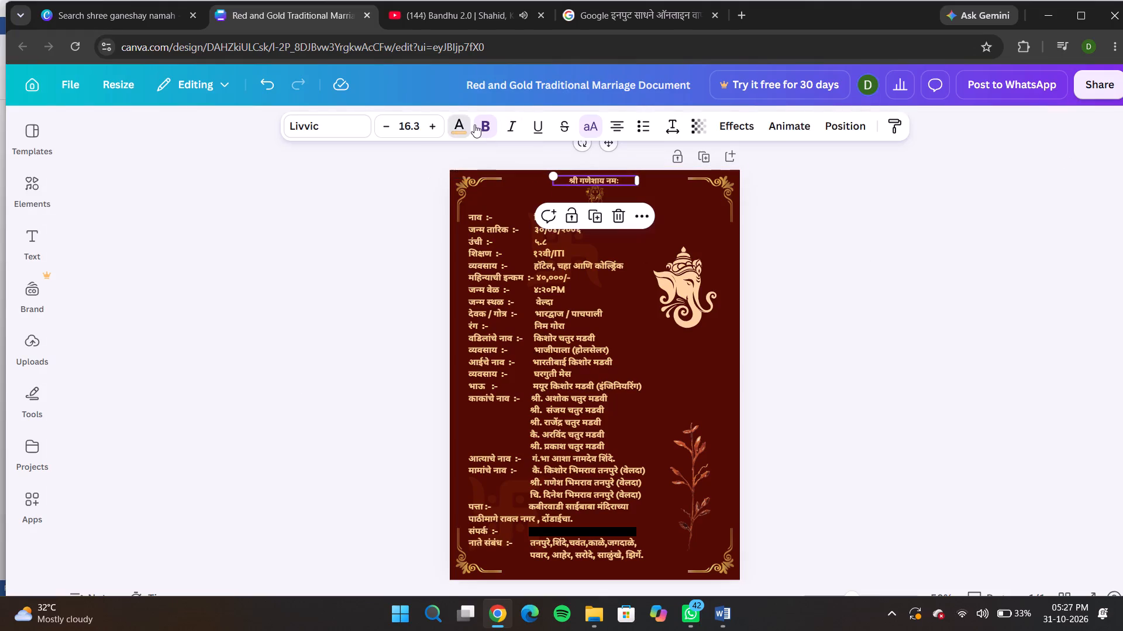
pyautogui.scroll(-2, 111, 448)
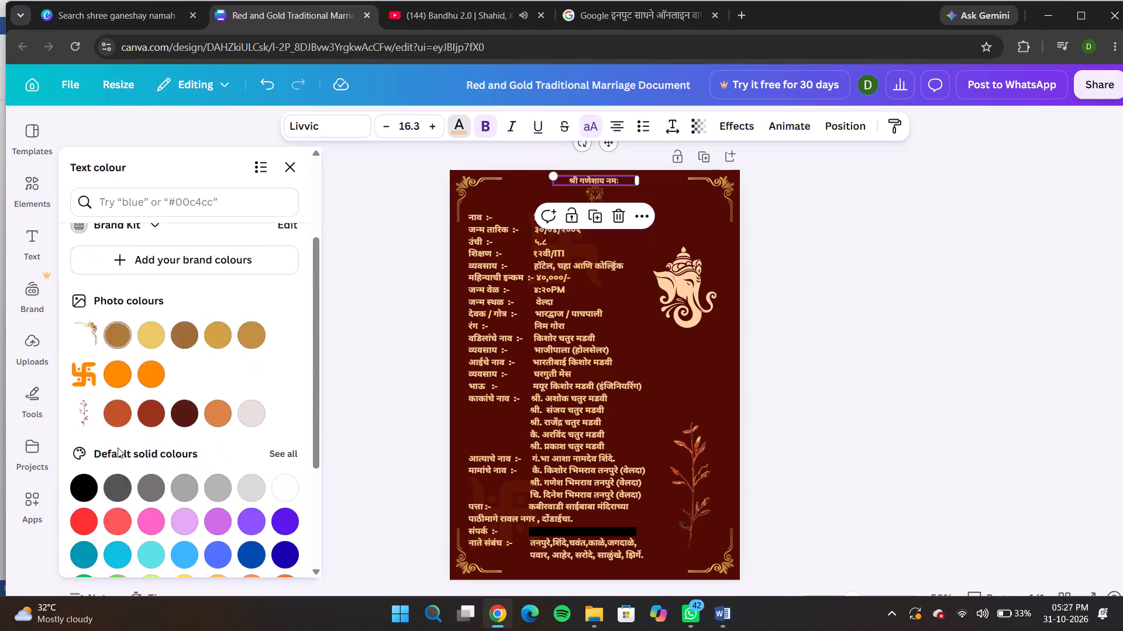
pyautogui.scroll(-2, 118, 448)
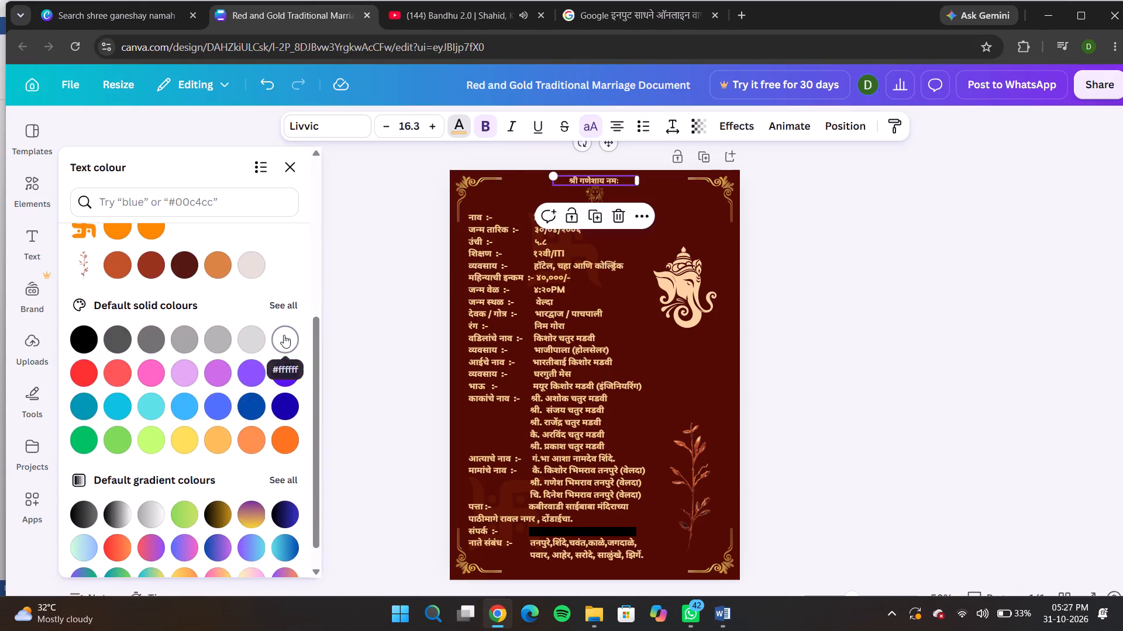
pyautogui.click(284, 335)
pyautogui.click(847, 283)
pyautogui.click(1101, 305)
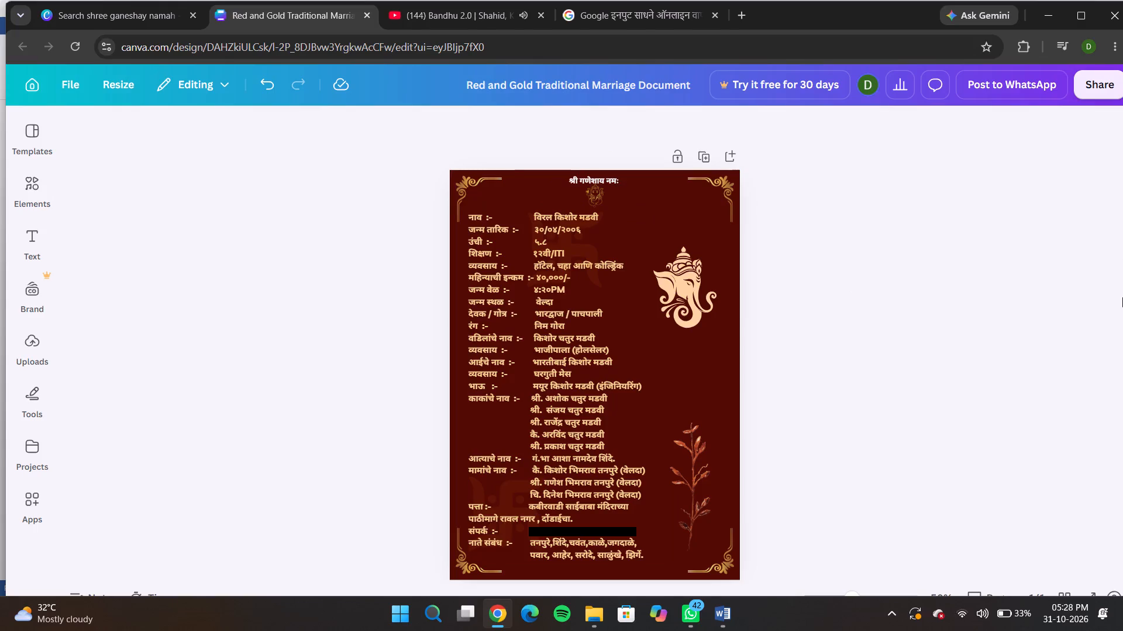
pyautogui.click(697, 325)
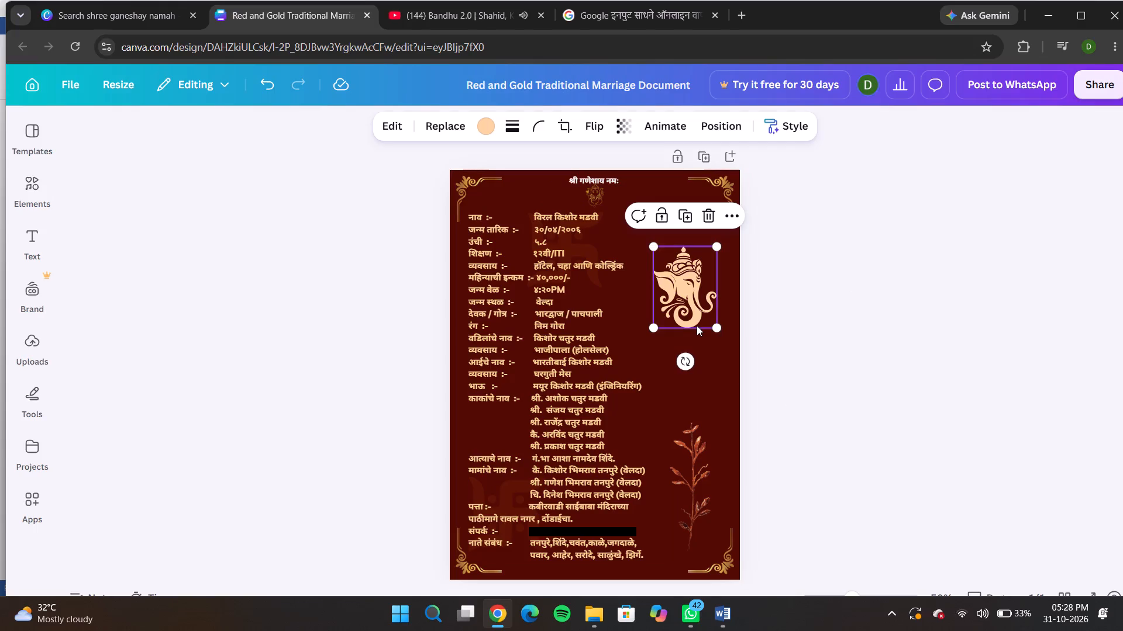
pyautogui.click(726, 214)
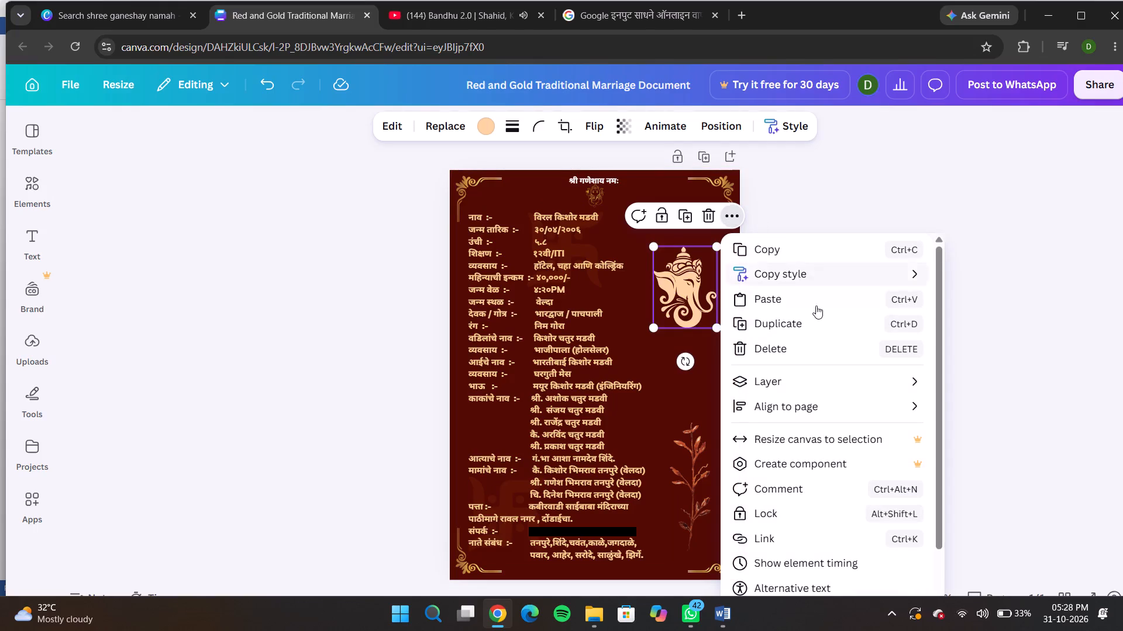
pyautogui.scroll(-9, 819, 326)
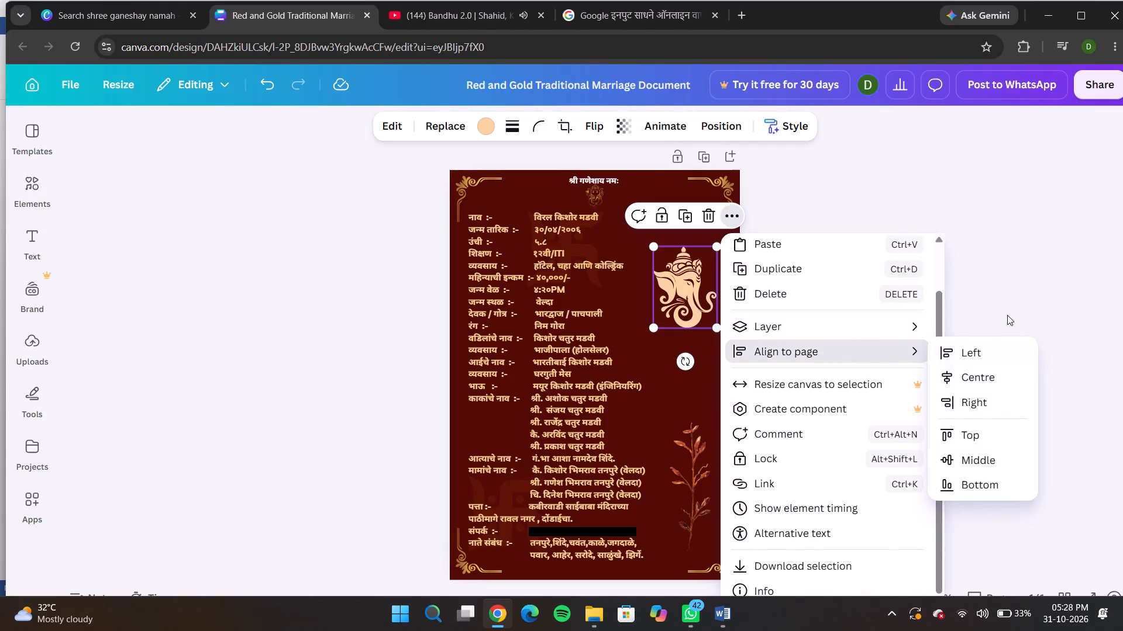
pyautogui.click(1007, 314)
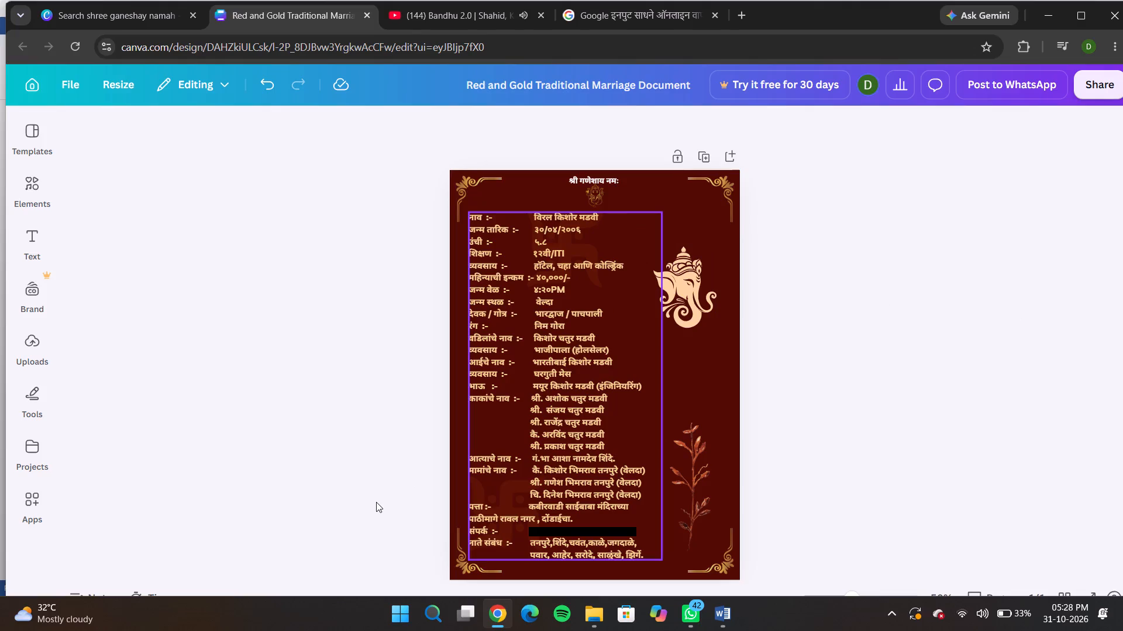
# Delete the small Ganesha emblem directly beneath the heading.
pyautogui.click(588, 195)
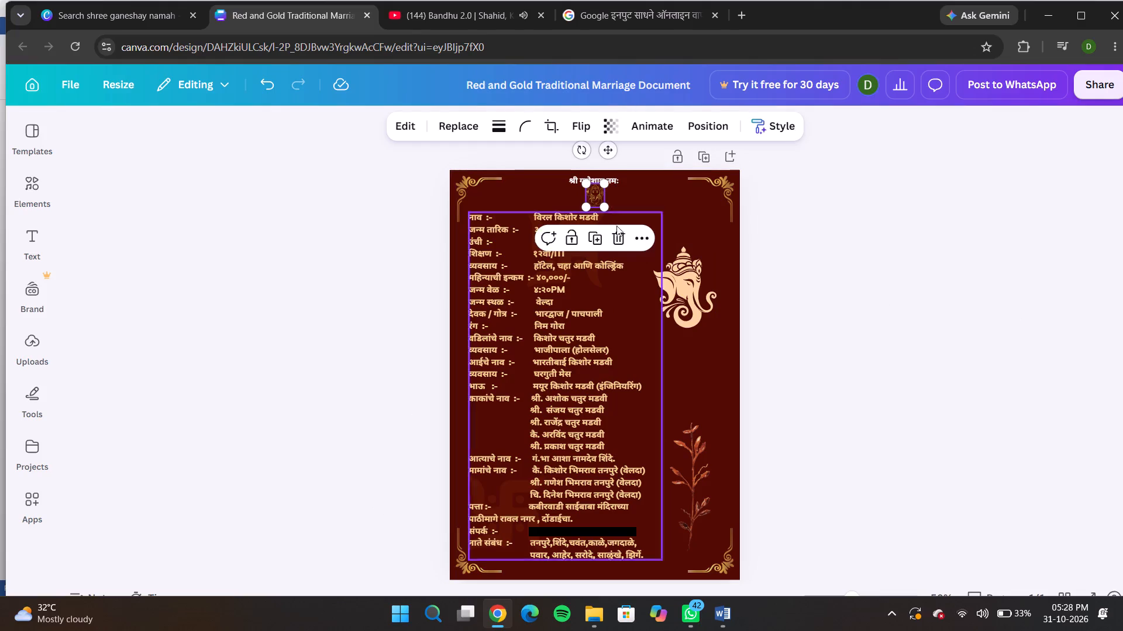
pyautogui.click(617, 235)
# Move the details text block up and slightly right into the freed space, and scale it up to font size 18.4.
pyautogui.click(521, 371)
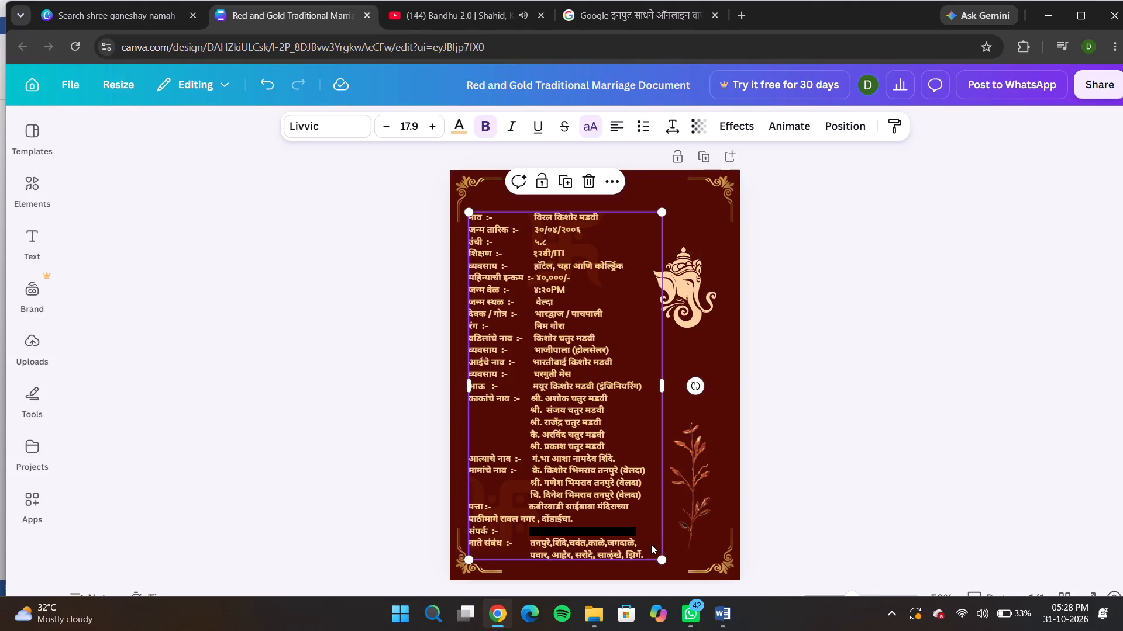
pyautogui.moveTo(651, 541); pyautogui.dragTo(656, 535)
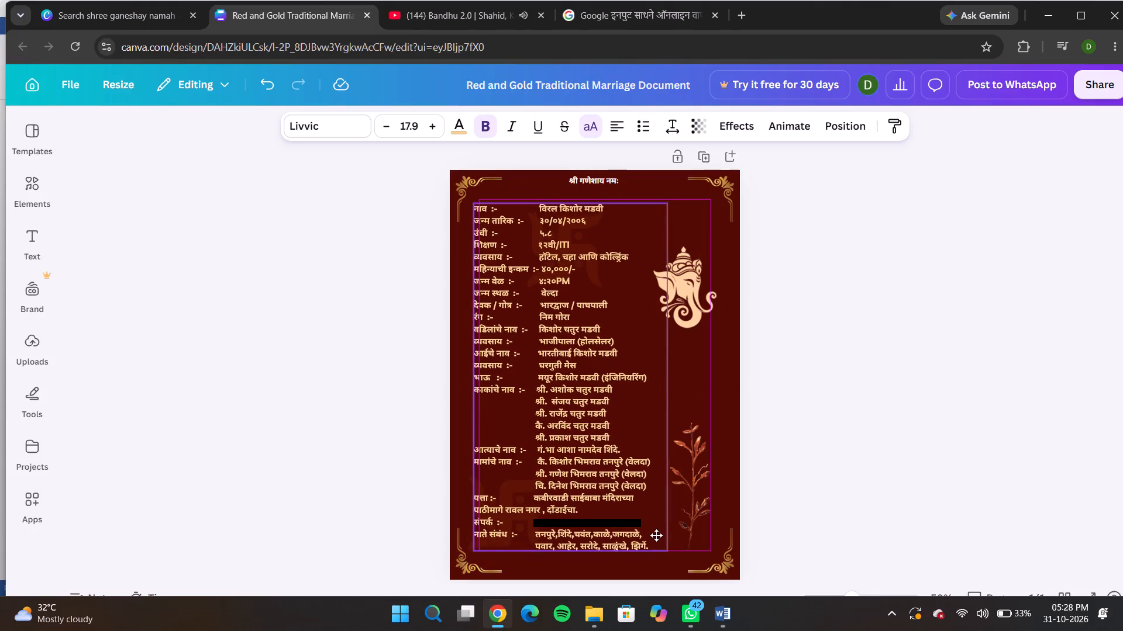
pyautogui.moveTo(656, 535); pyautogui.dragTo(657, 534)
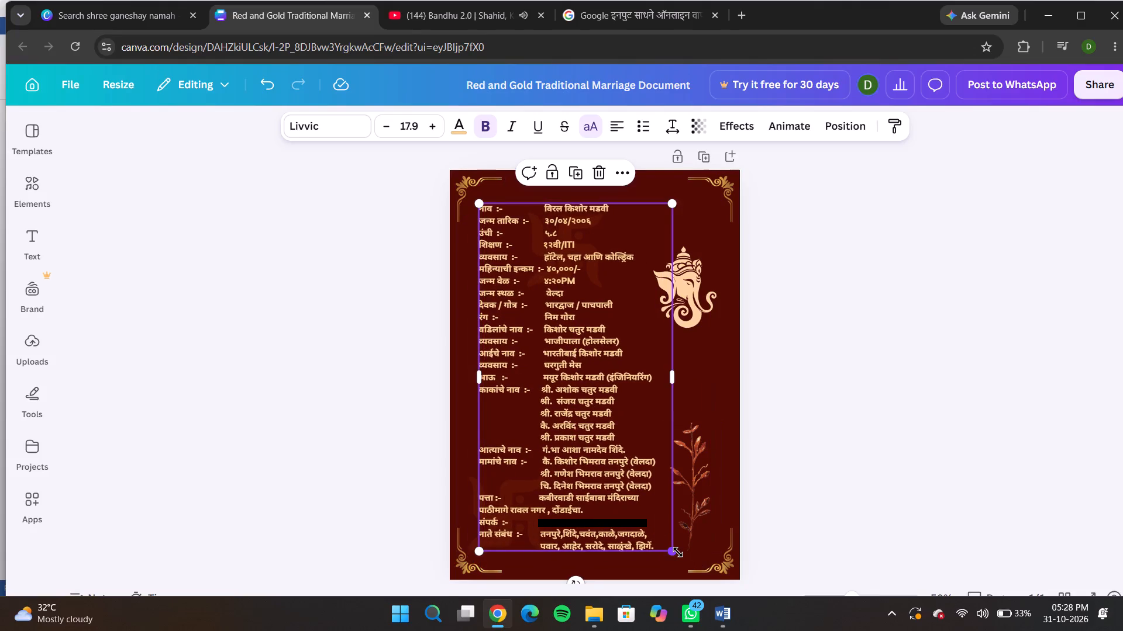
pyautogui.moveTo(678, 553); pyautogui.dragTo(694, 558)
pyautogui.click(818, 430)
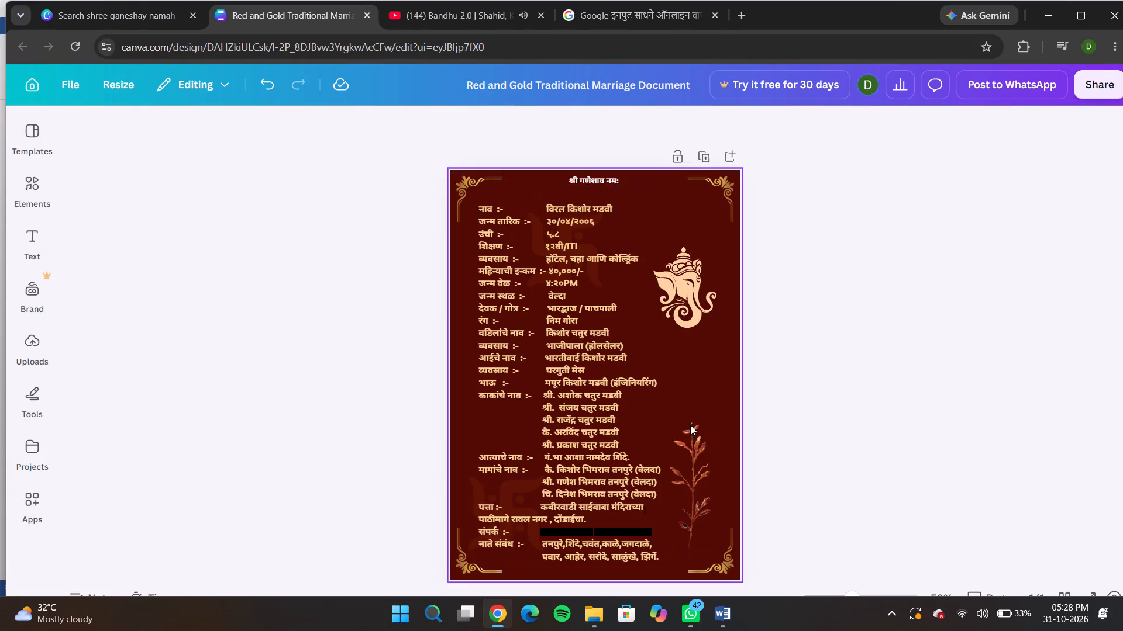
pyautogui.click(606, 441)
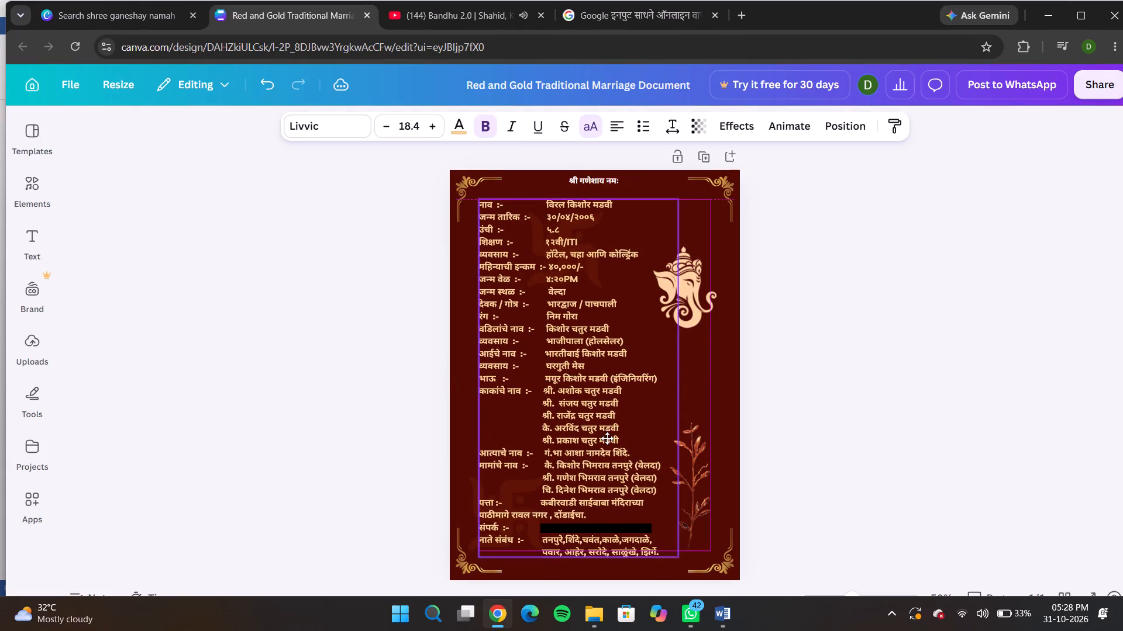
pyautogui.click(1035, 393)
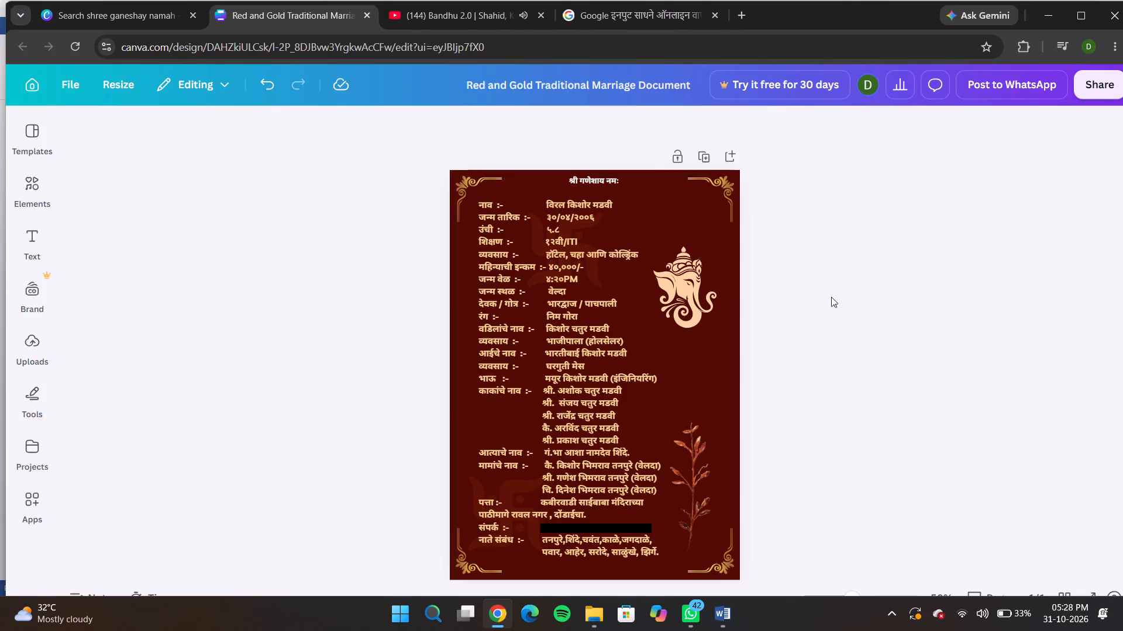
# Move the large Ganesha graphic slightly right and down, clear of the details text.
pyautogui.moveTo(690, 294); pyautogui.dragTo(999, 323)
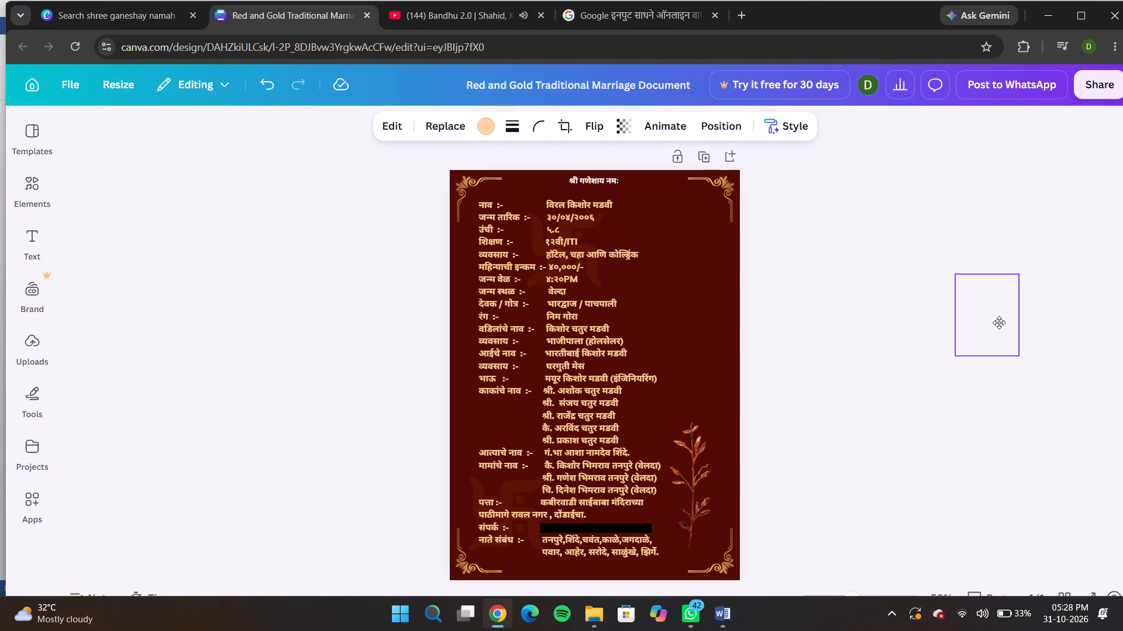
pyautogui.moveTo(999, 323); pyautogui.dragTo(695, 307)
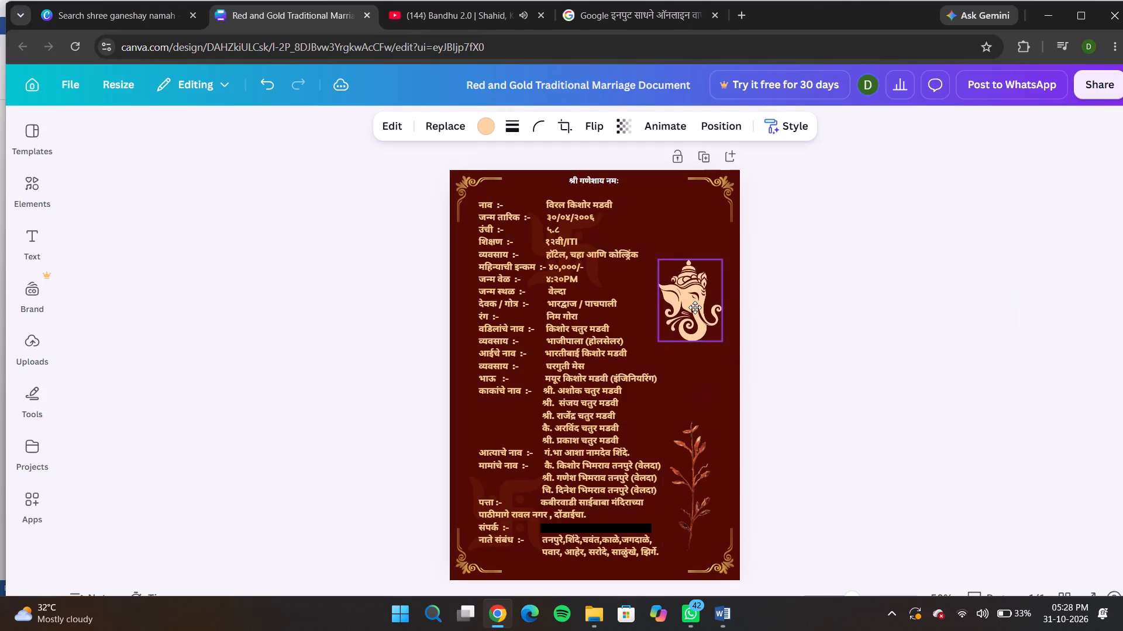
# Nudge the large Ganesha graphic slightly upward beside the details text.
pyautogui.moveTo(695, 307); pyautogui.dragTo(695, 304)
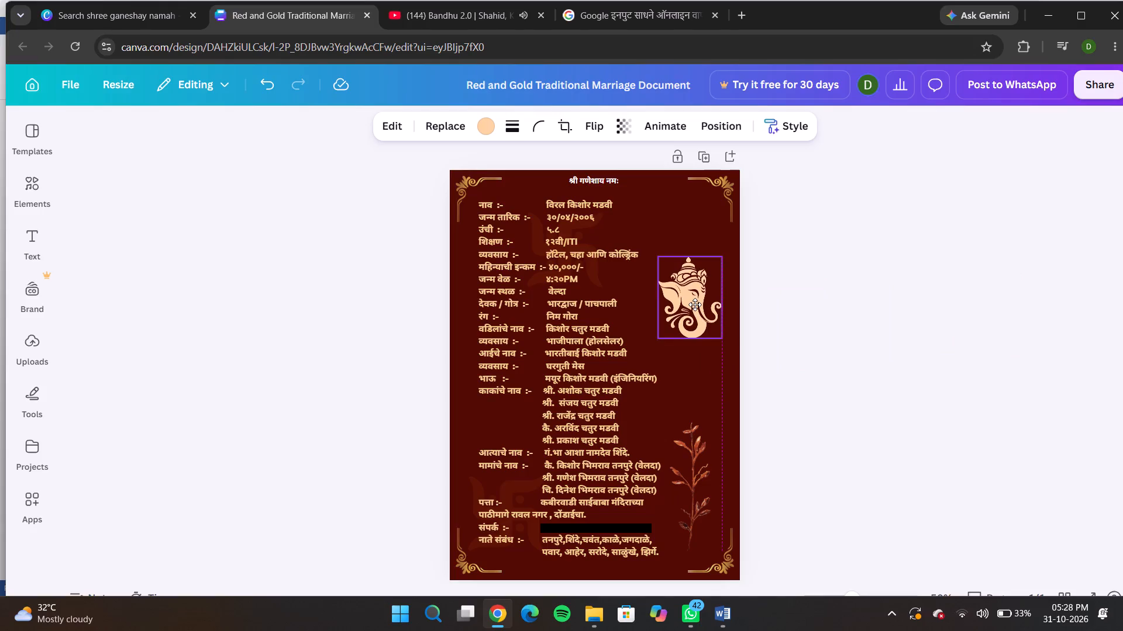
pyautogui.moveTo(695, 304); pyautogui.dragTo(694, 306)
pyautogui.click(849, 303)
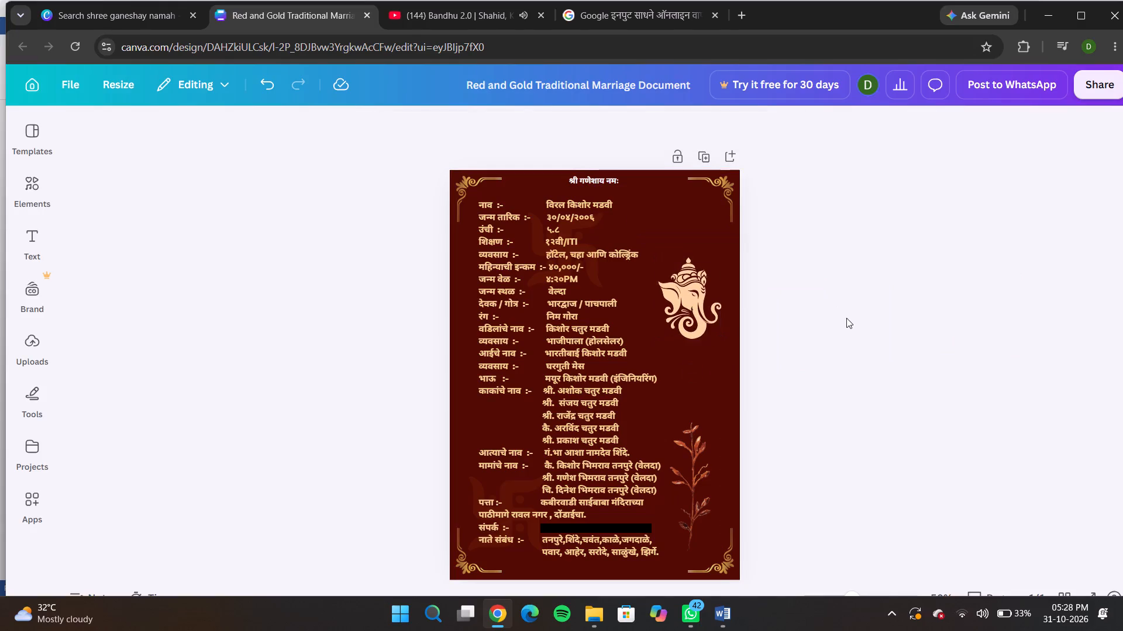
# Remove the extra space before the ":-" in the "महिन्याची इन्कम" line of the details text.
pyautogui.click(541, 268)
pyautogui.click(507, 281)
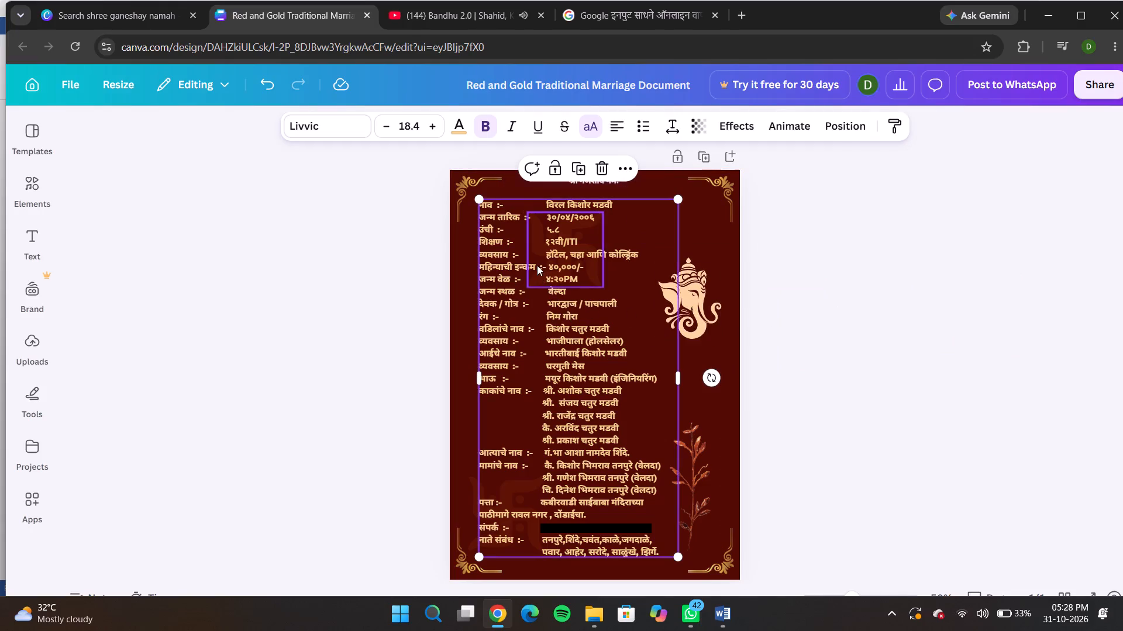
pyautogui.click(512, 265)
pyautogui.click(539, 266)
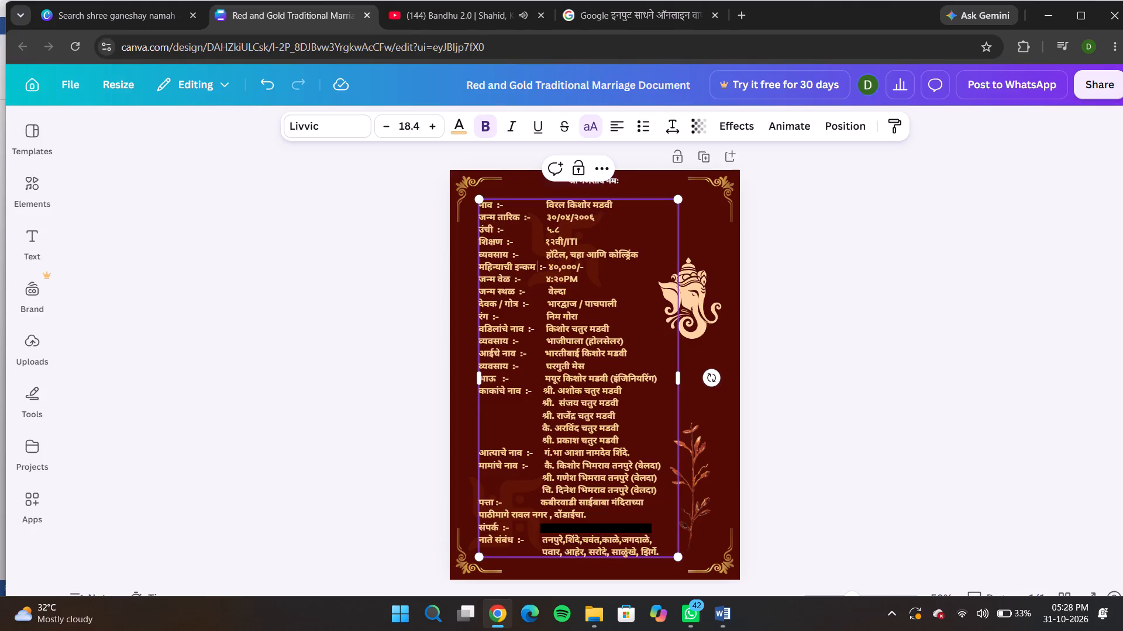
pyautogui.press('BackSpace')
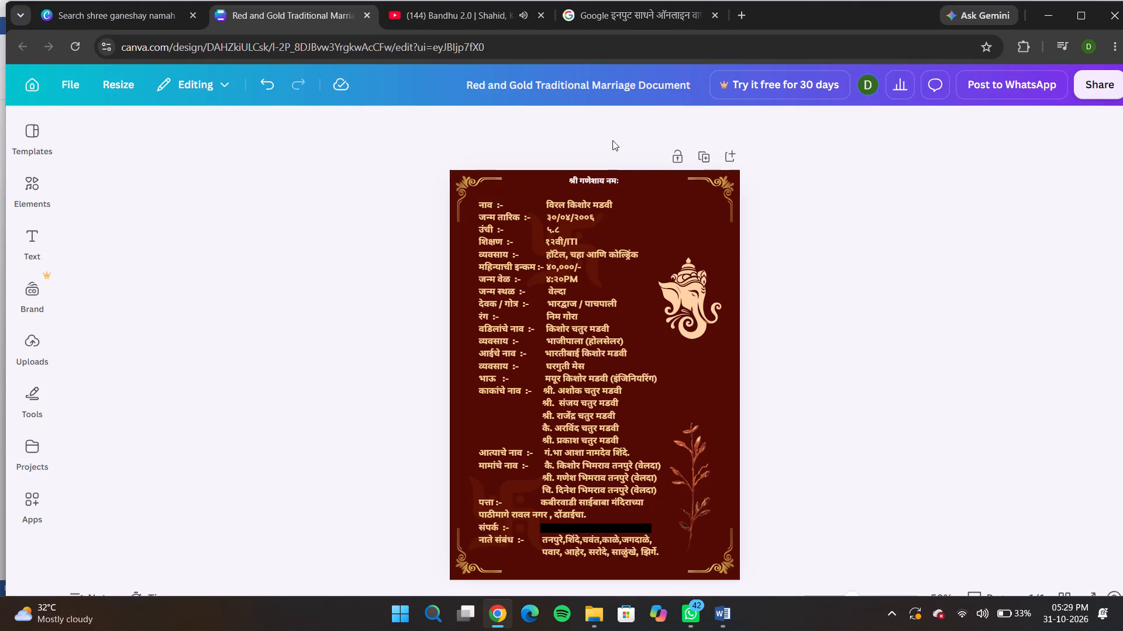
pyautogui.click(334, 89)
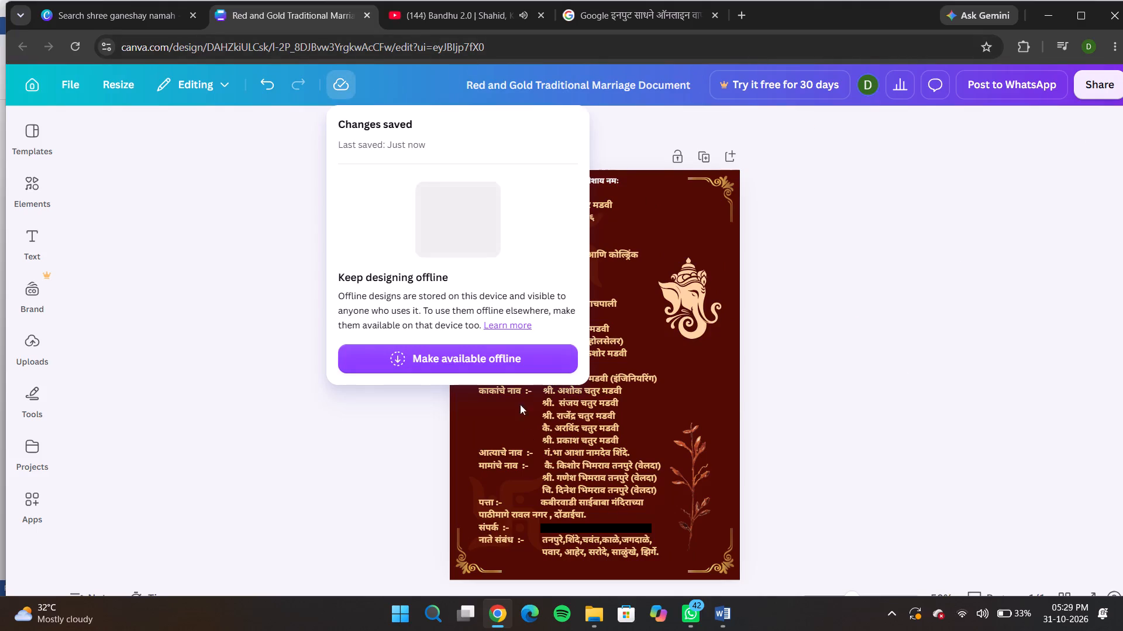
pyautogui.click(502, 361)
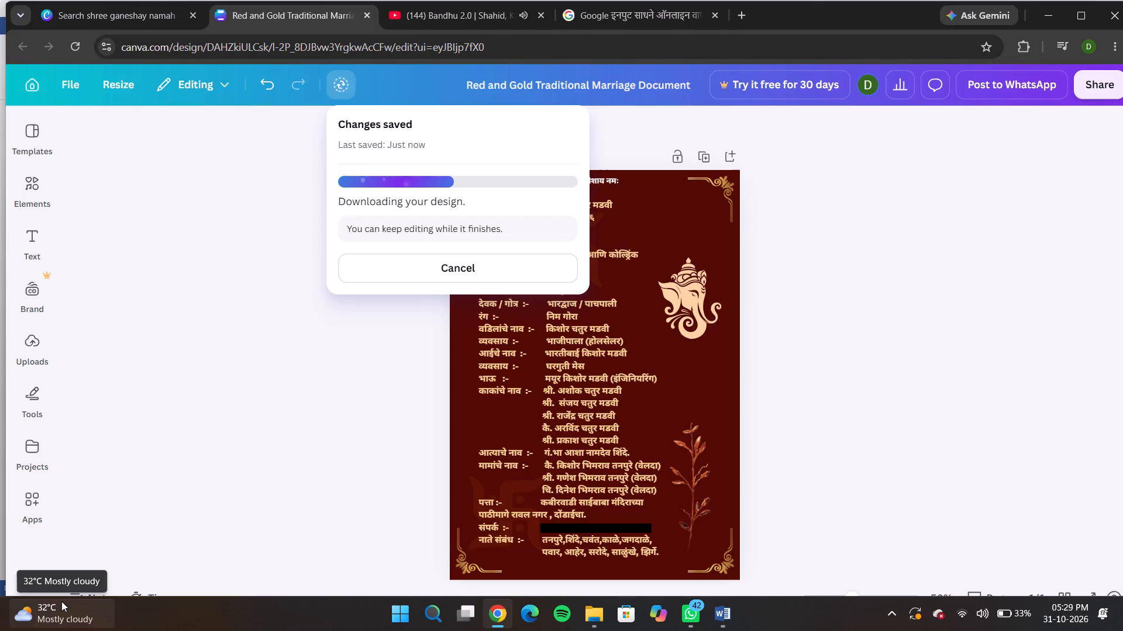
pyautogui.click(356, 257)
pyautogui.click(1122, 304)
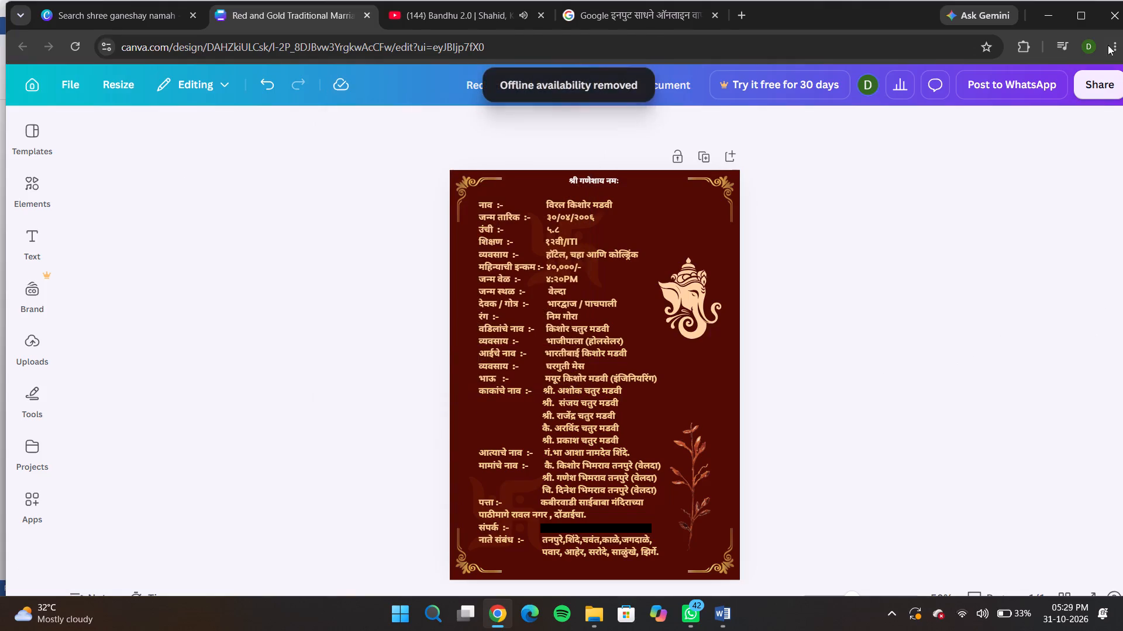
# Download the finished biodata design as a PDF with the Digital preset.
pyautogui.click(1090, 89)
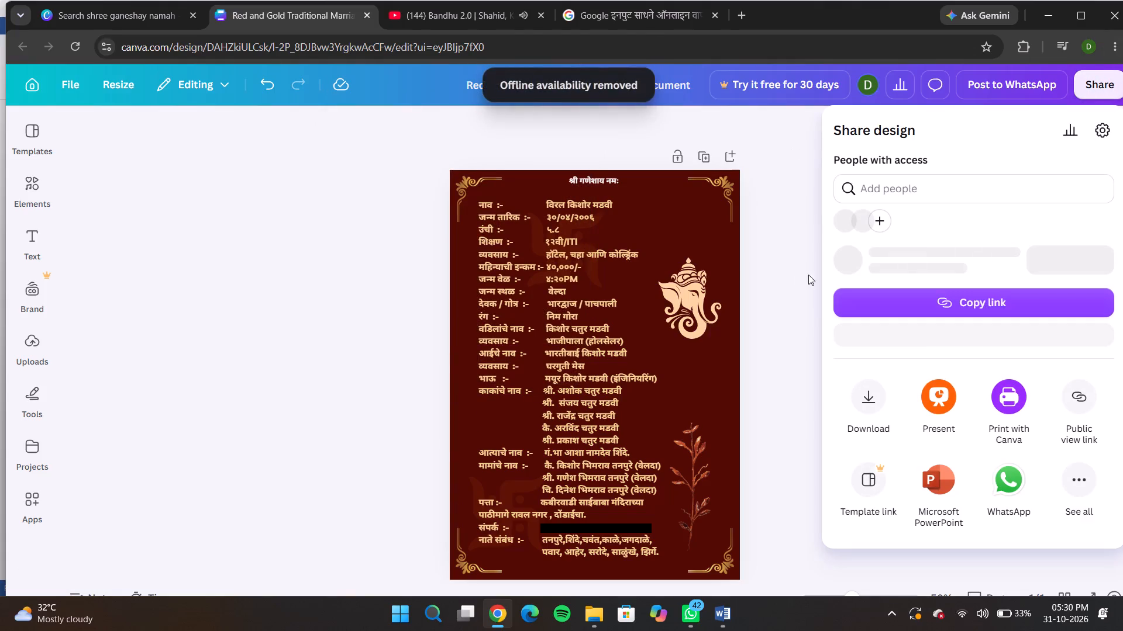
pyautogui.click(873, 424)
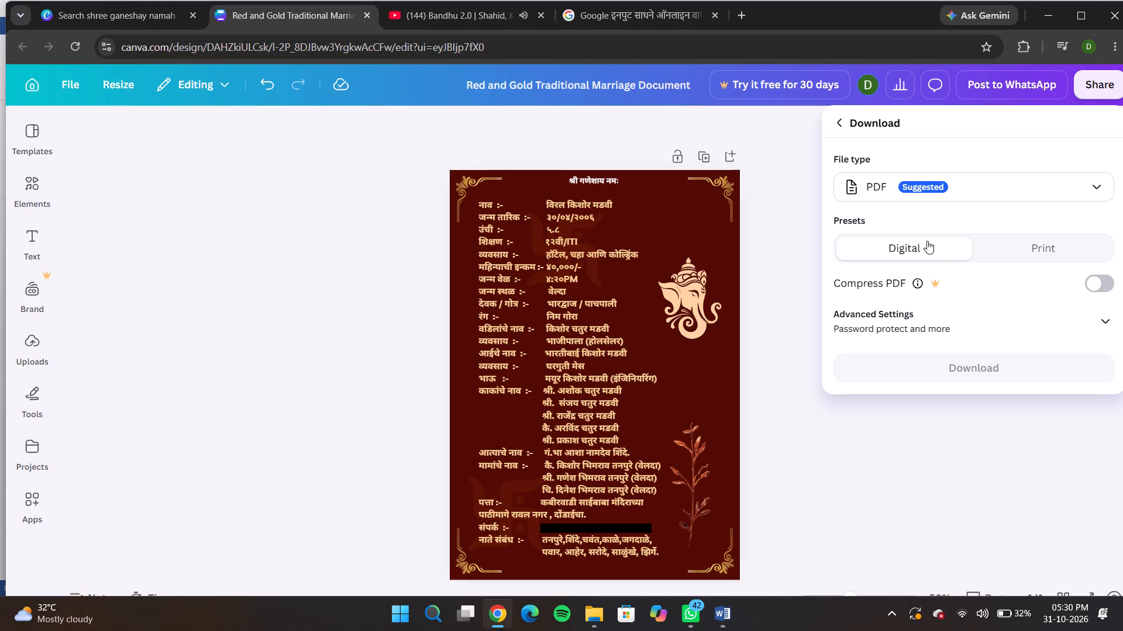
pyautogui.click(901, 370)
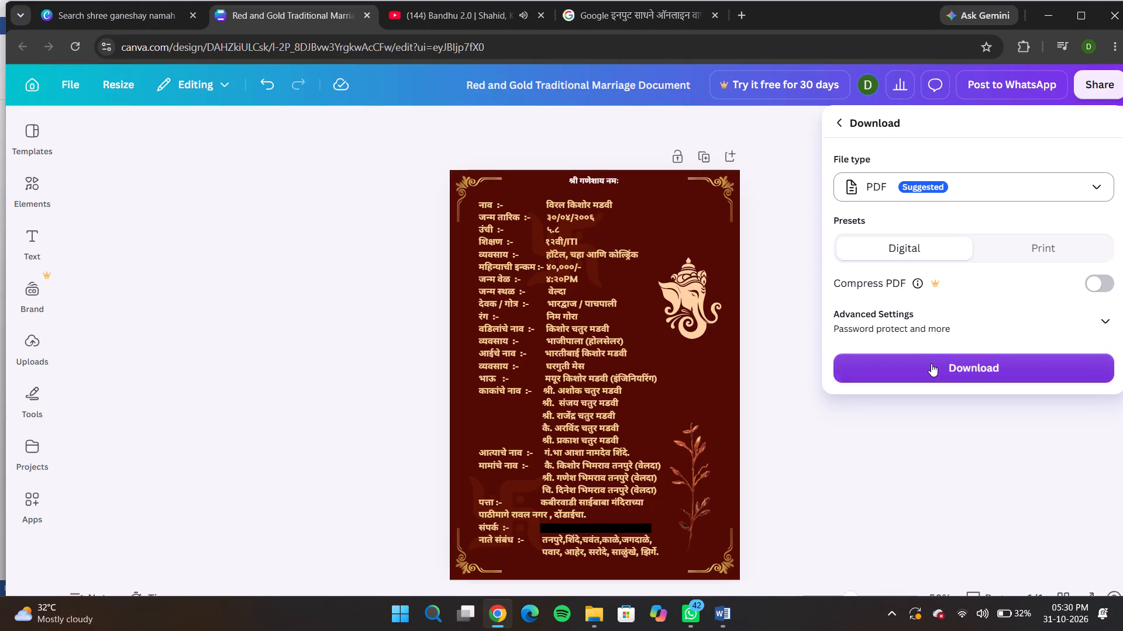
pyautogui.click(931, 363)
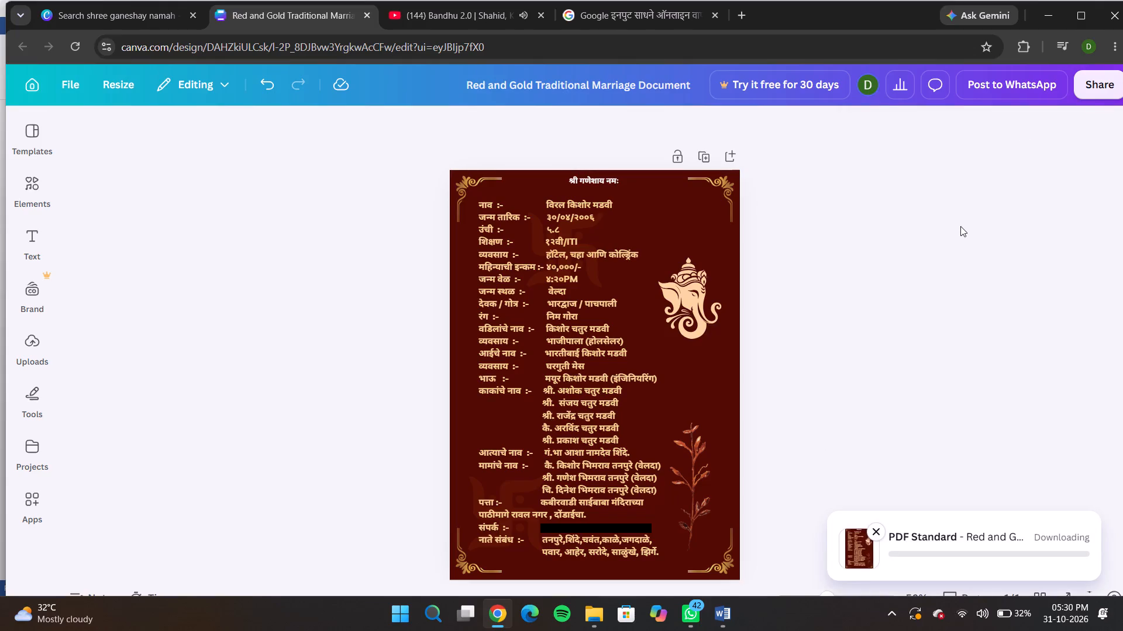